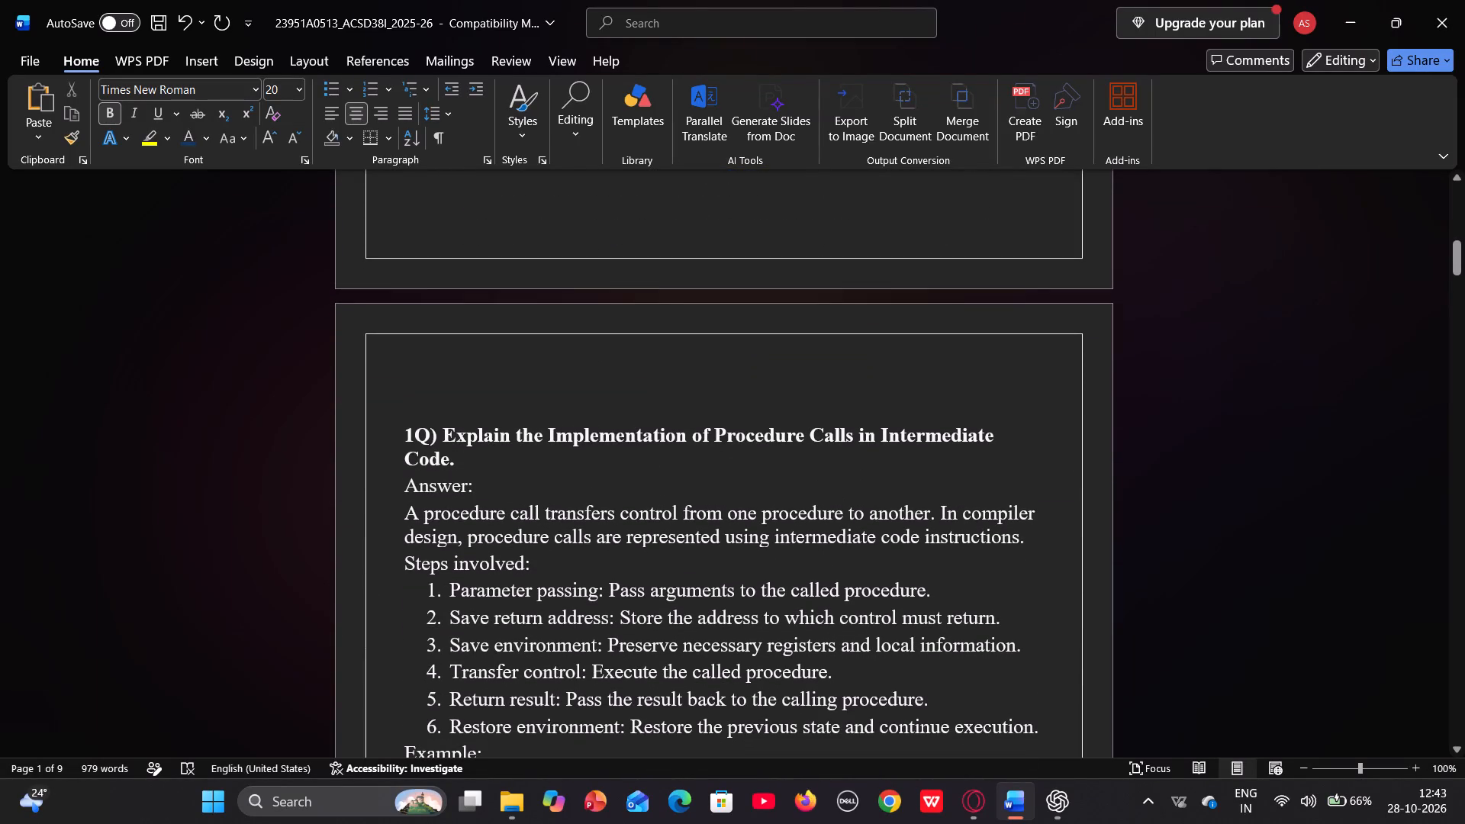
Delete all the question-and-answer text after the cover page, from question 1Q to the end of the document.
left_click(443, 426)
left_click_drag(397, 437, 820, 800)
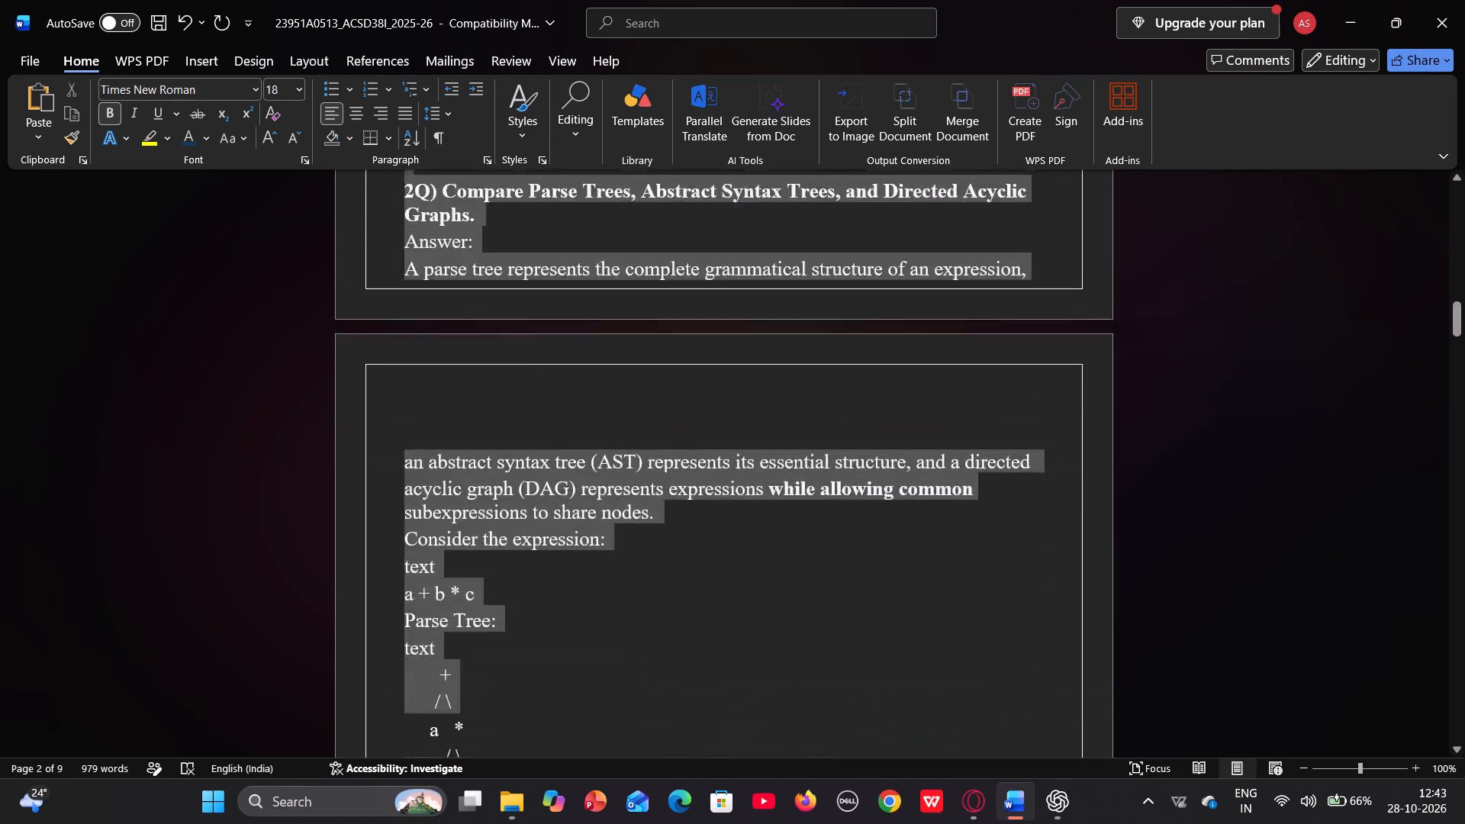
left_click_drag(820, 800, 882, 797)
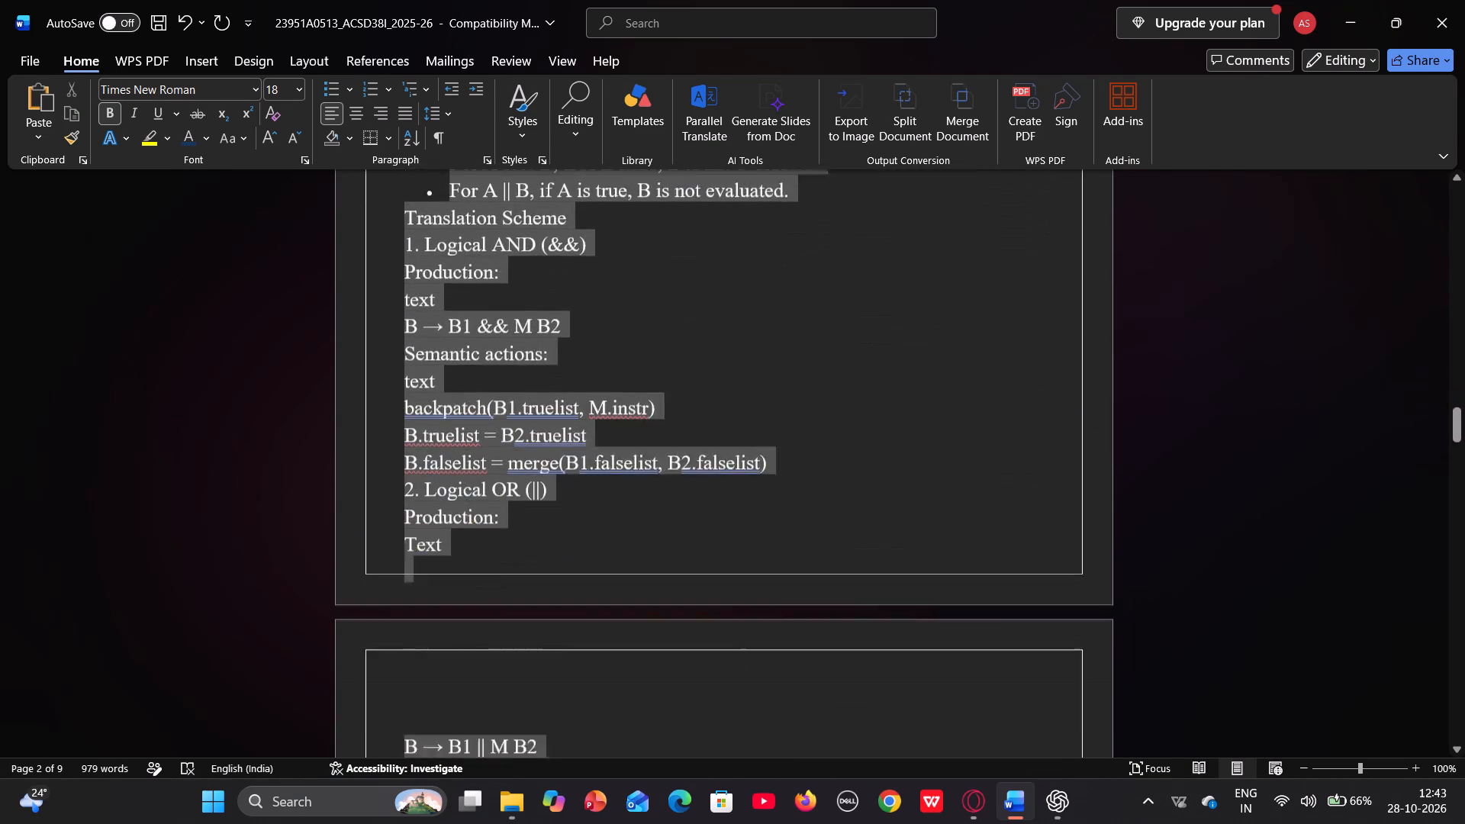
left_click_drag(882, 797, 867, 787)
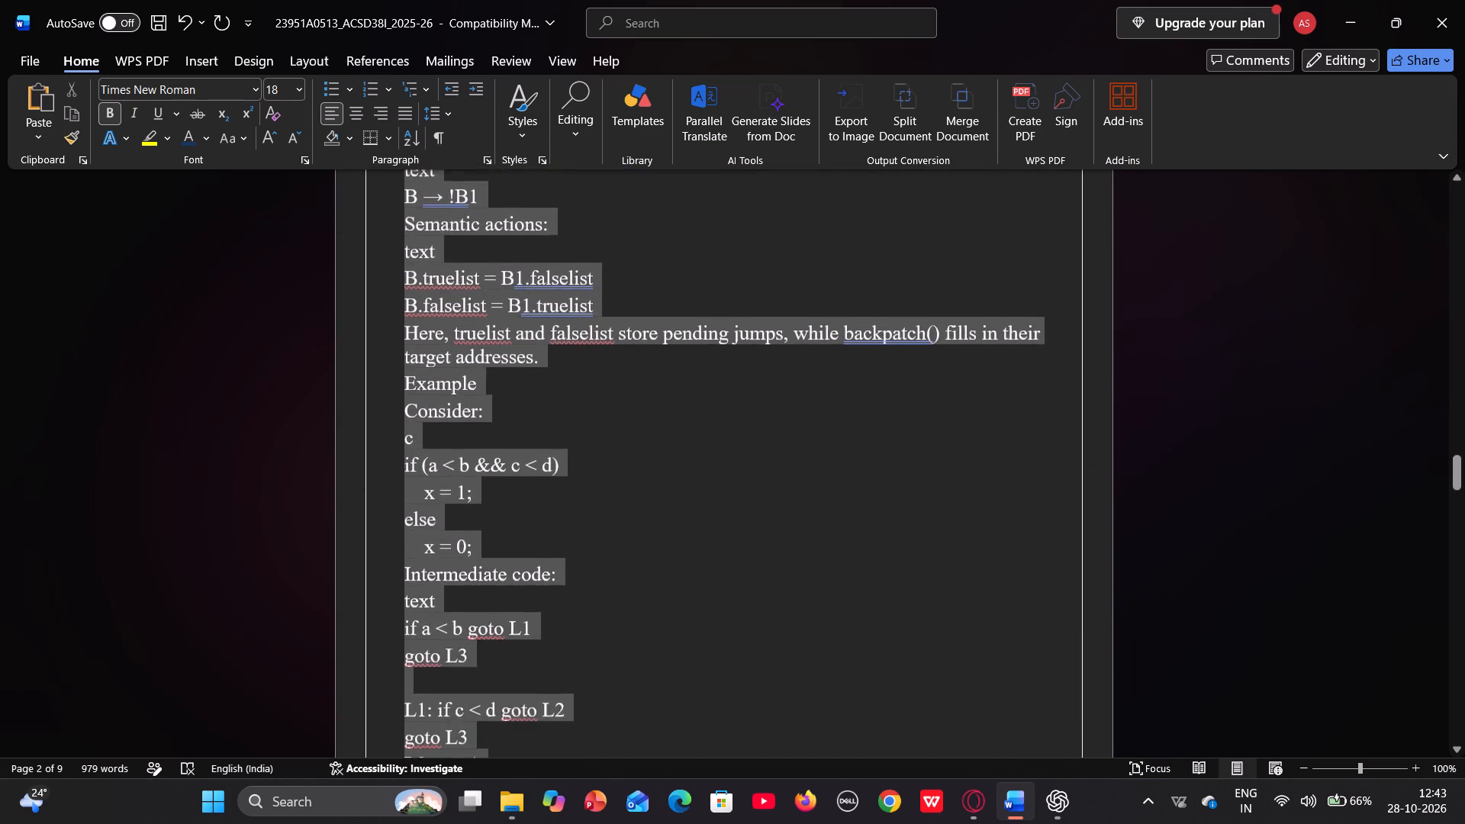
left_click_drag(867, 787, 892, 823)
key("BackSpace")
scroll(892, 823, "up", 3)
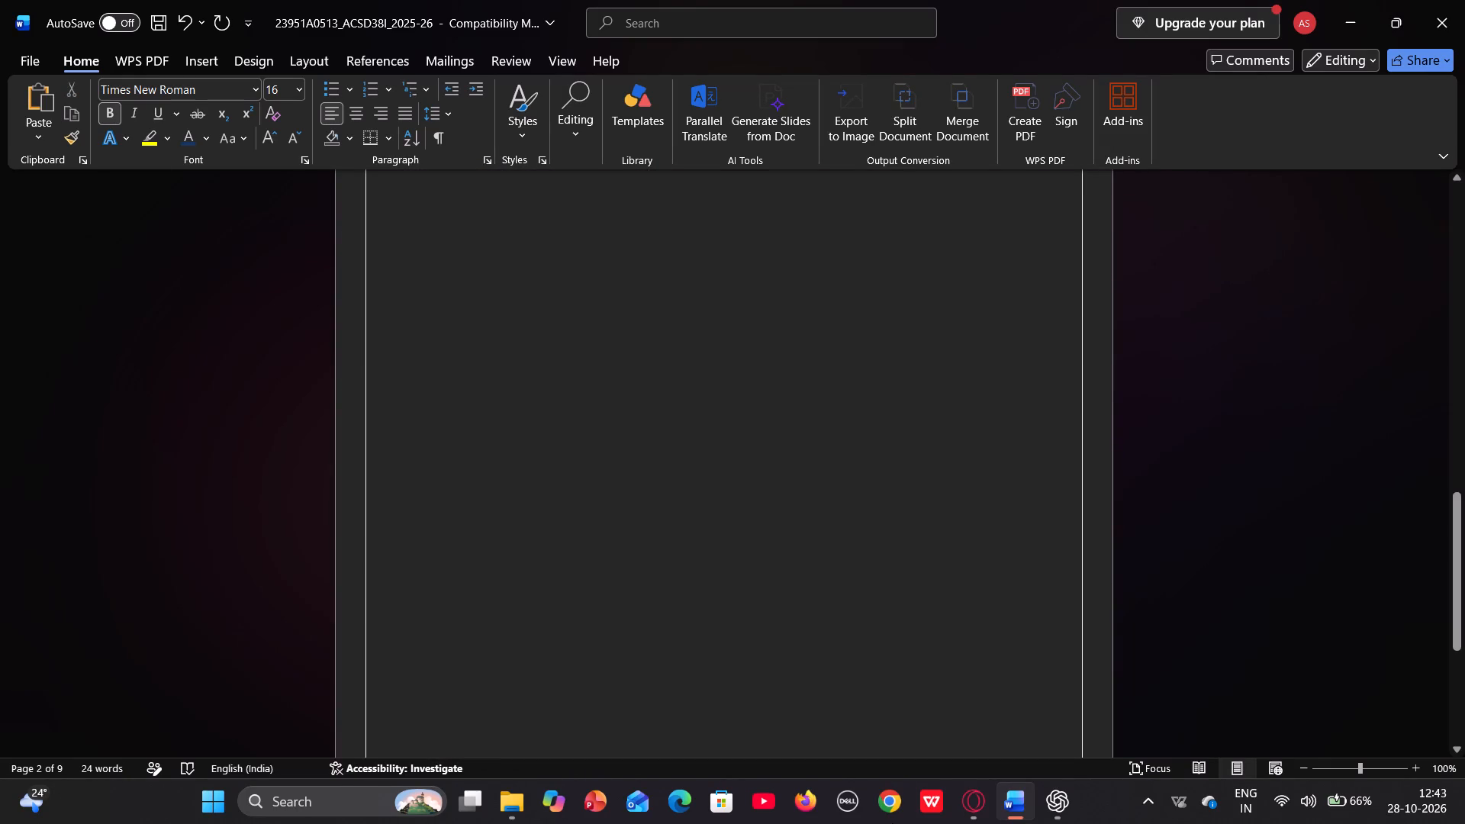
scroll(892, 823, "up", 10)
scroll(616, 522, "up", 5)
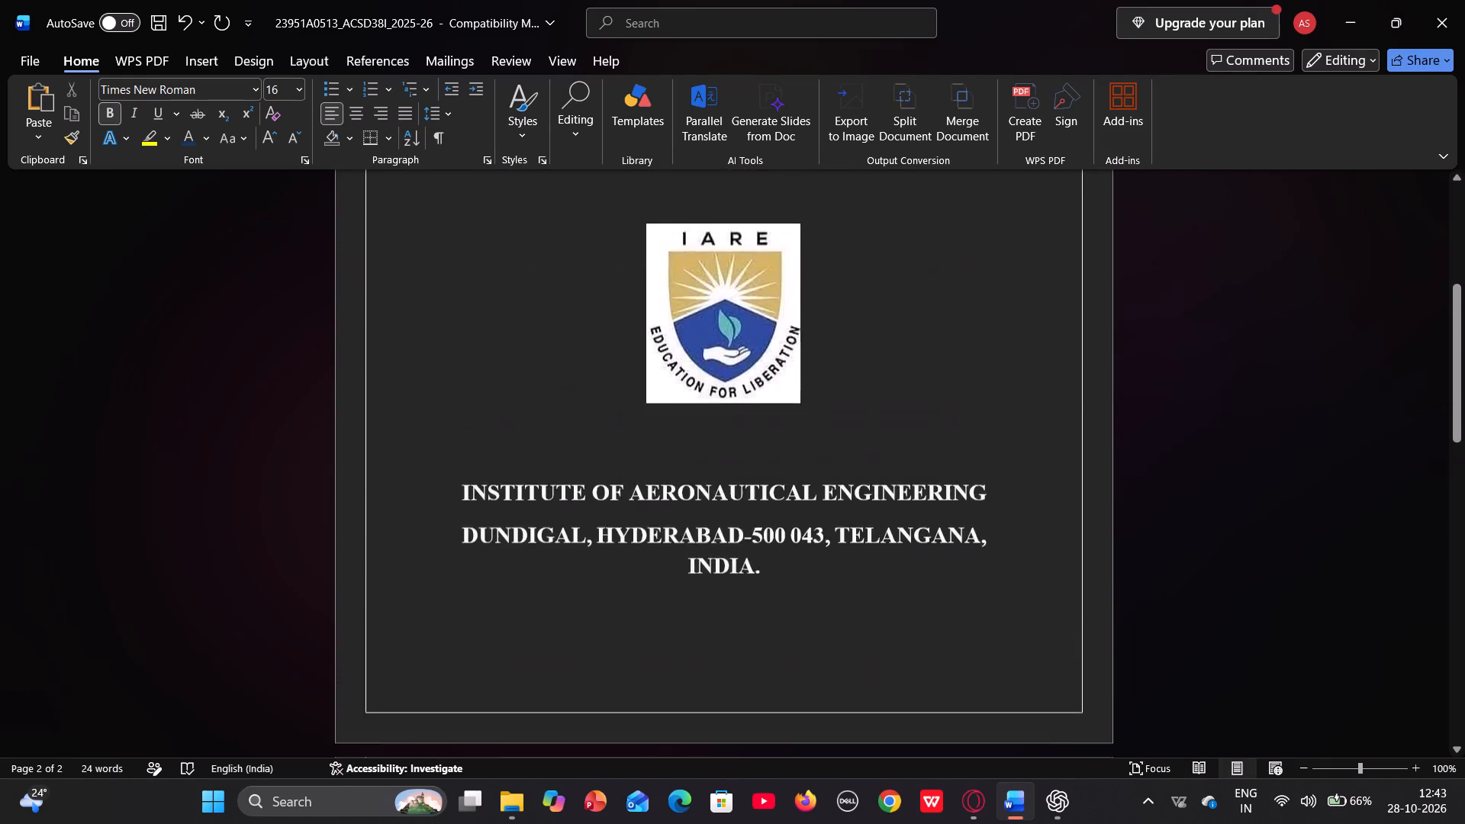
scroll(616, 522, "up", 5)
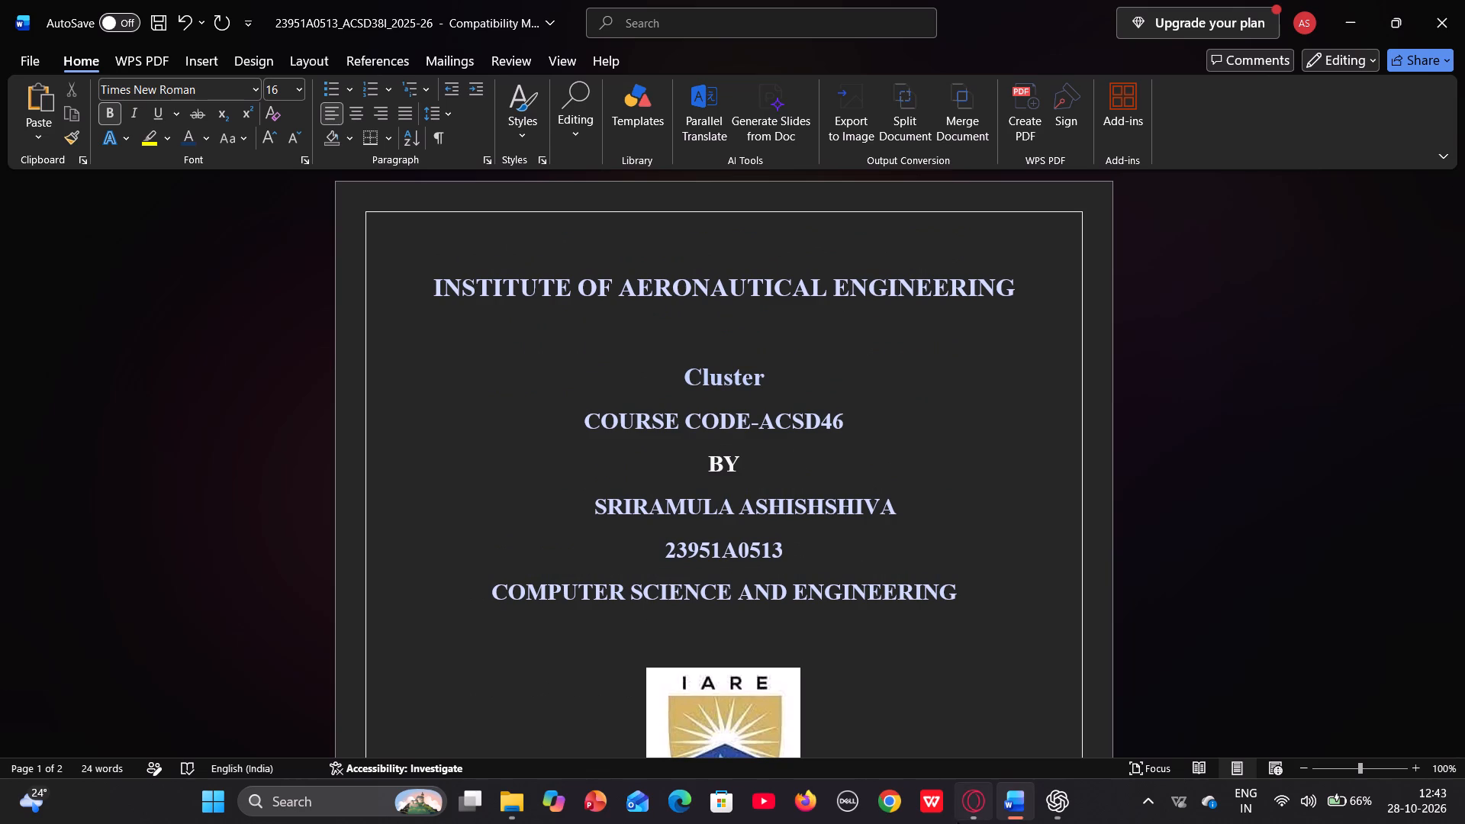
left_click(898, 806)
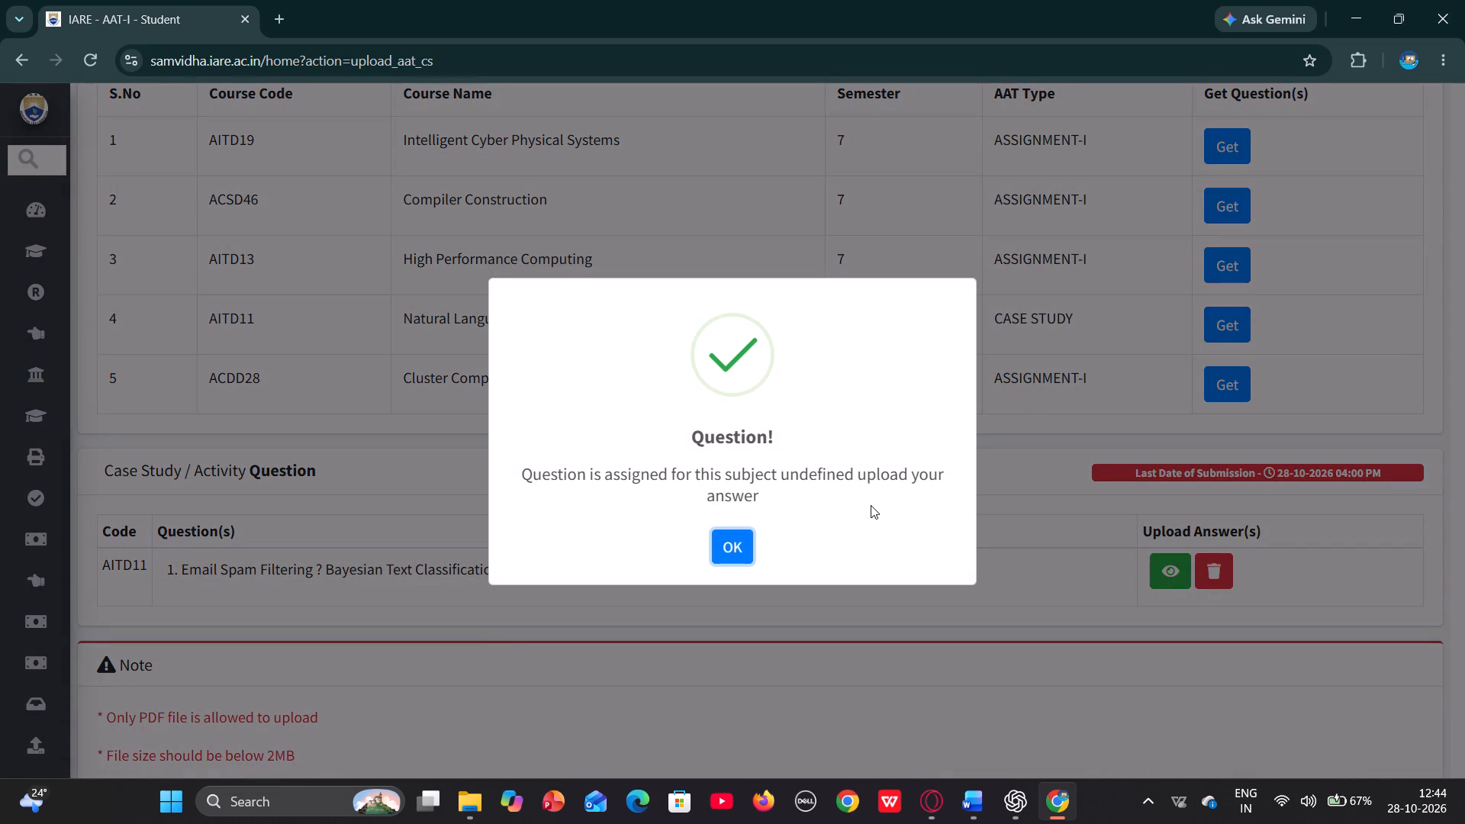
left_click(752, 548)
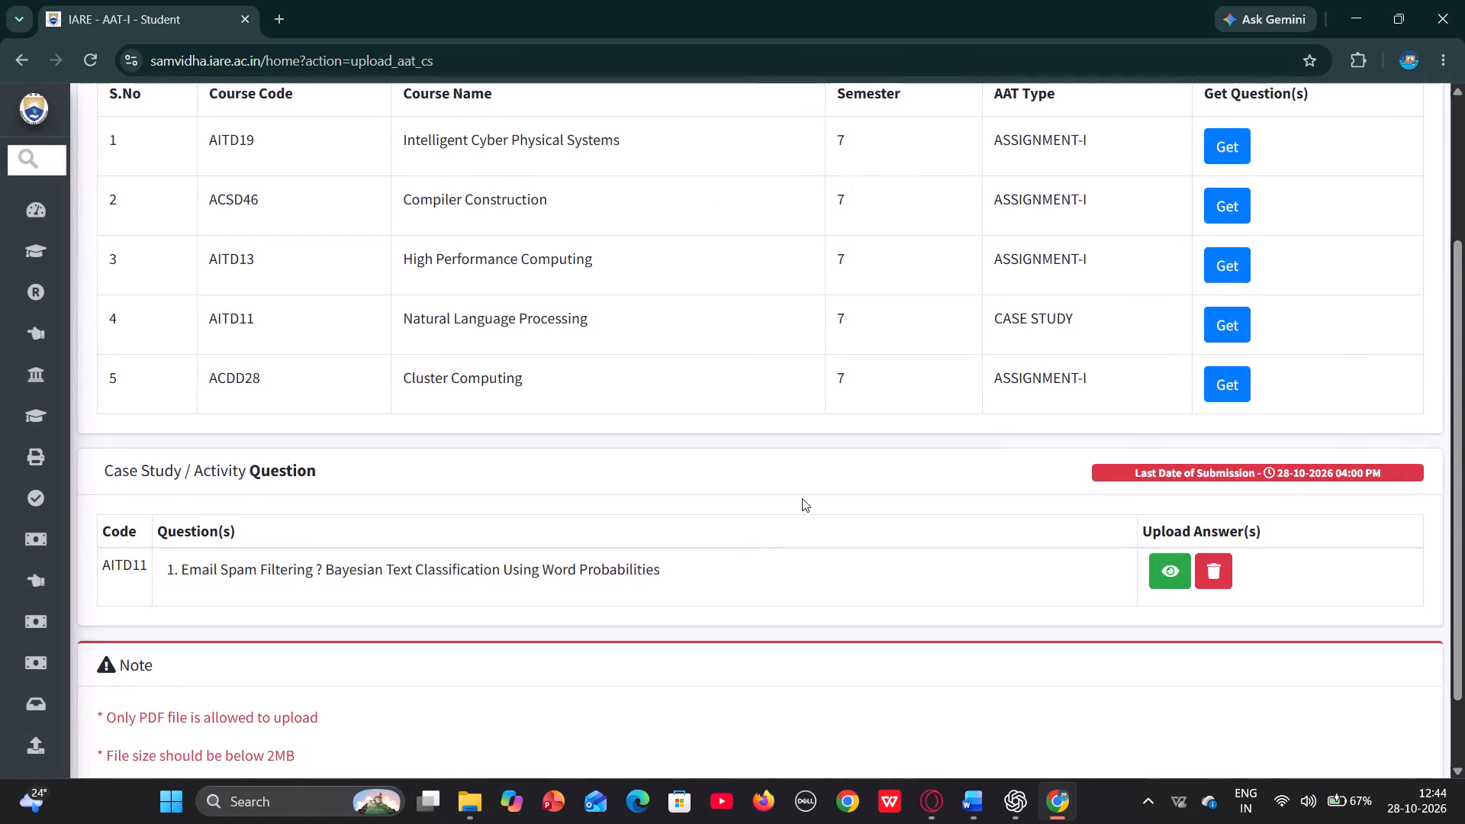
scroll(802, 498, "up", 1)
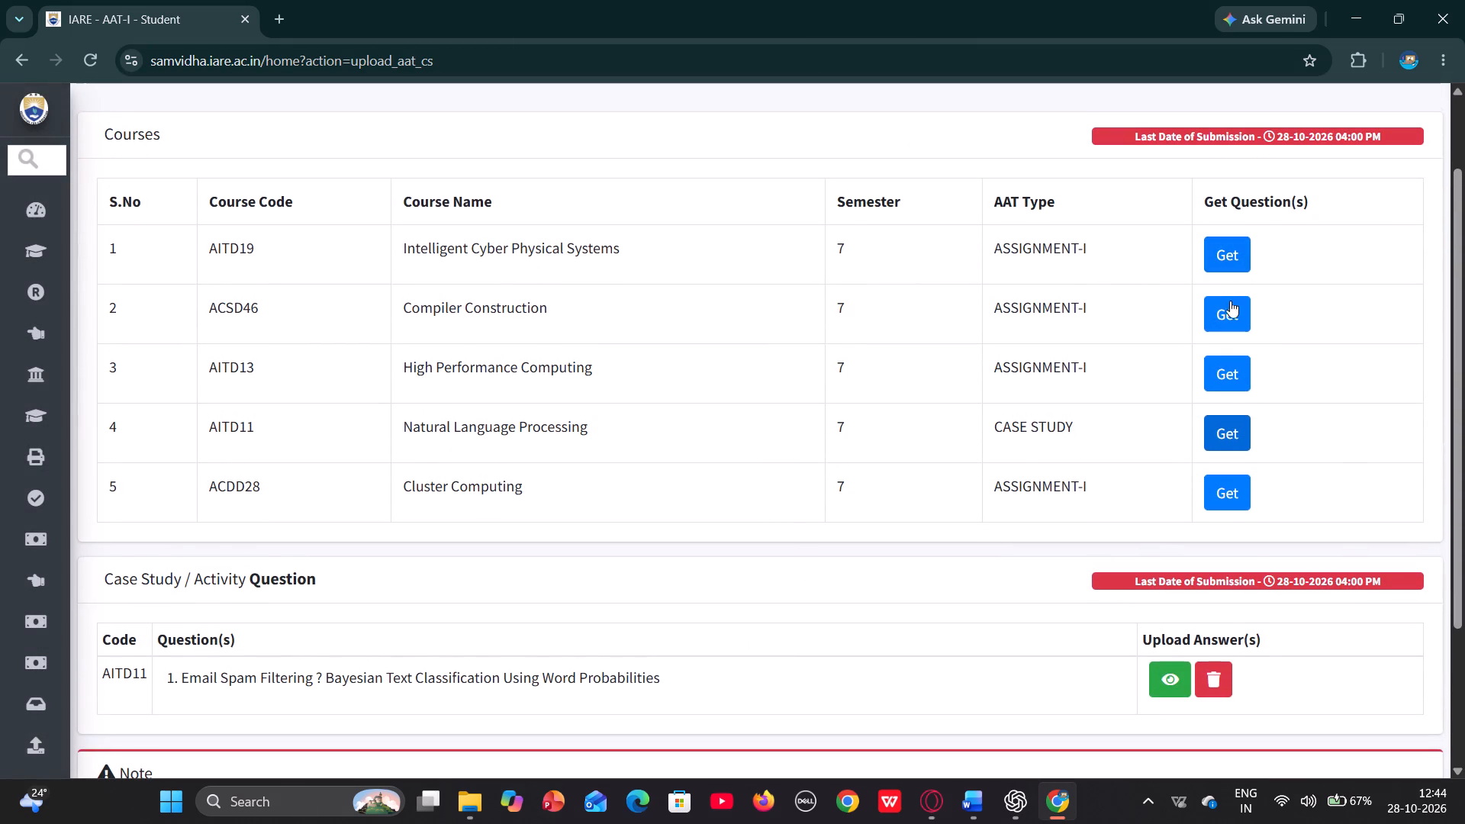
left_click(1228, 308)
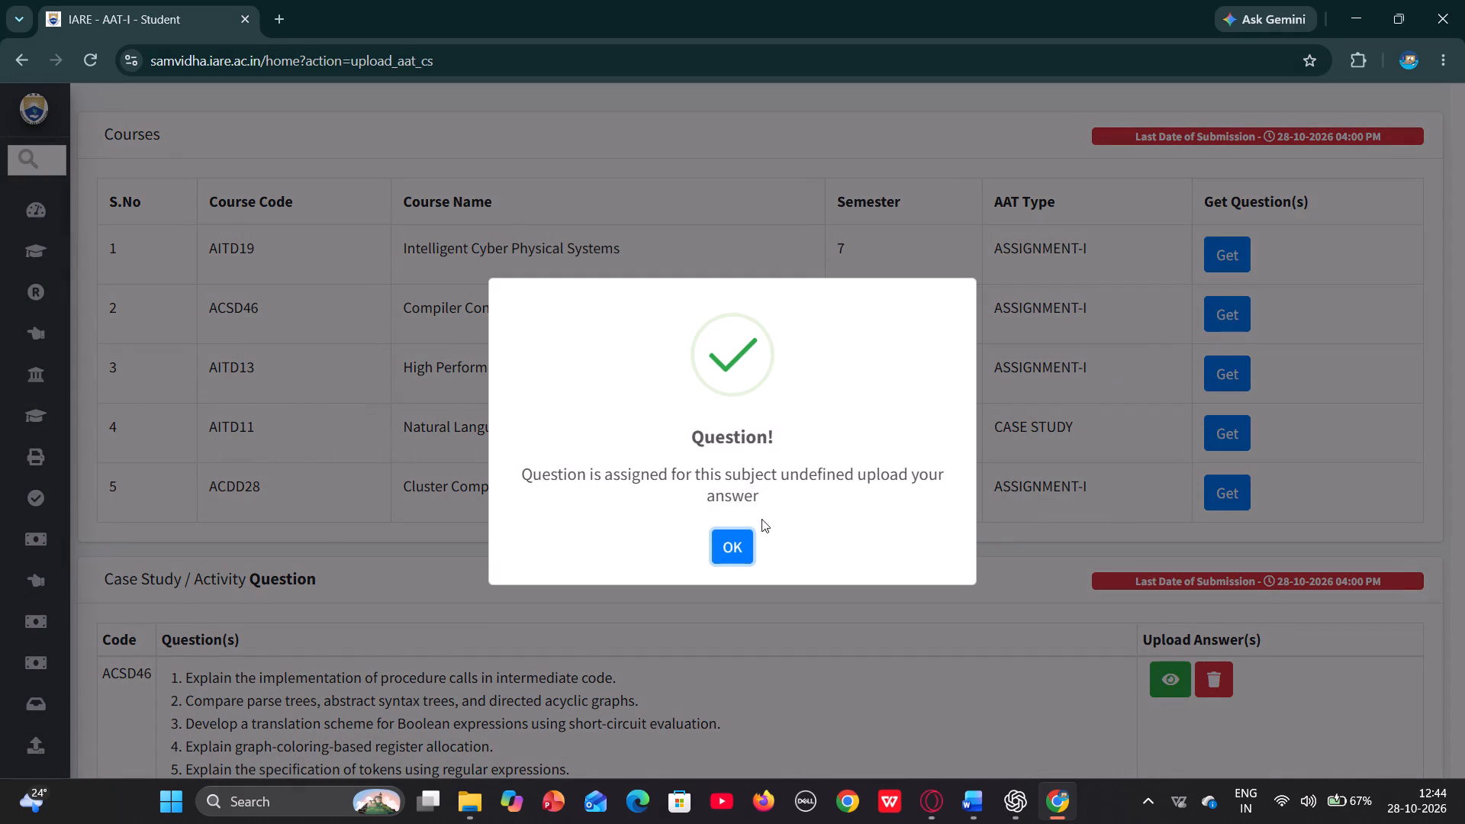
left_click(748, 544)
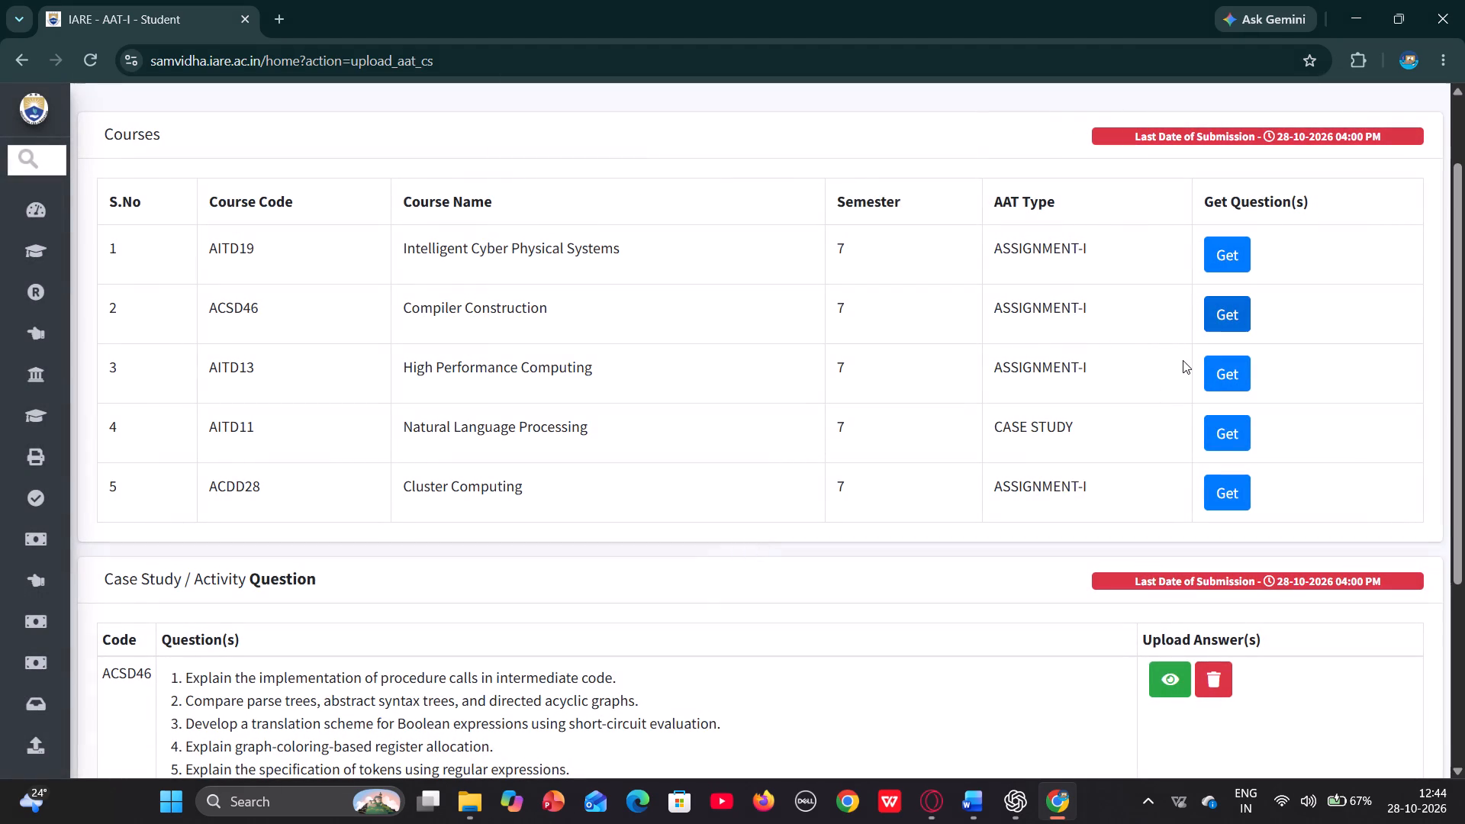
left_click(1232, 502)
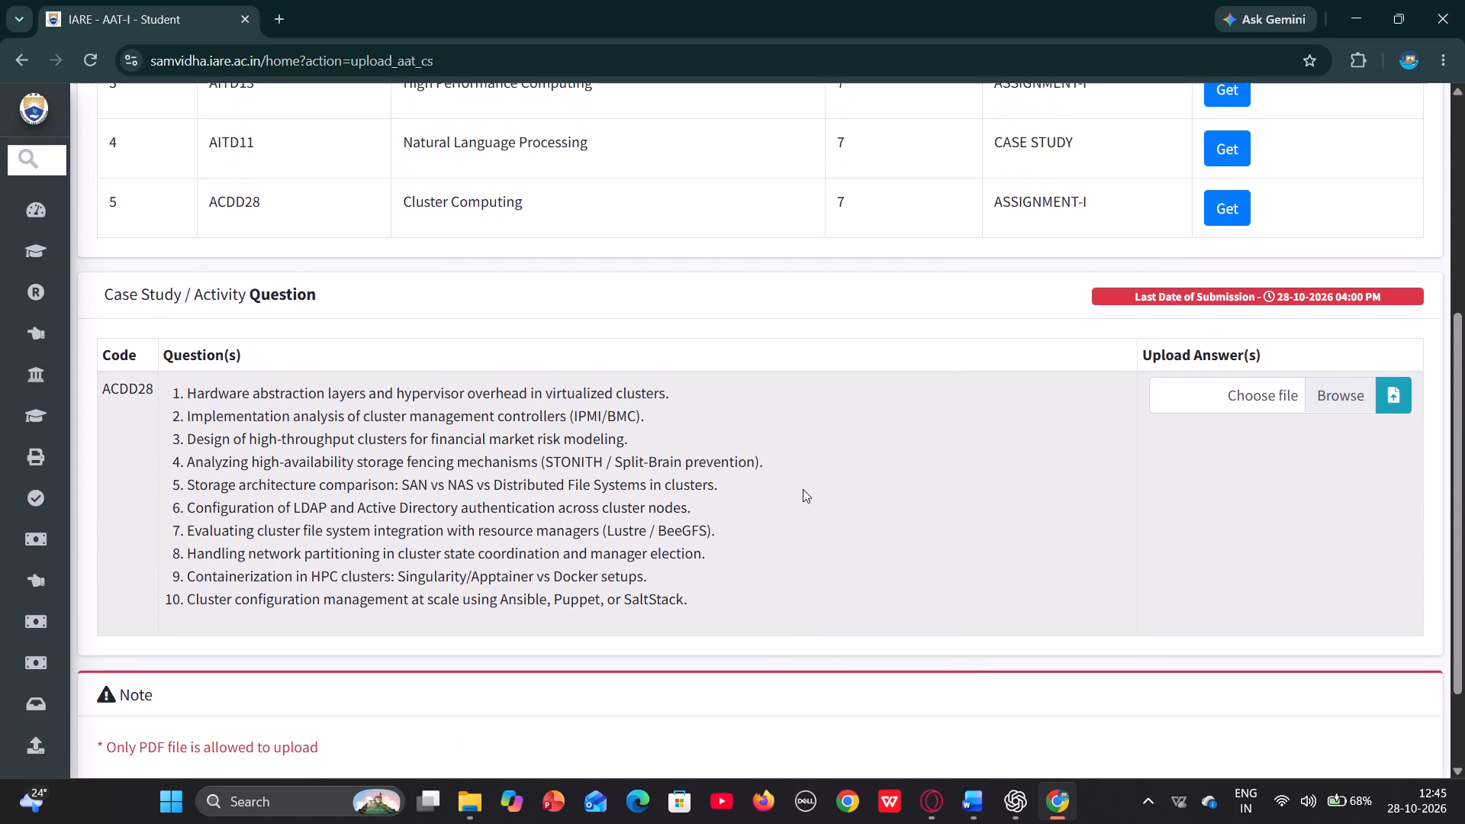
scroll(803, 489, "up", 5)
scroll(958, 428, "down", 1)
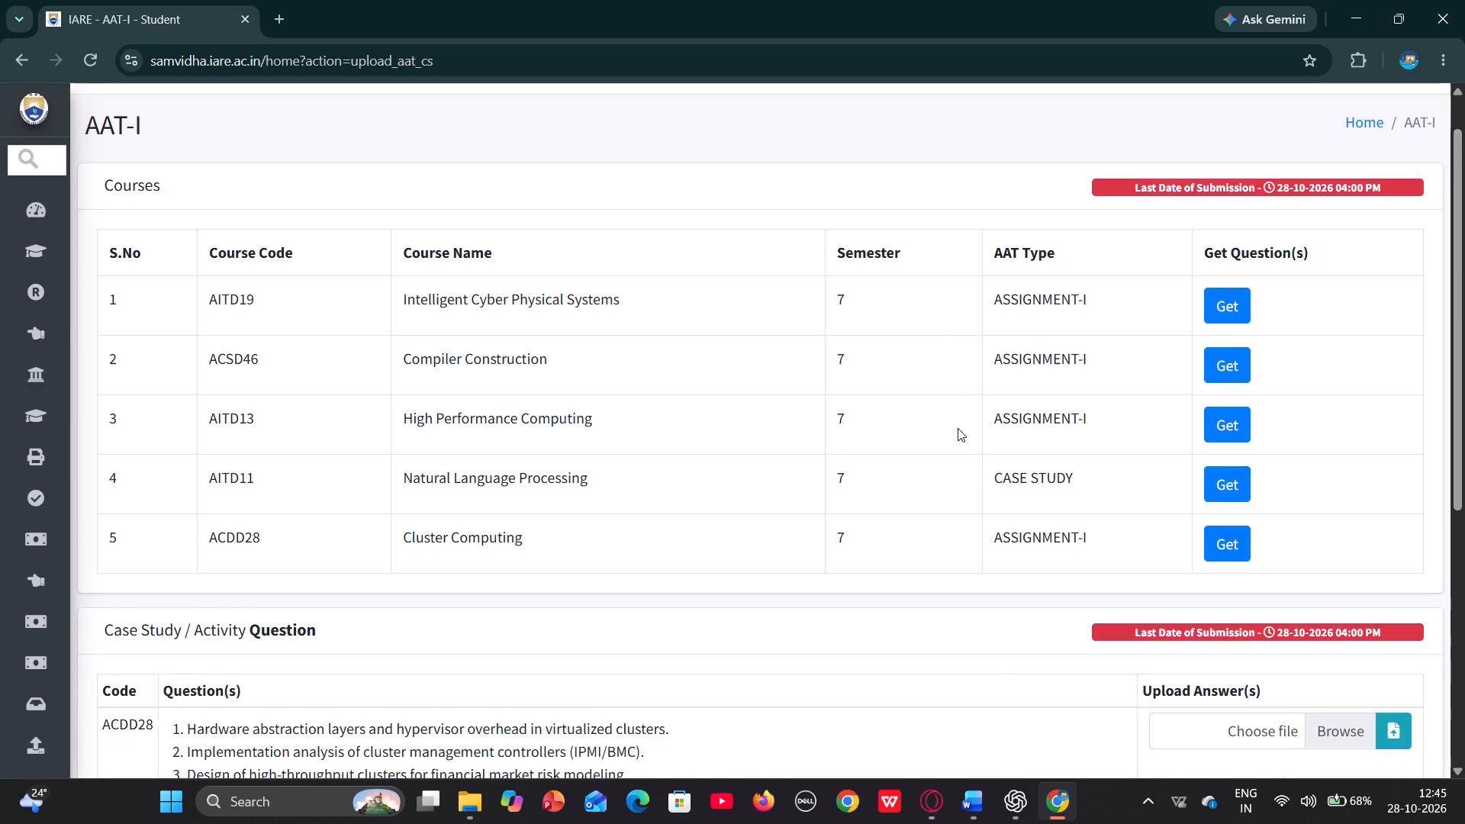
scroll(958, 428, "down", 1)
scroll(1194, 389, "up", 2)
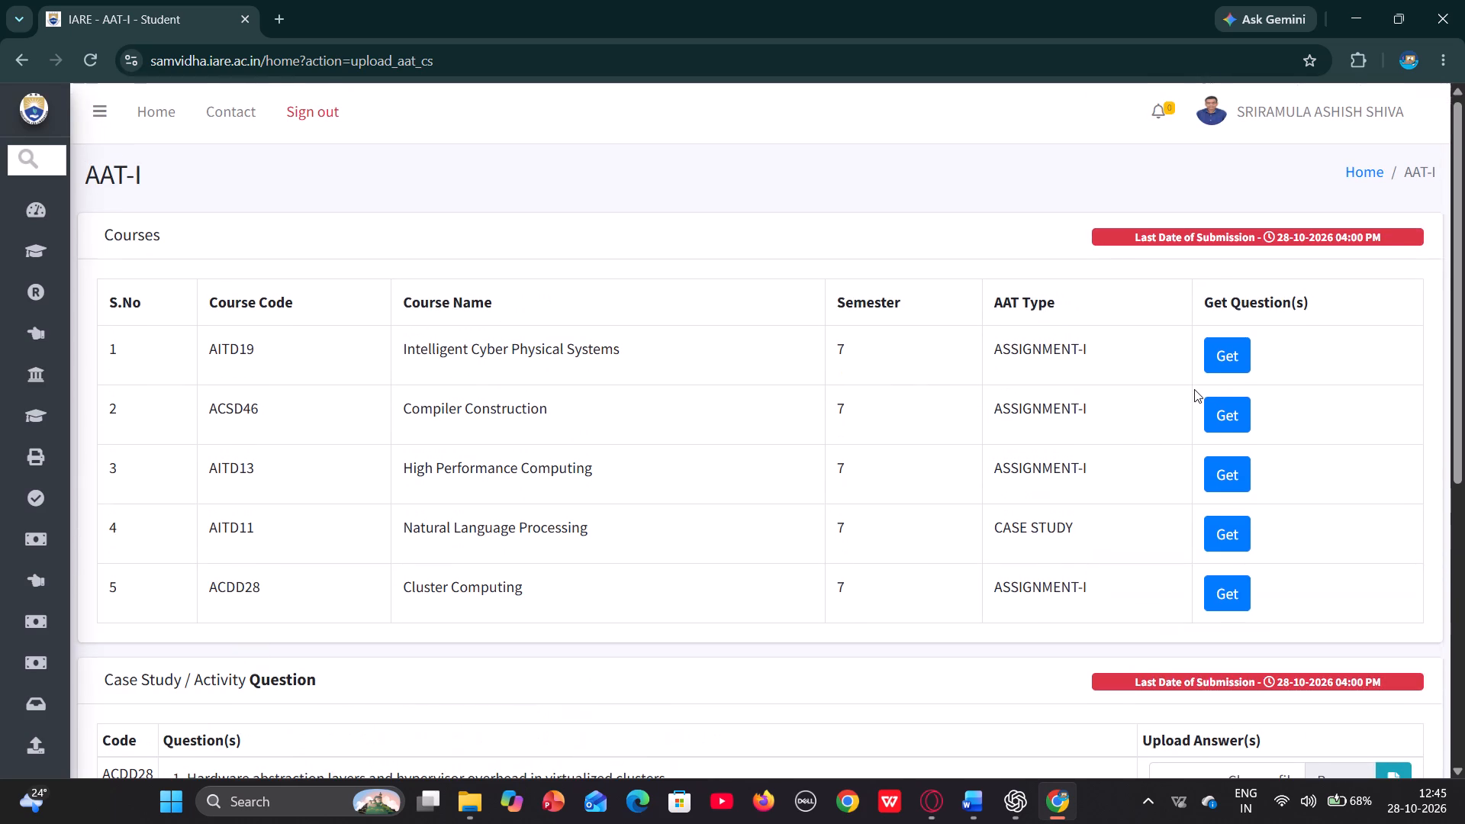
left_click(973, 800)
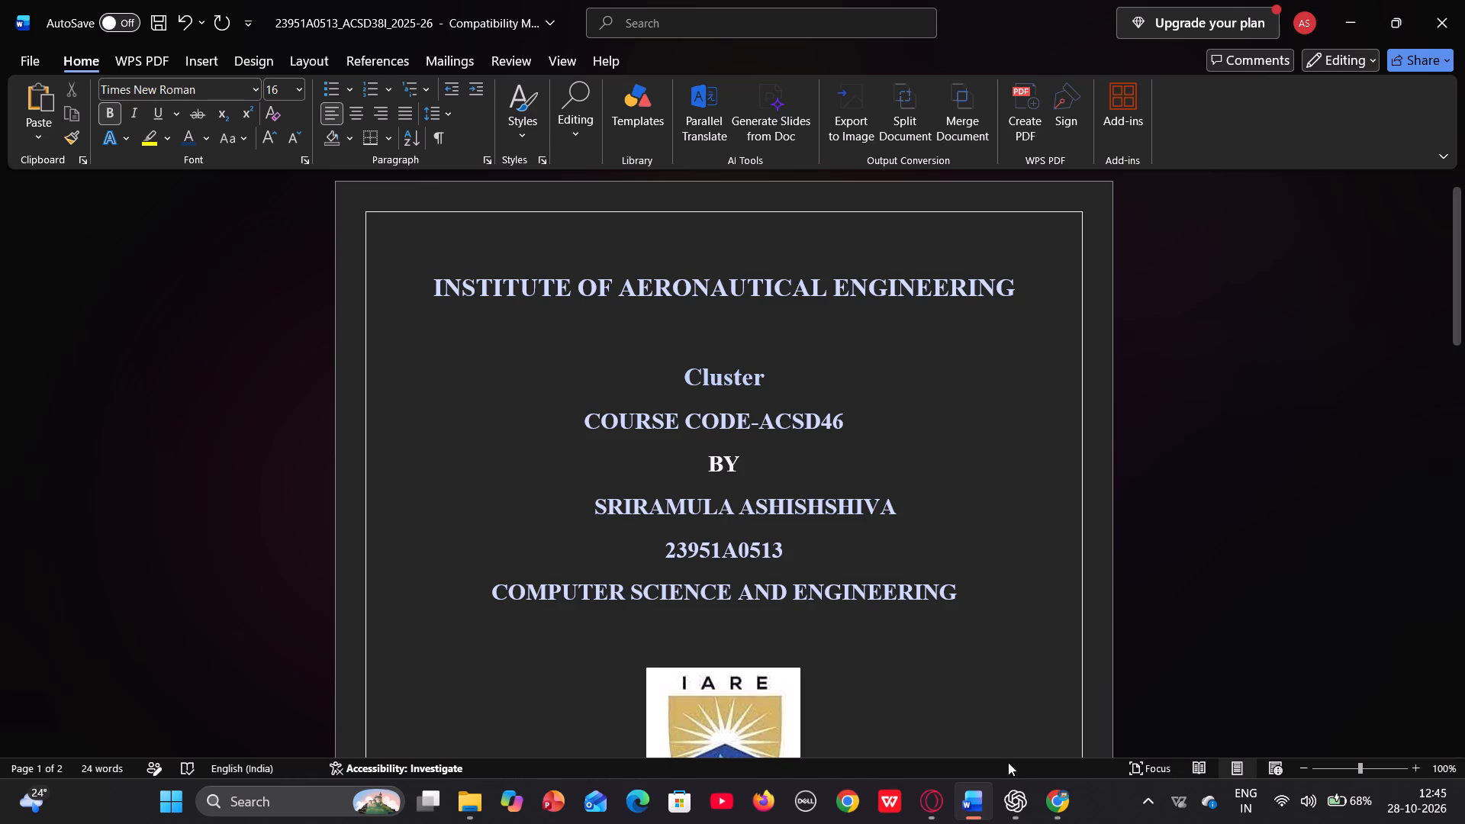
left_click(848, 414)
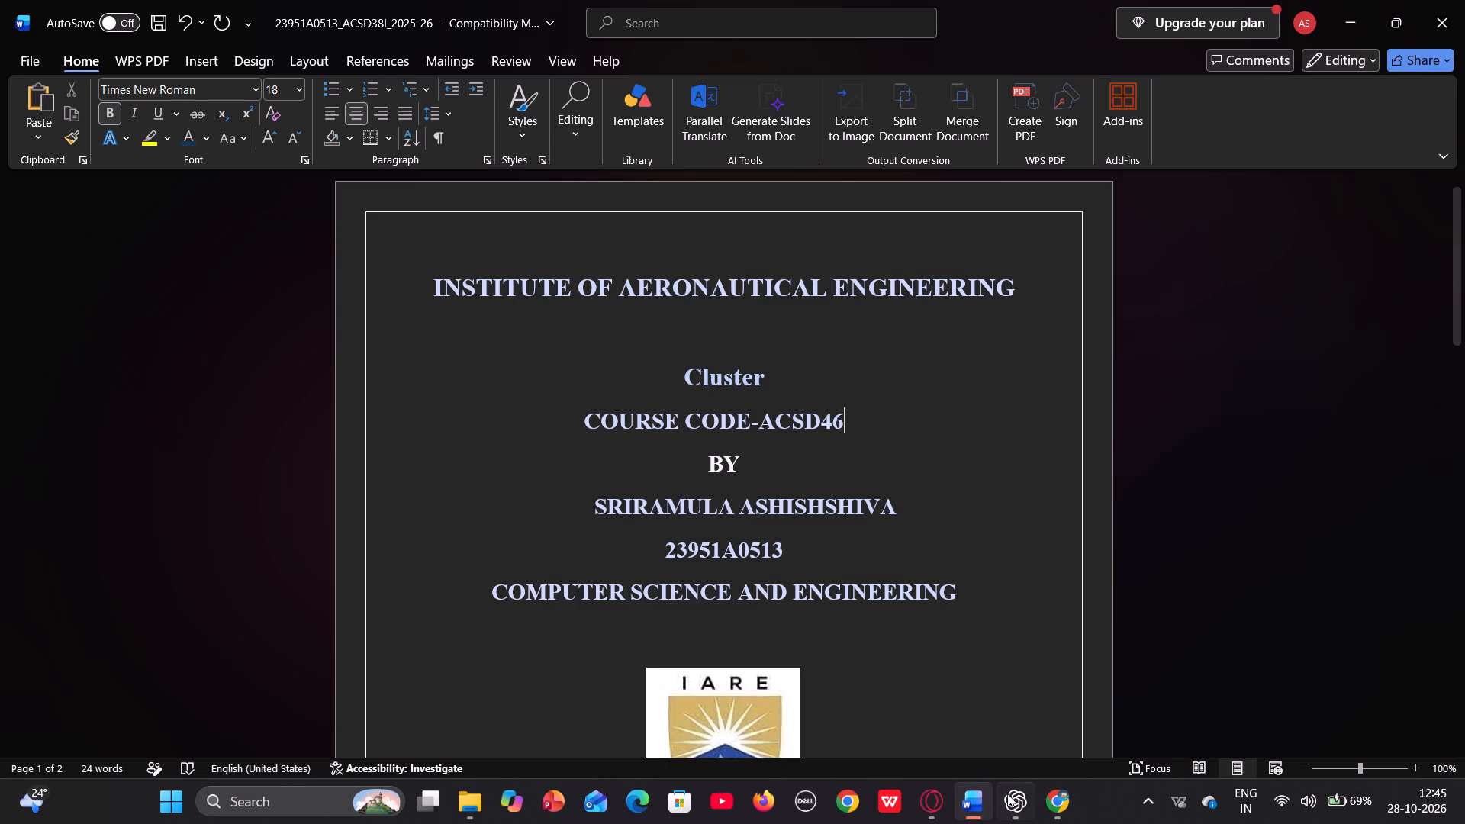
left_click(1054, 794)
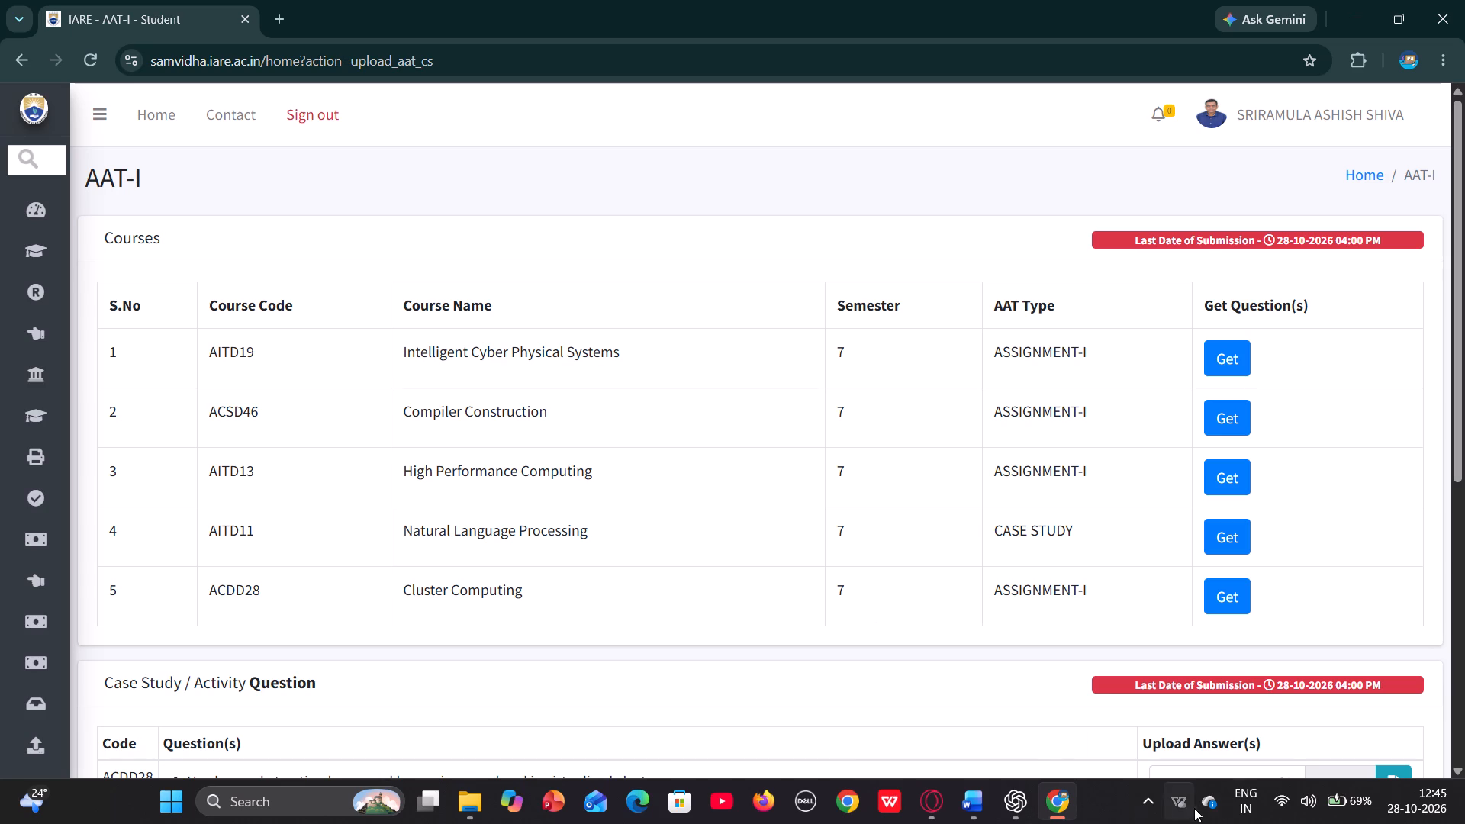
left_click(1054, 806)
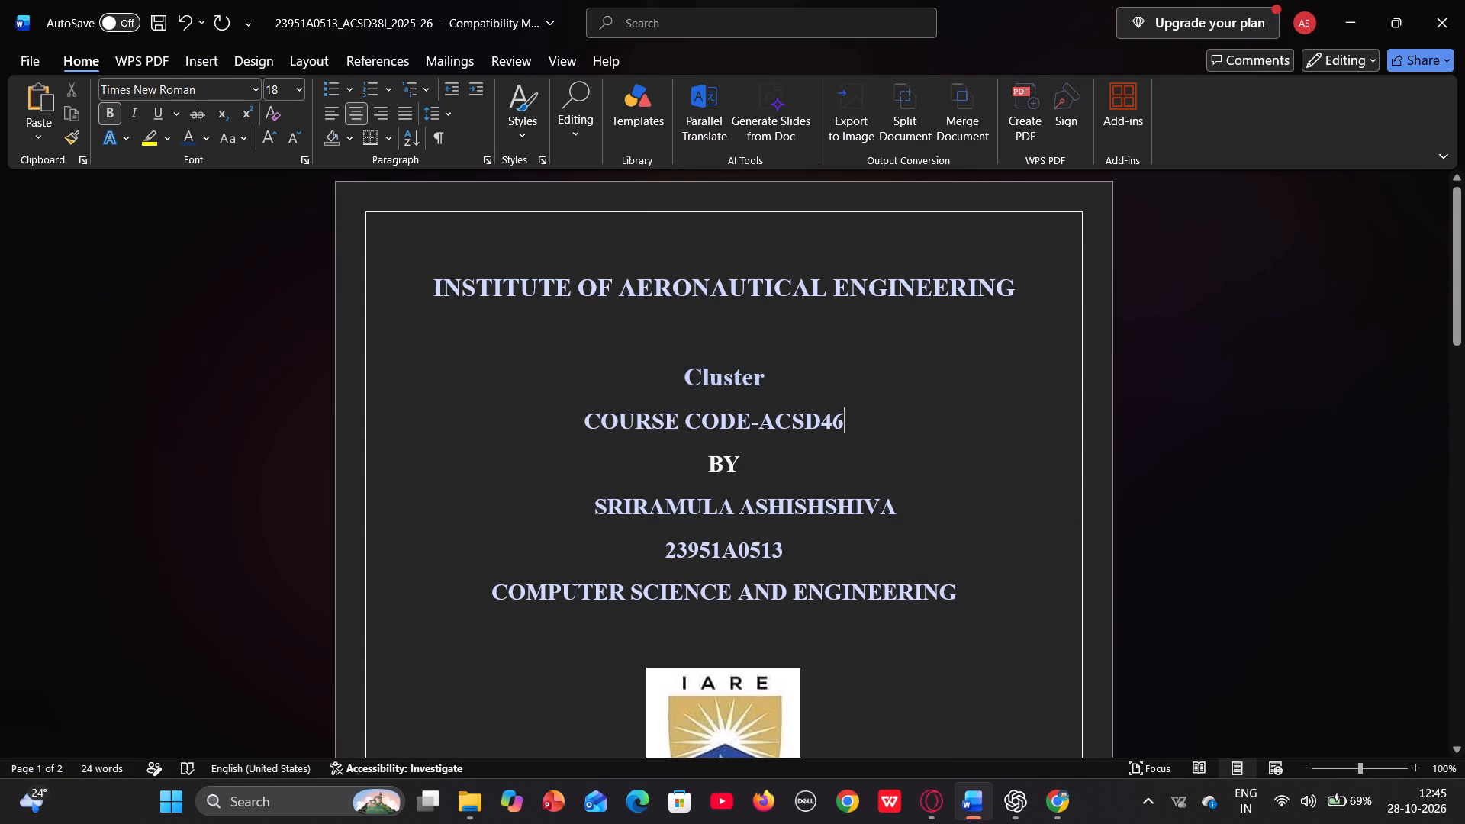
key("BackSpace")
key("BackSpace")
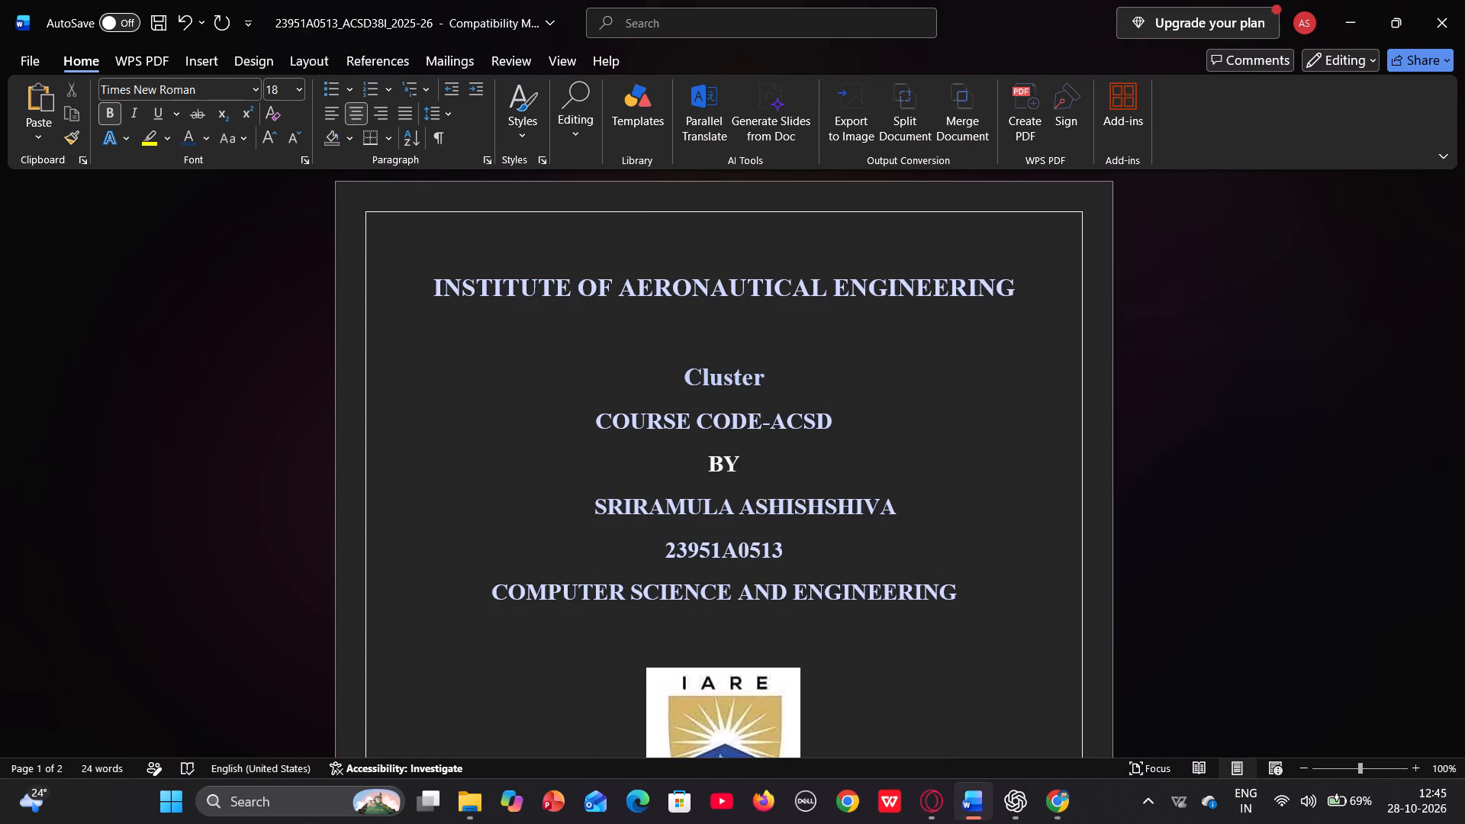
key("Left")
key("BackSpace")
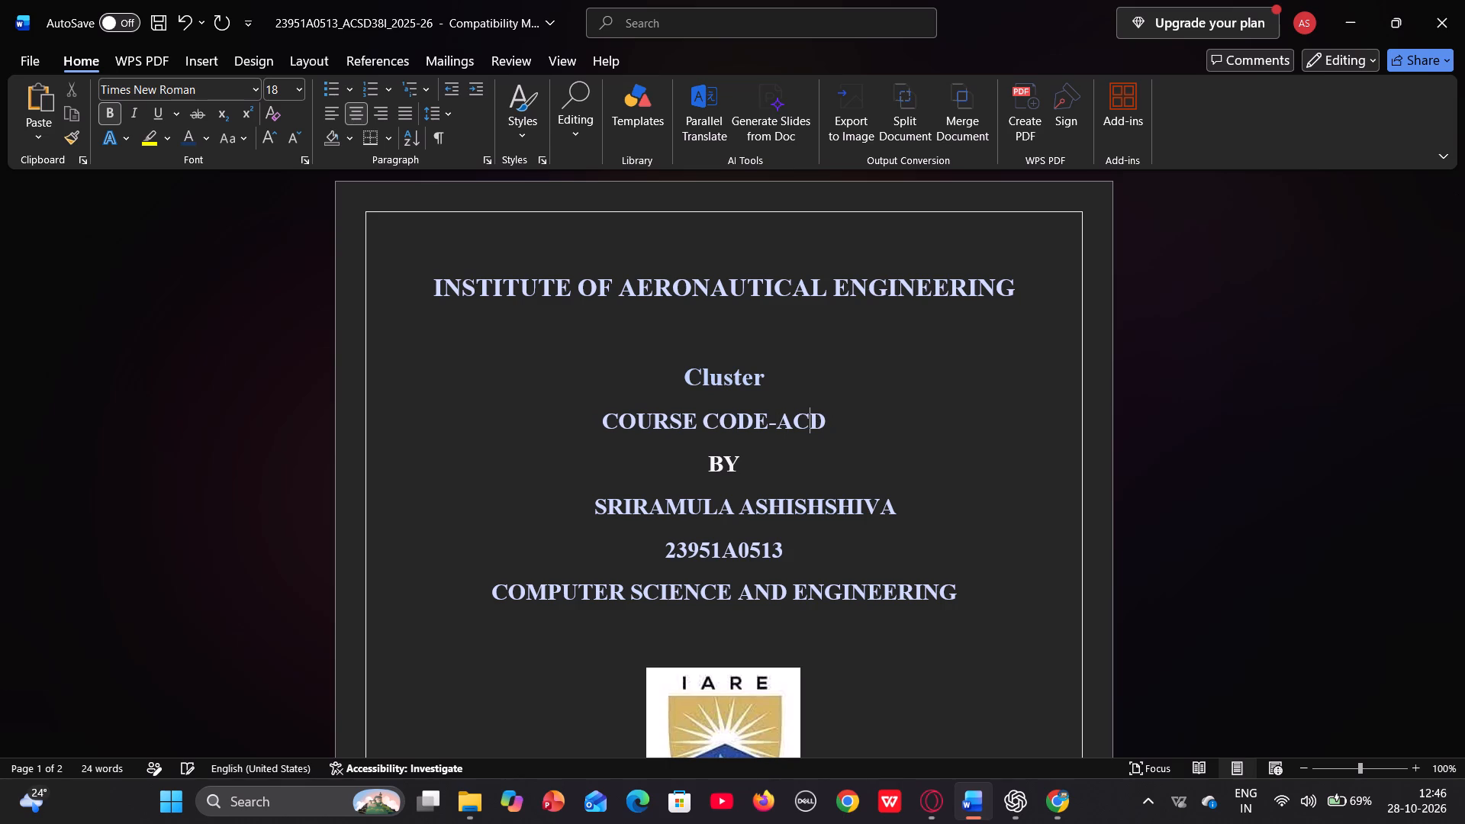
key("d")
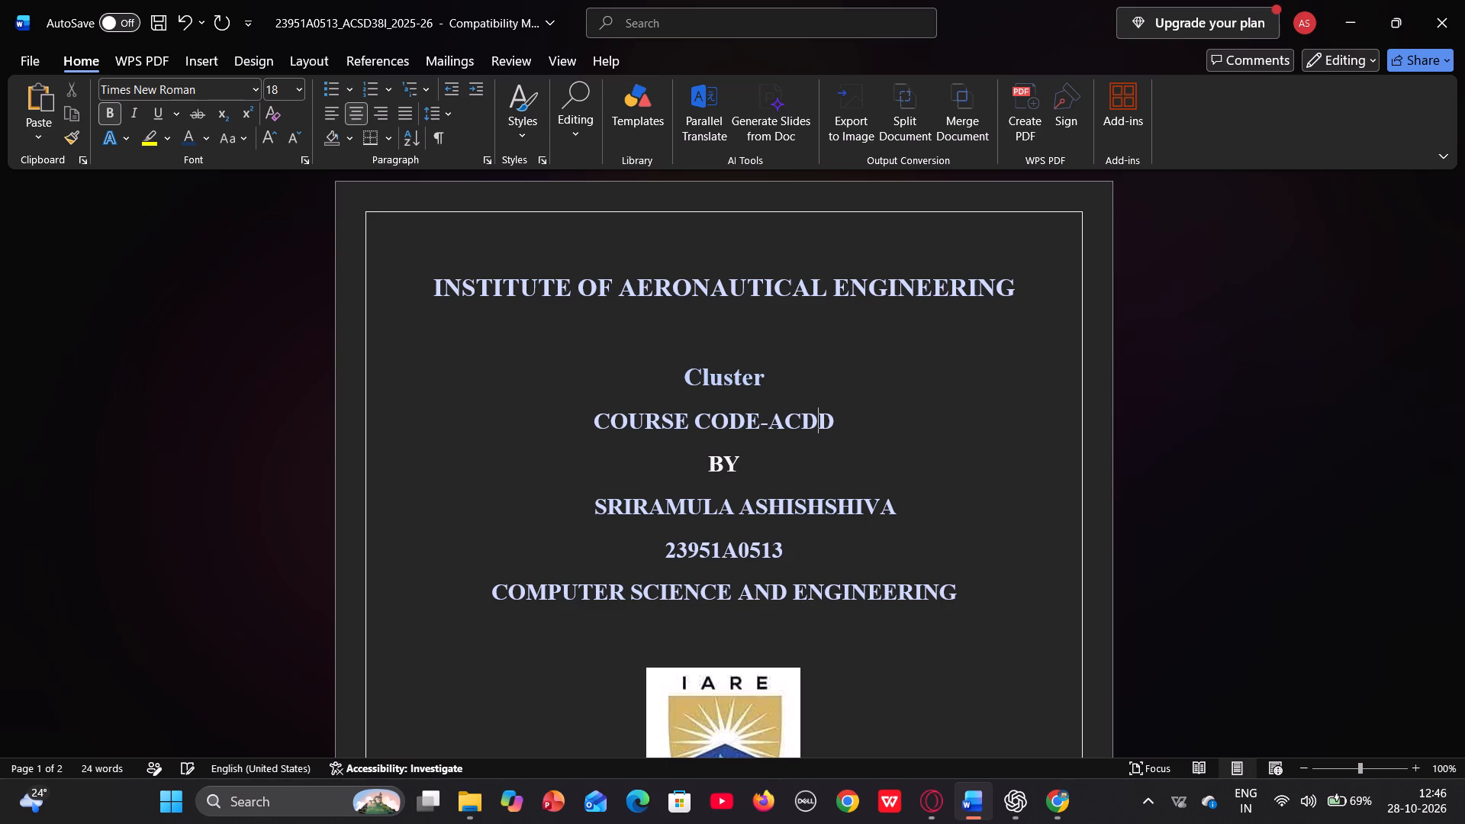
key("Right")
key("Right")
key("Left")
type("28")
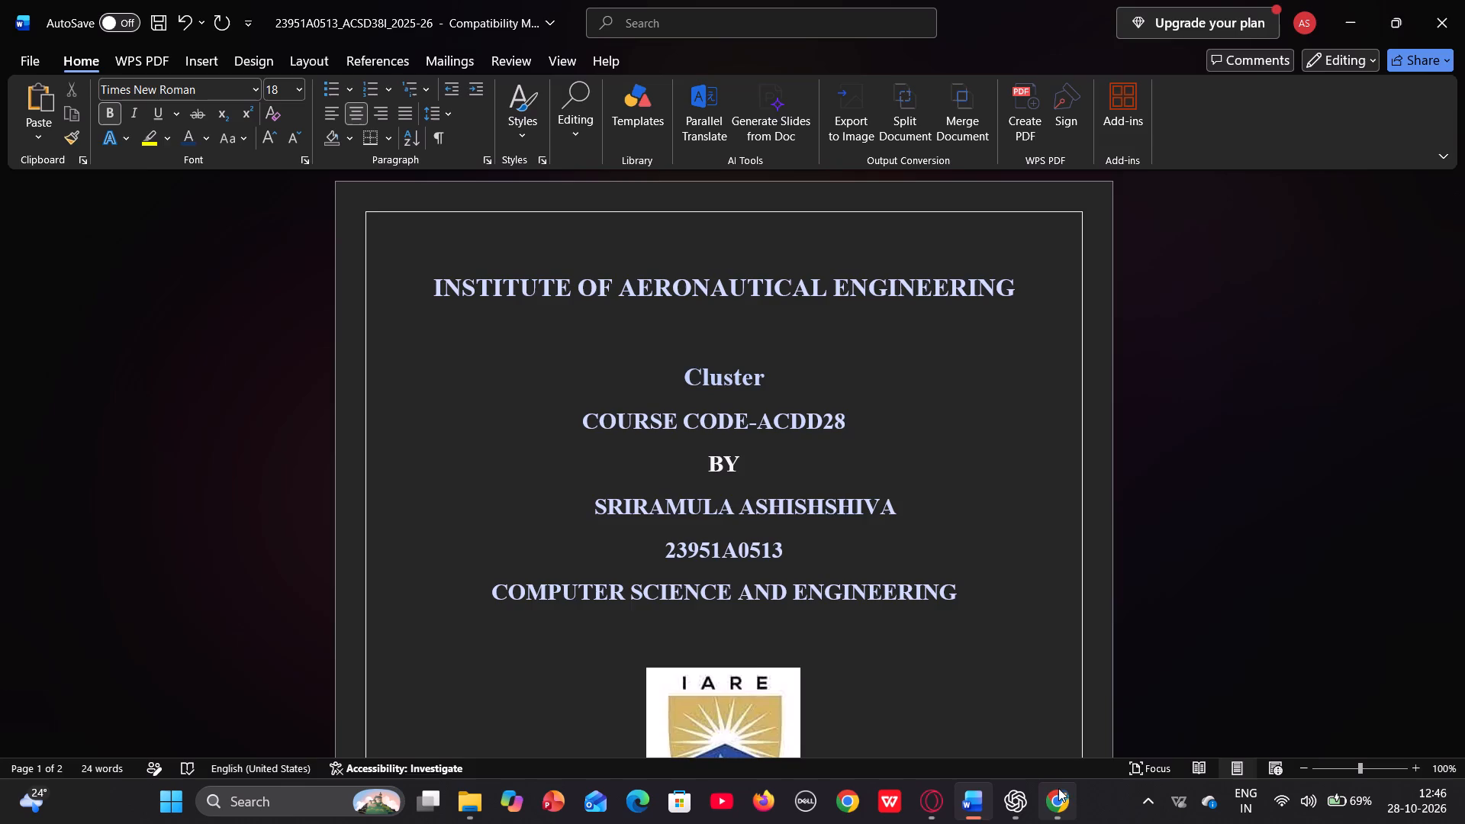
left_click(1058, 788)
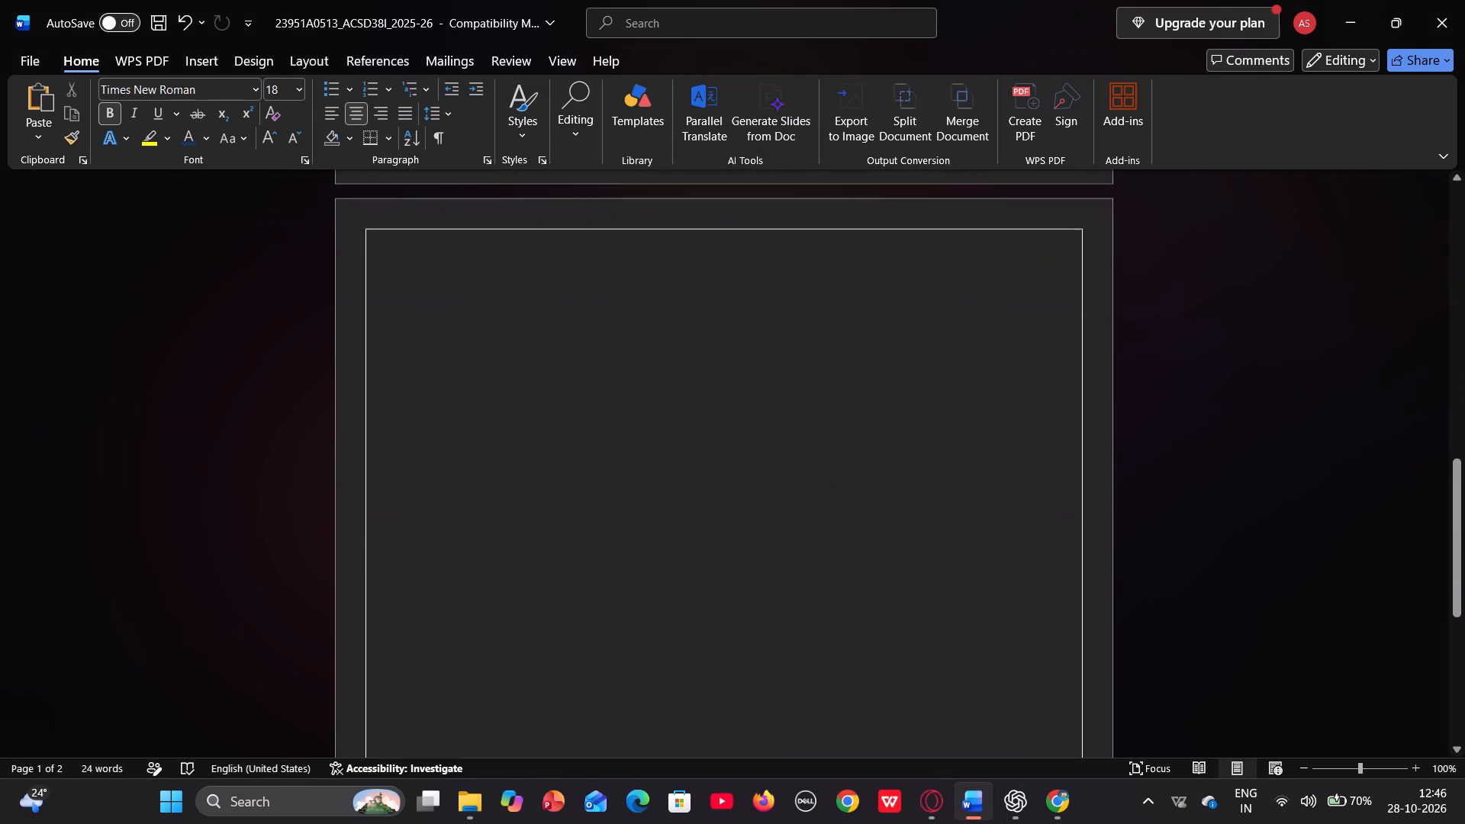
scroll(835, 613, "up", 2)
scroll(835, 613, "down", 1)
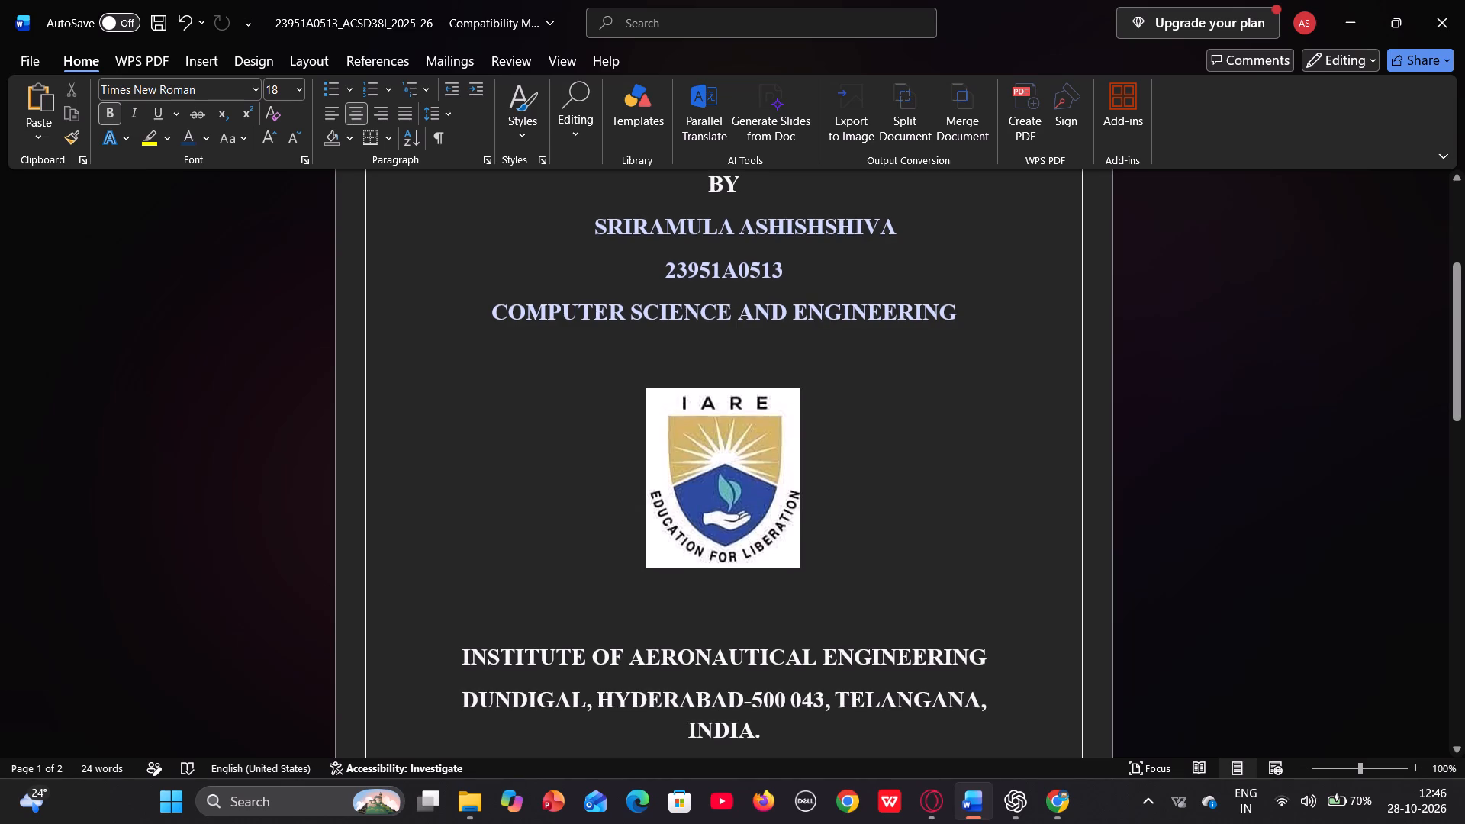
scroll(778, 522, "down", 2)
left_click(594, 712)
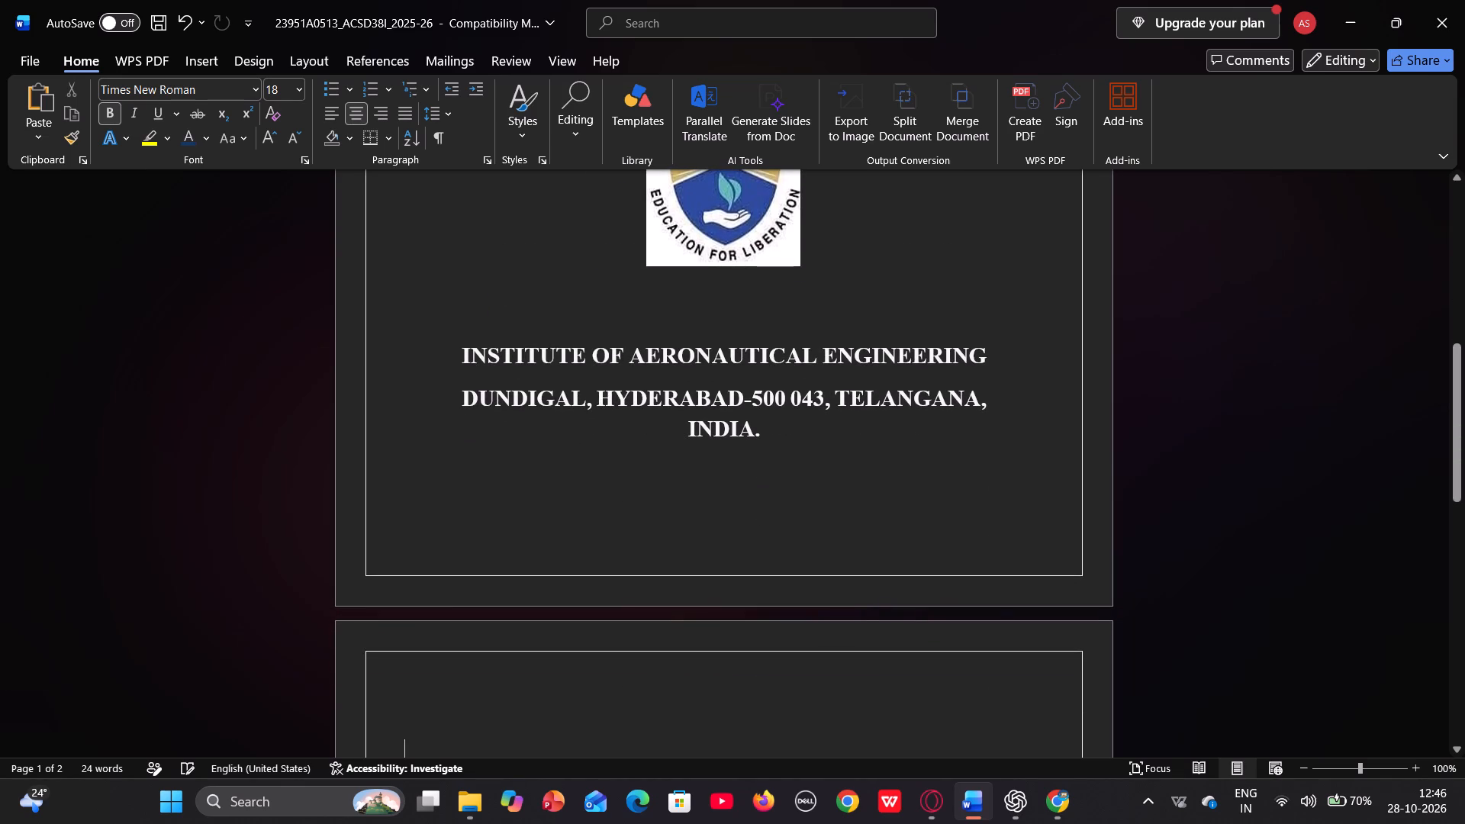
scroll(594, 712, "down", 2)
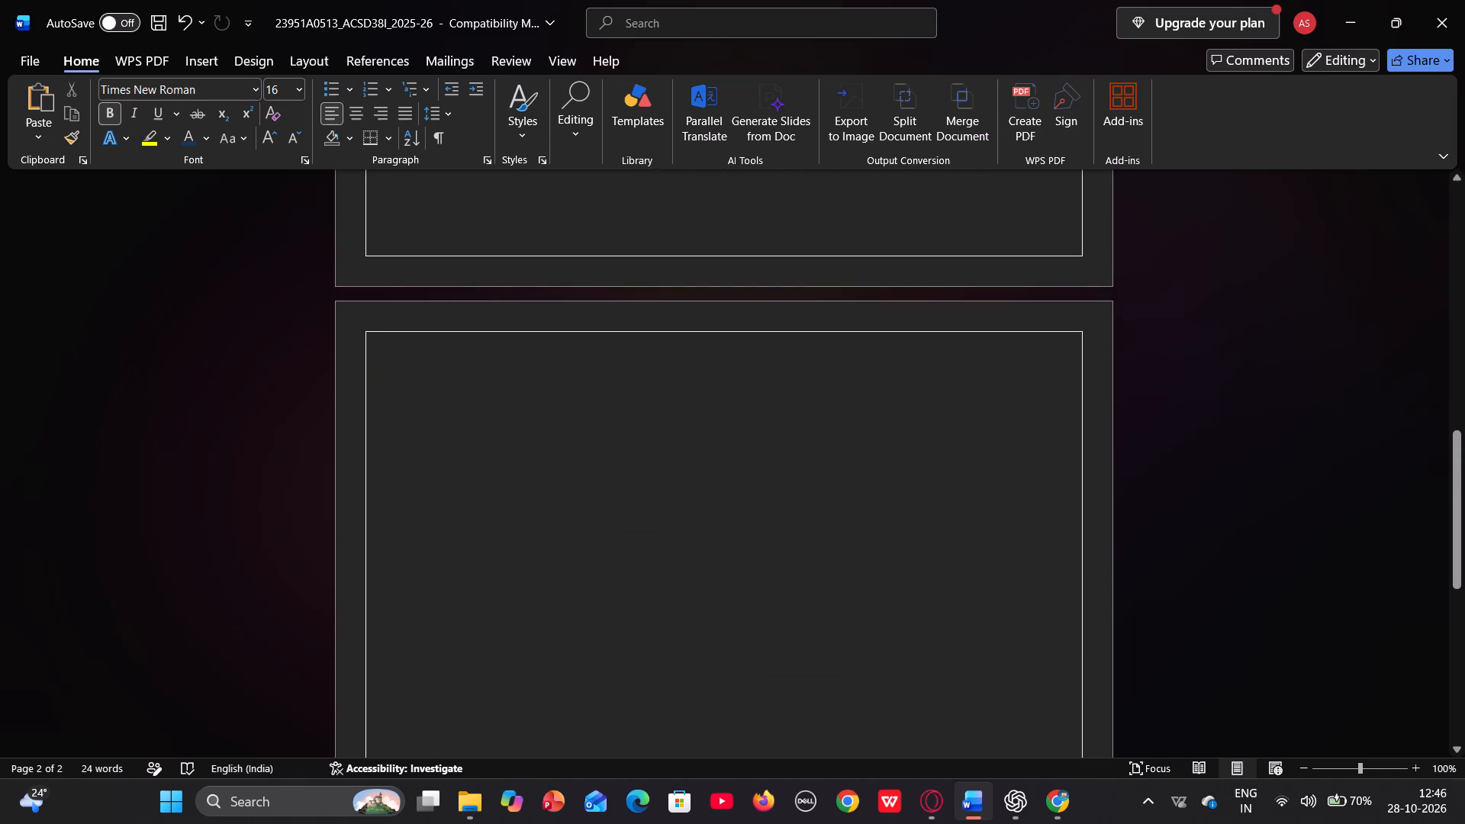
key("ctrl+v")
Look through the pasted answers from the end of the document back to the cover page.
scroll(594, 712, "down", 3)
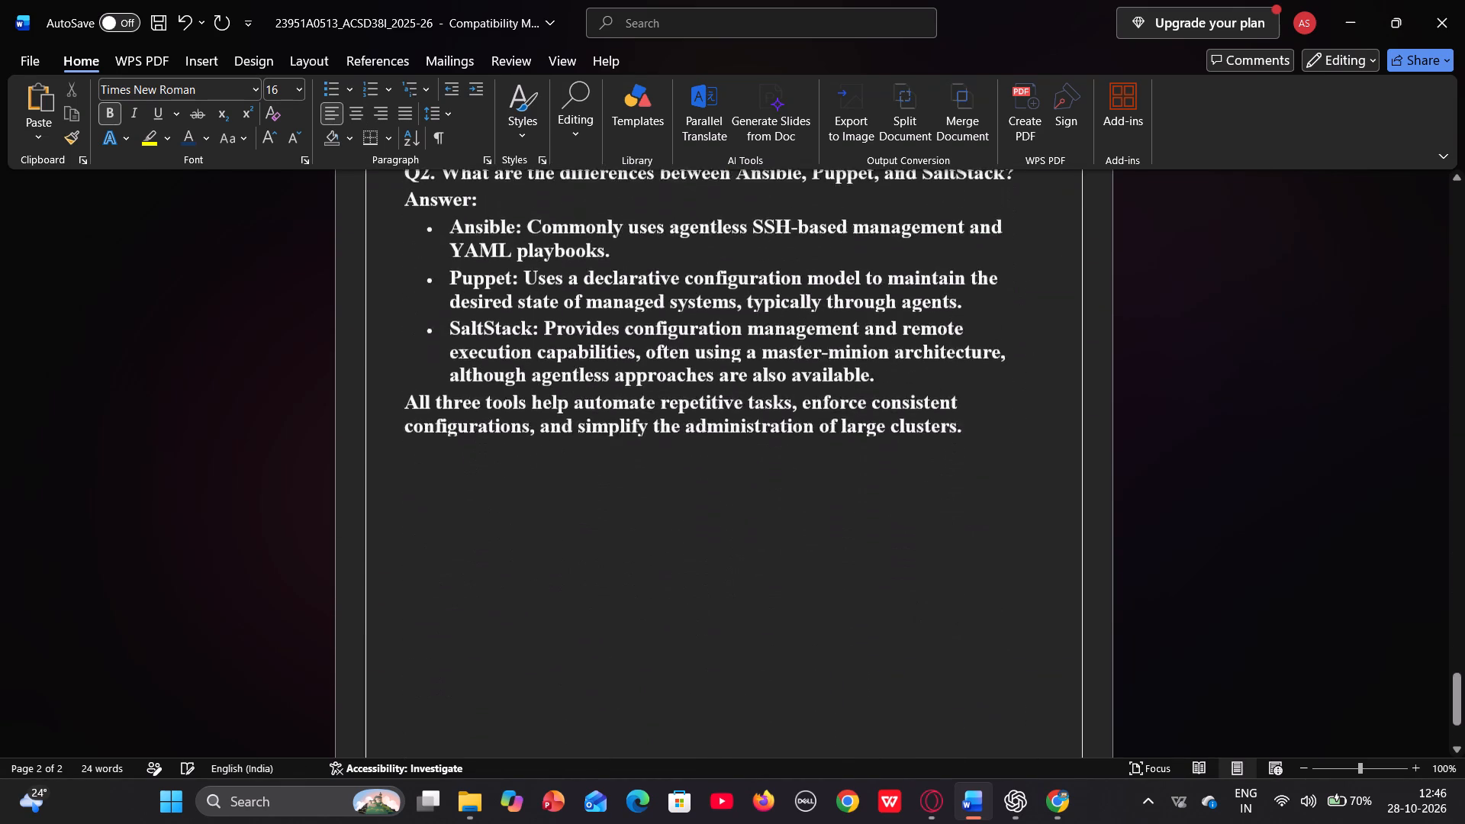
scroll(594, 712, "down", 3)
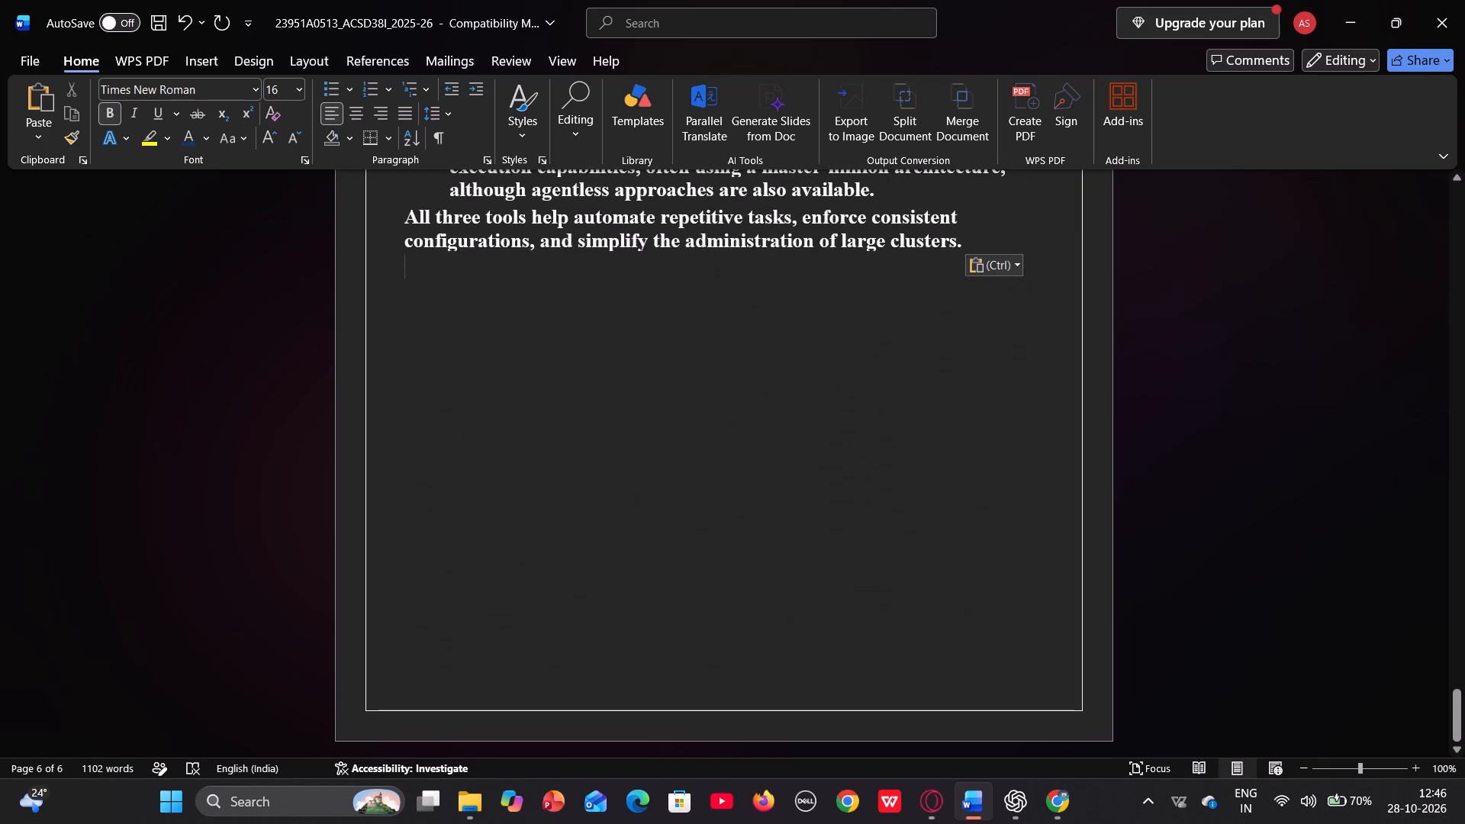
scroll(442, 395, "up", 9)
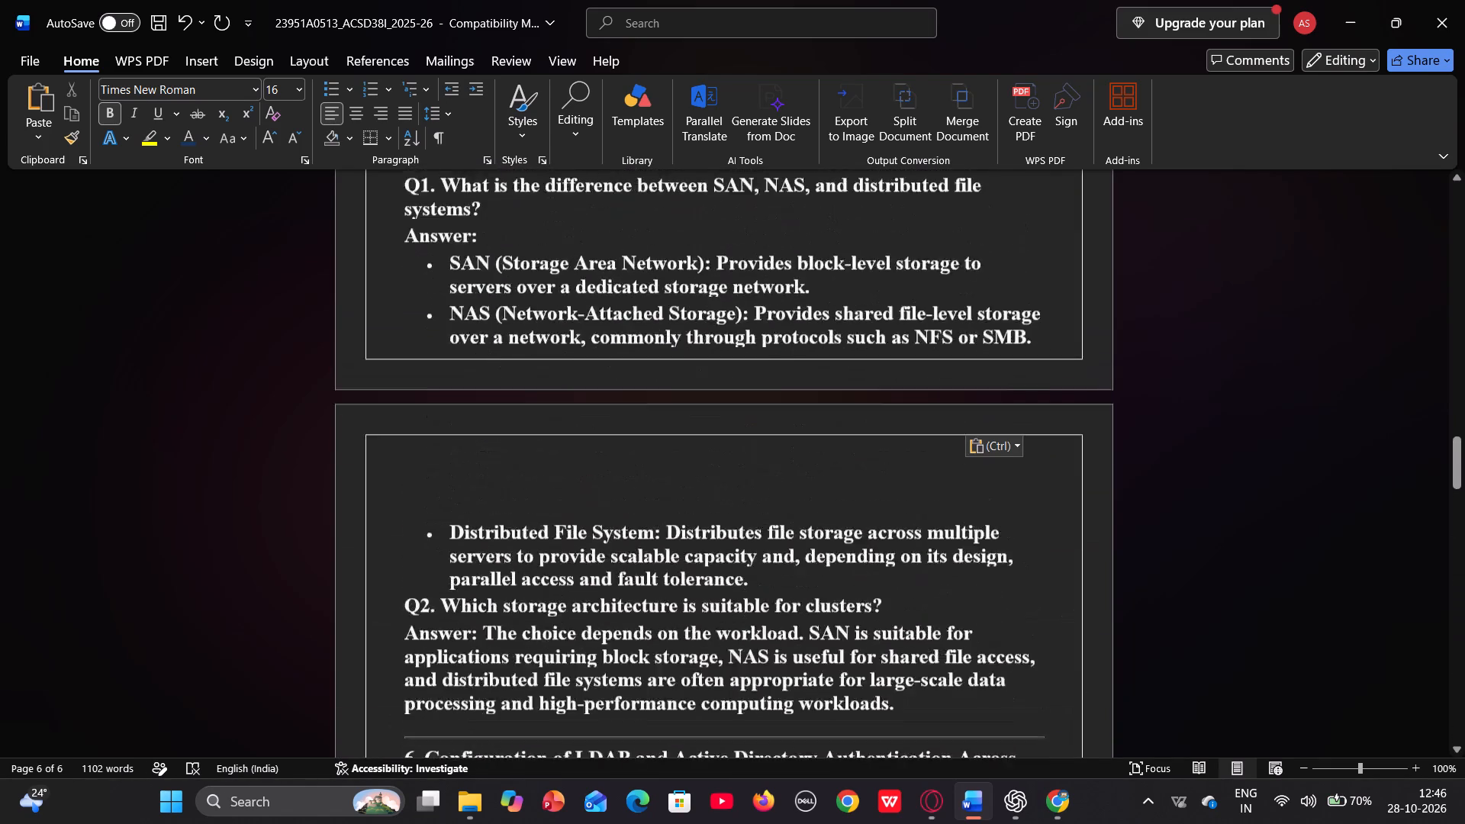
scroll(442, 395, "up", 13)
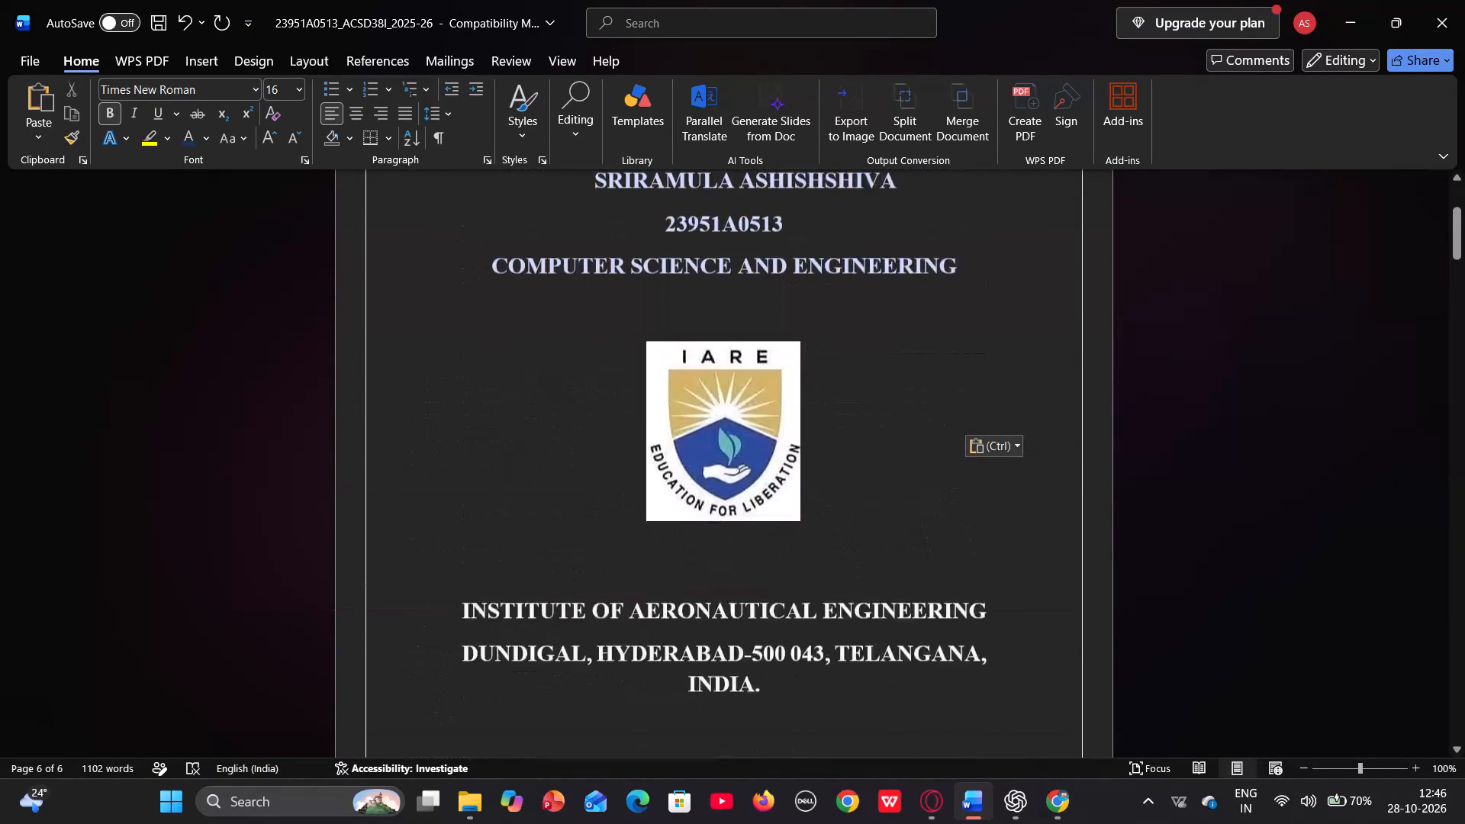
scroll(442, 395, "up", 1)
Delete the introductory sentence about the Question and Answer format above the first heading, Hardware Abstraction Layers and Hypervisor Overhead.
scroll(442, 395, "down", 1)
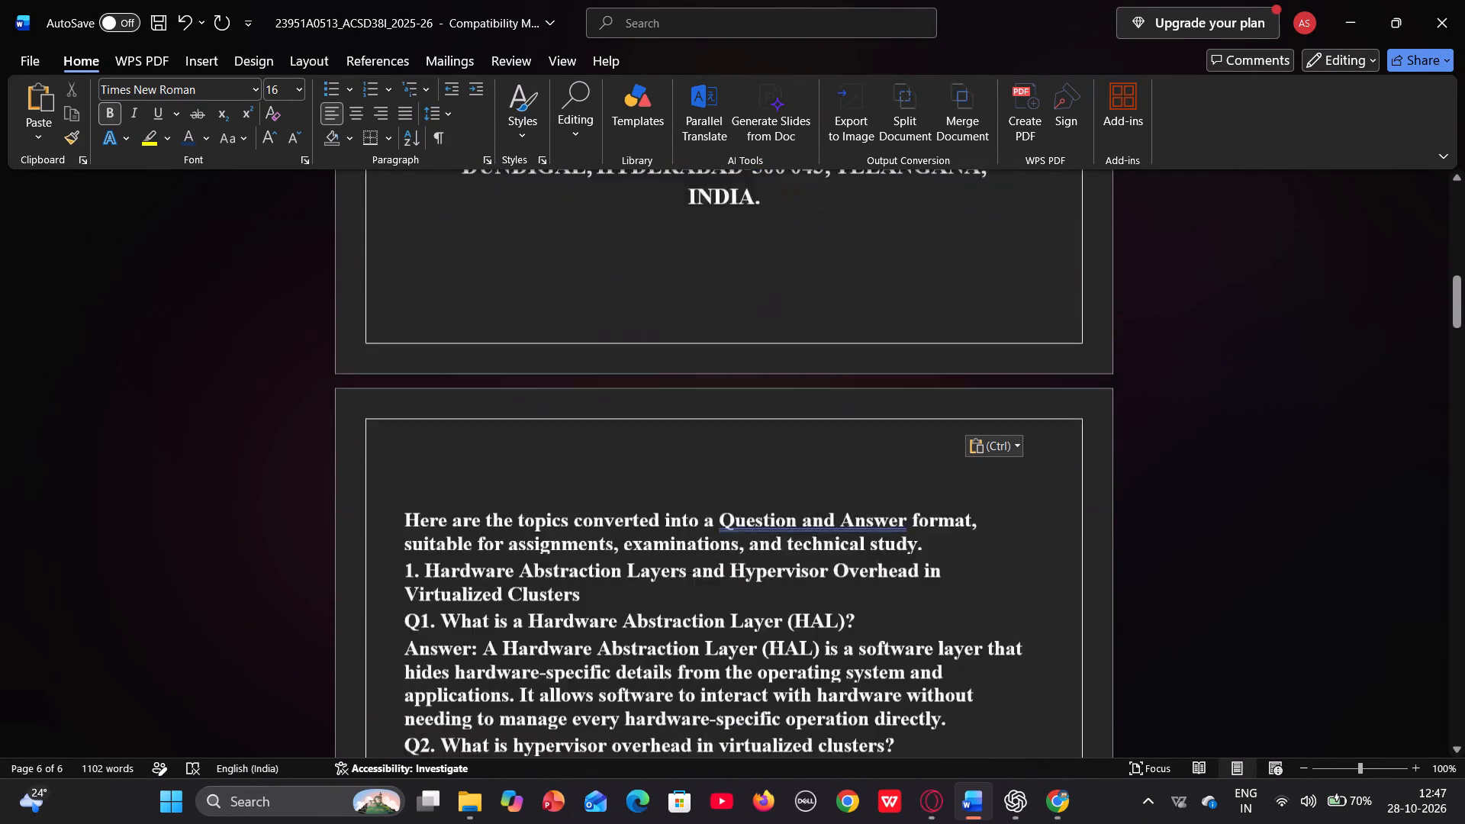
scroll(442, 395, "down", 1)
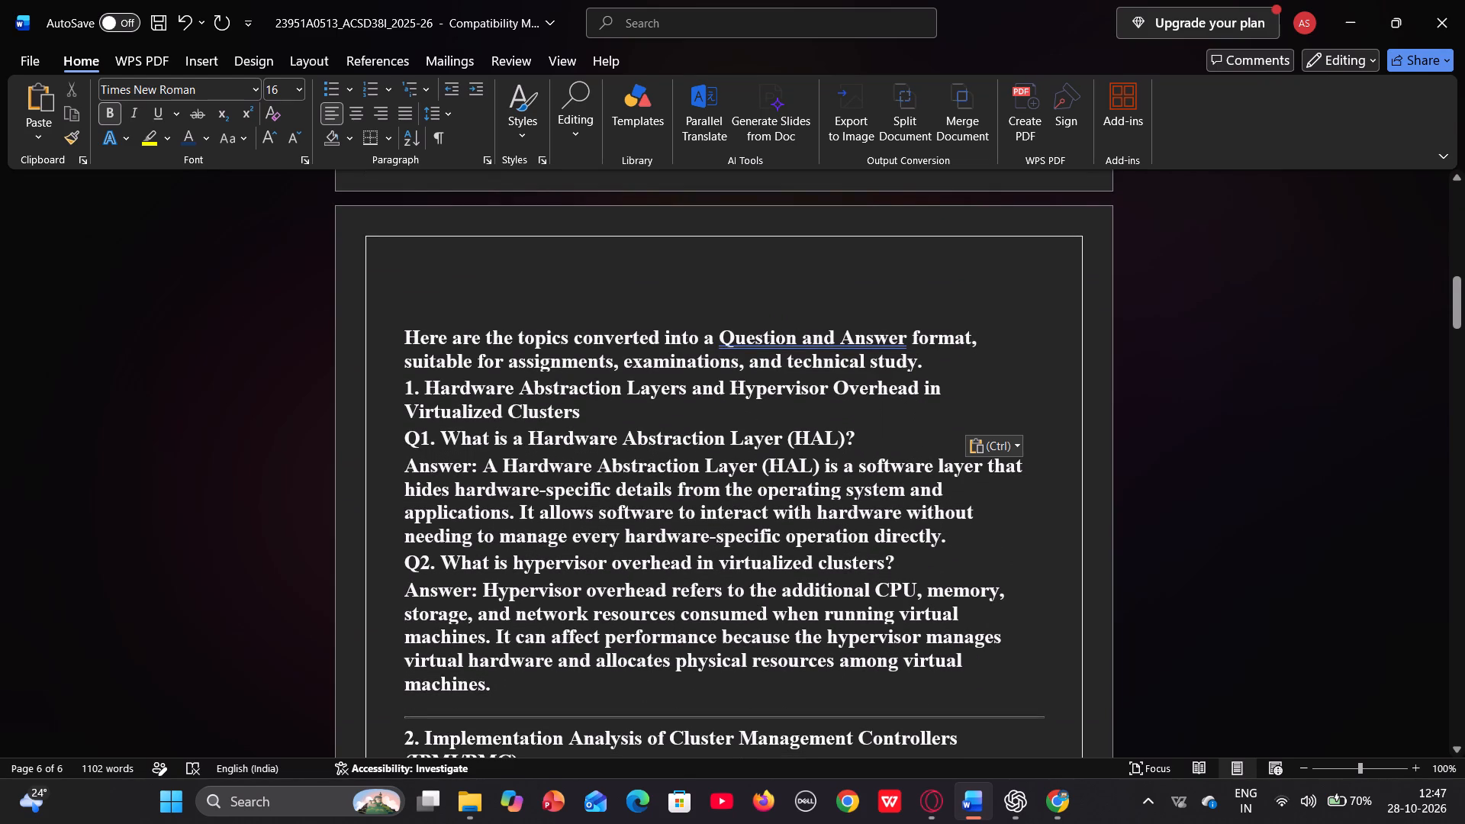
left_click(940, 369)
key("BackSpace")
key("BackSpace")
key("BackSpace")
key("BackSpace")
key("BackSpace")
key("BackSpace")
key("BackSpace")
key("BackSpace")
key("BackSpace")
key("BackSpace")
key("BackSpace")
key("BackSpace")
key("BackSpace")
key("BackSpace")
key("BackSpace")
key("BackSpace")
key("BackSpace")
key("BackSpace")
key("BackSpace")
key("BackSpace")
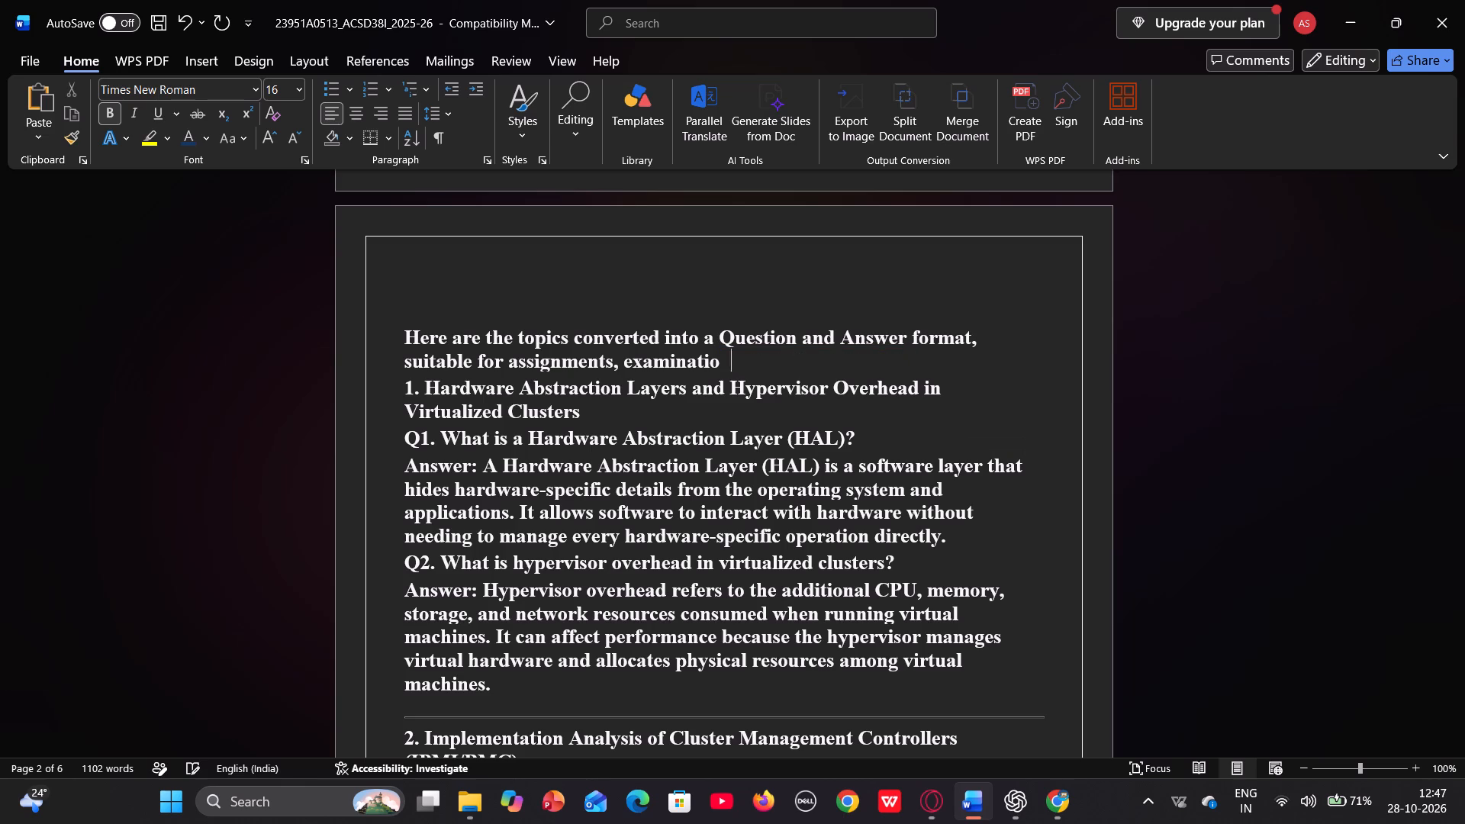
key("BackSpace")
key("BackSpace")
key("BackSpace")
key("BackSpace")
key("BackSpace")
key("BackSpace")
key("BackSpace")
key("BackSpace")
key("BackSpace")
key("BackSpace")
key("BackSpace")
key("BackSpace")
key("BackSpace")
key("BackSpace")
key("BackSpace")
key("BackSpace")
key("BackSpace")
key("BackSpace")
key("BackSpace")
key("BackSpace")
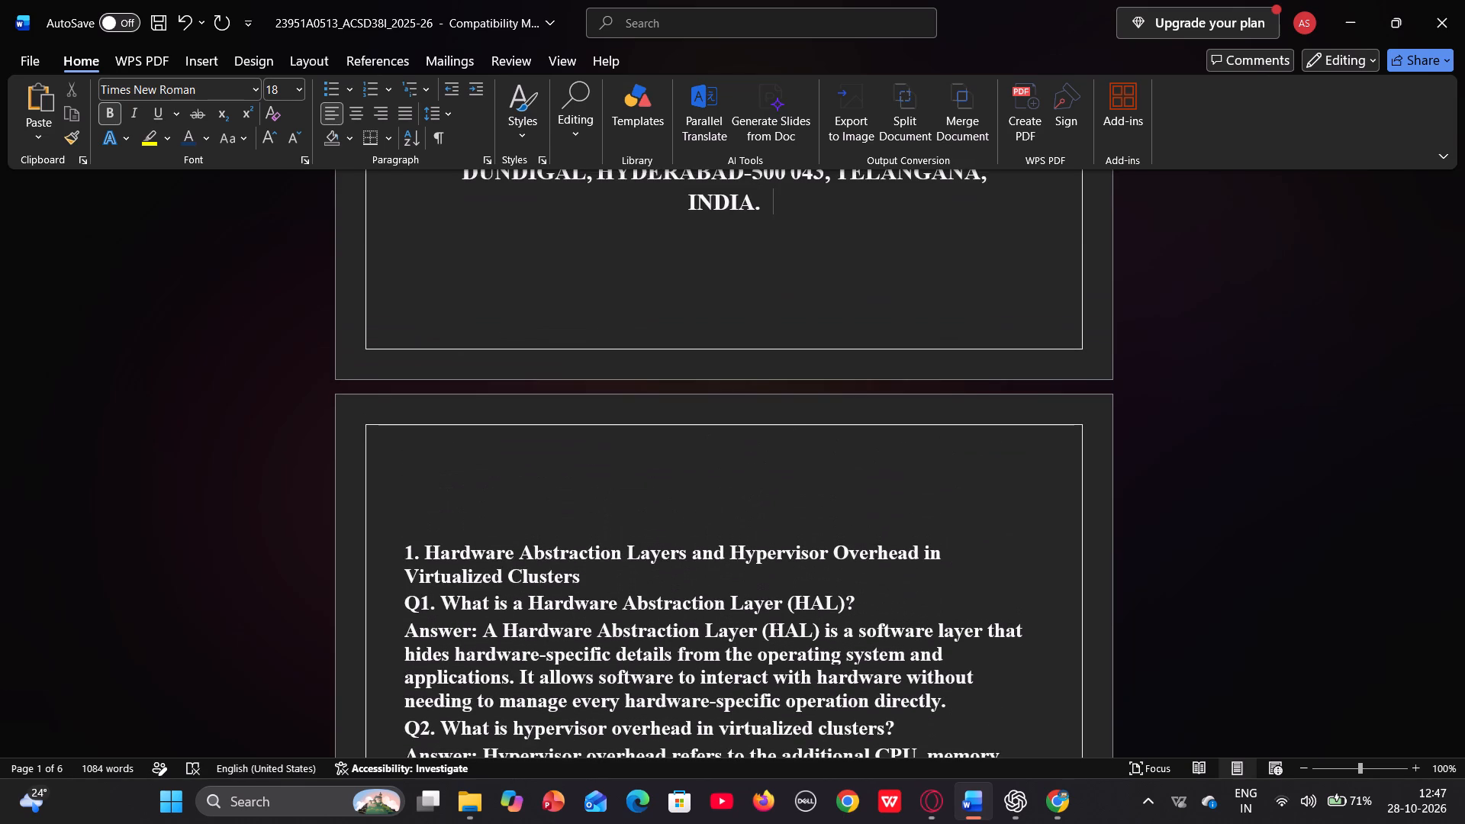
scroll(940, 369, "up", 1)
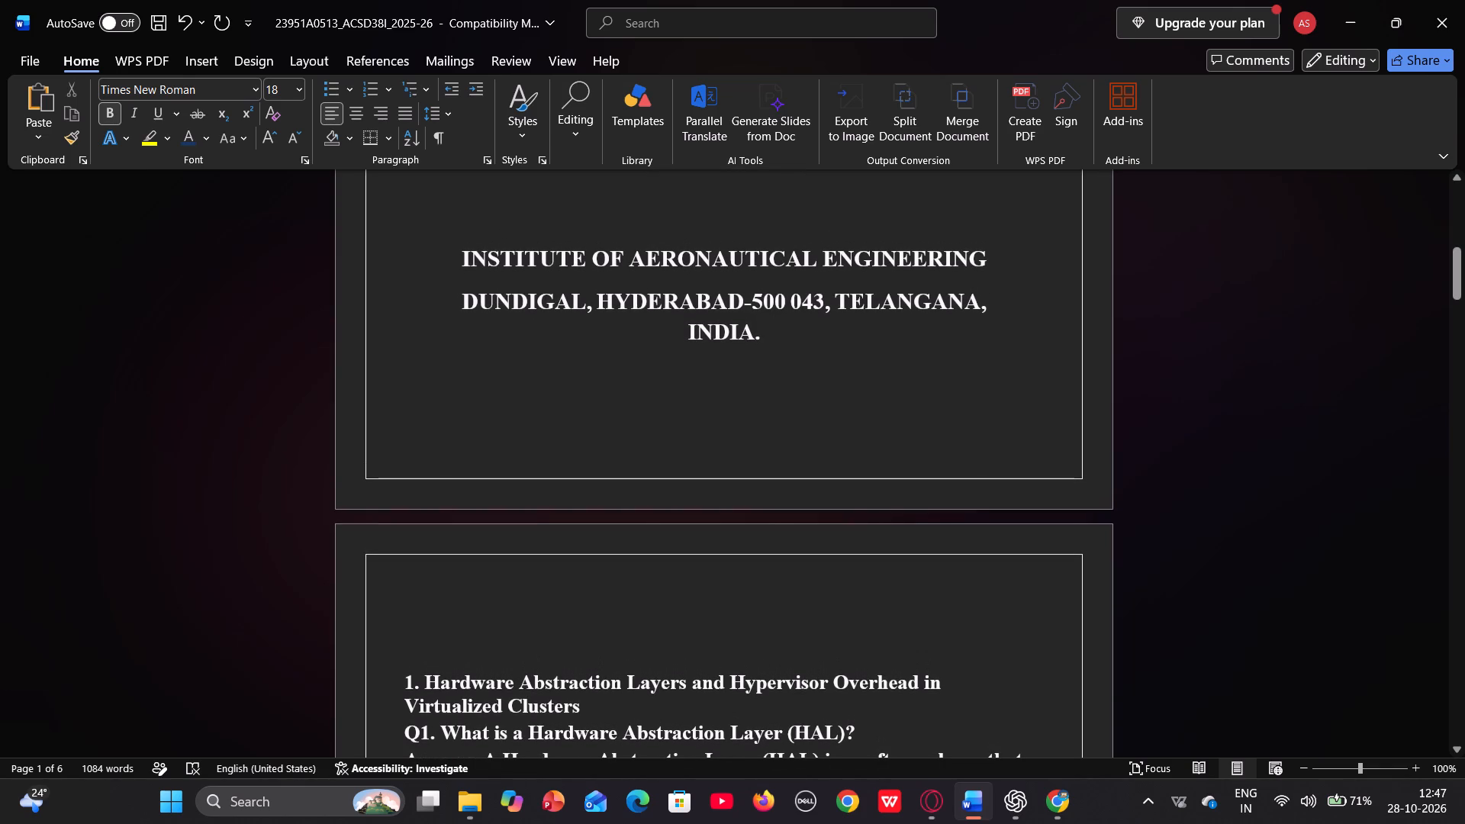
Undo the latest edits above the Hardware Abstraction Layers heading and delete the stray letter H on the line above it.
key("ctrl+z")
key("ctrl+z")
key("ctrl+z")
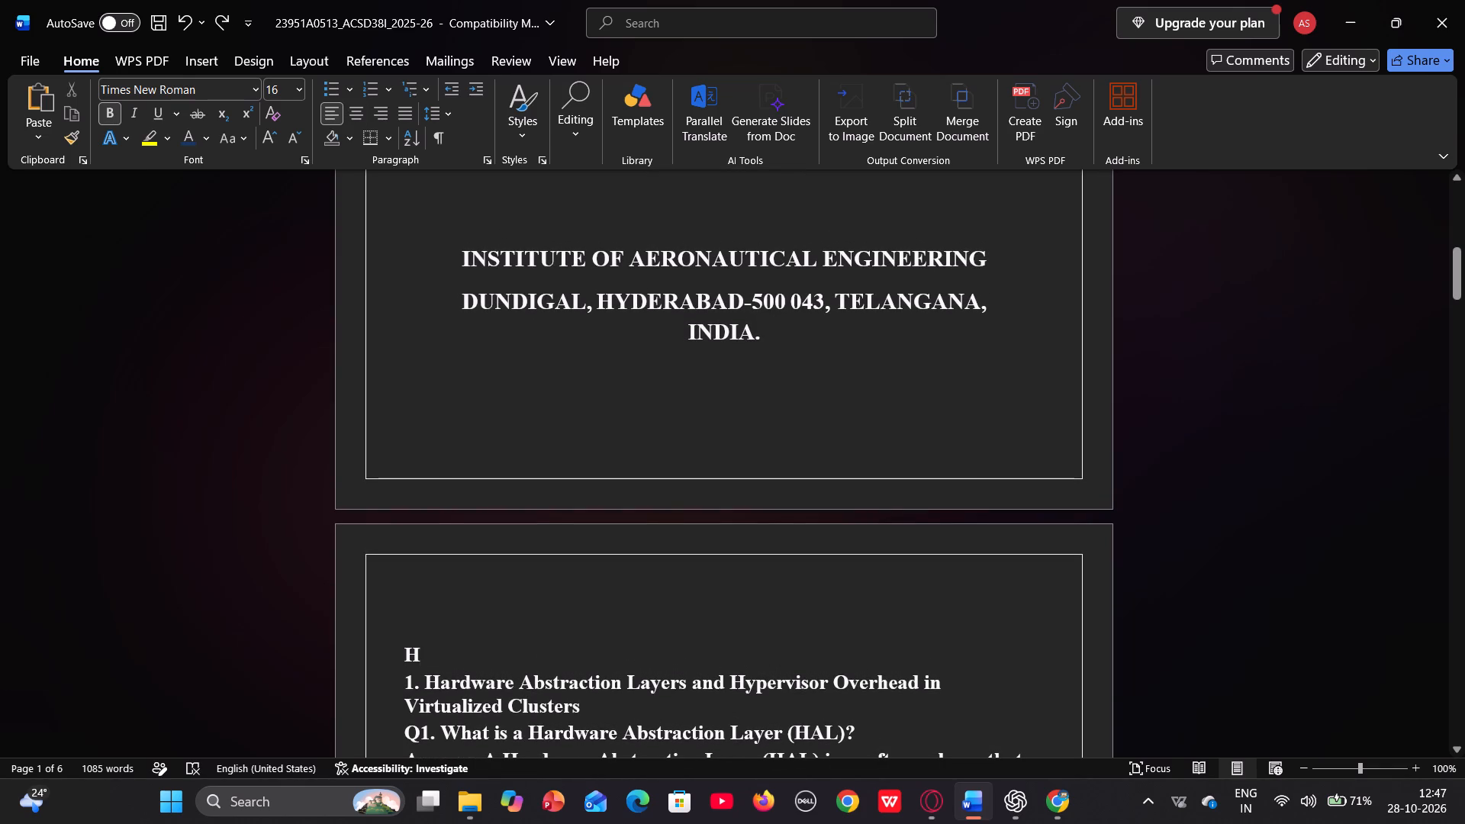
key("BackSpace")
Switch to the college portal in Chrome and review the ACDD28 Cluster Computing question list.
scroll(940, 369, "down", 1)
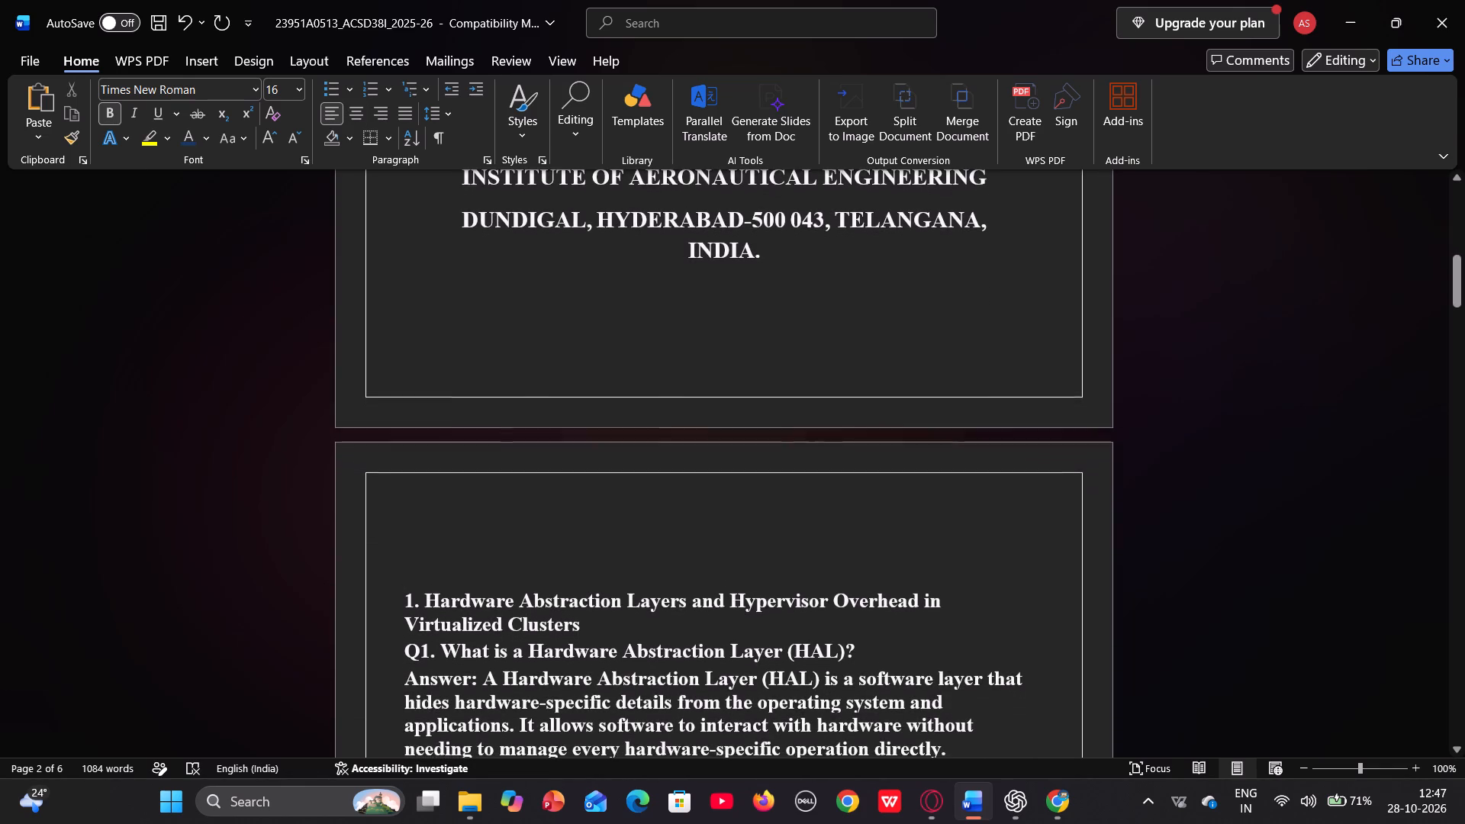
scroll(940, 369, "down", 1)
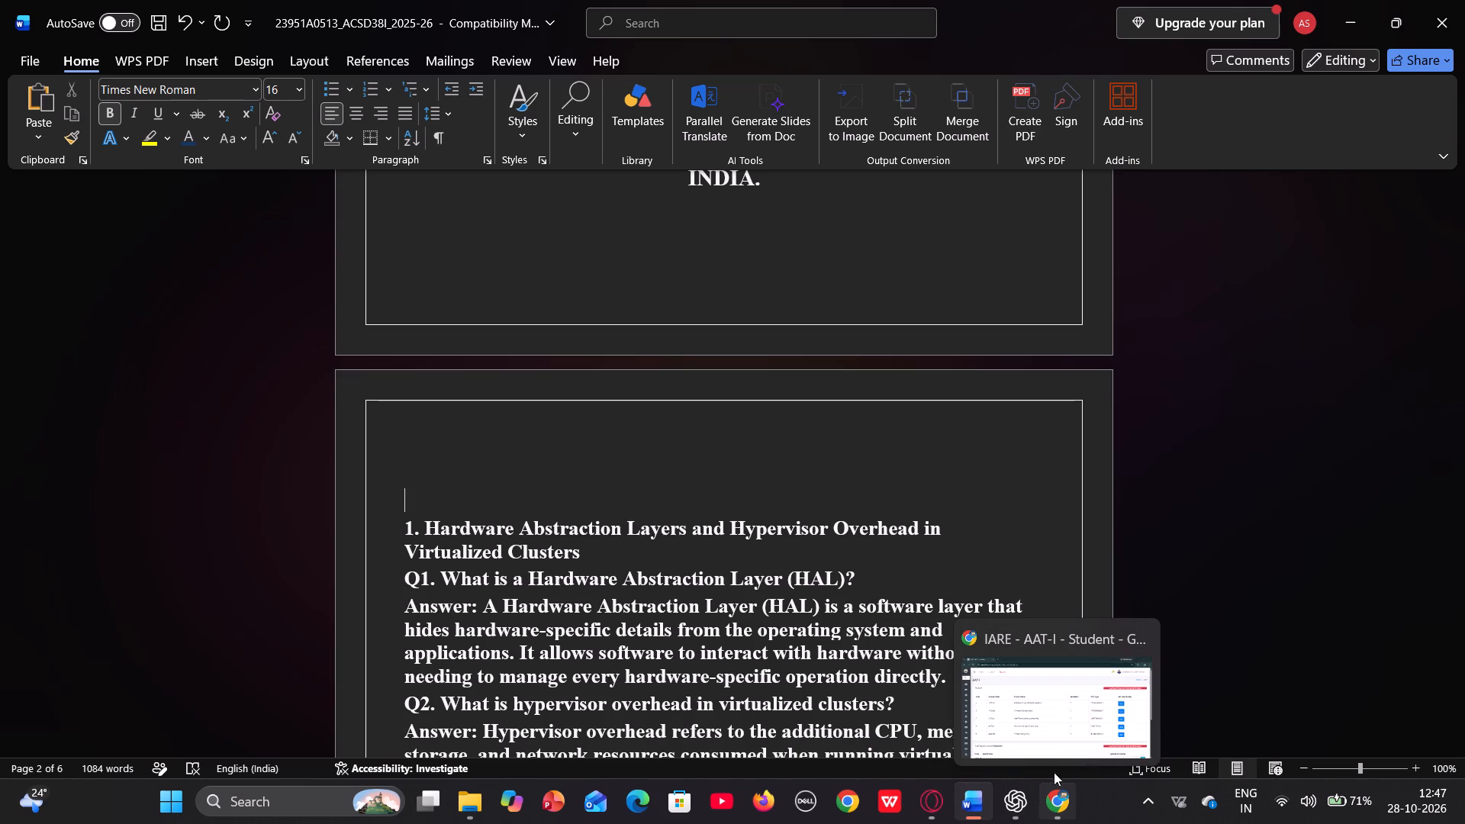
left_click(1054, 736)
scroll(753, 610, "down", 1)
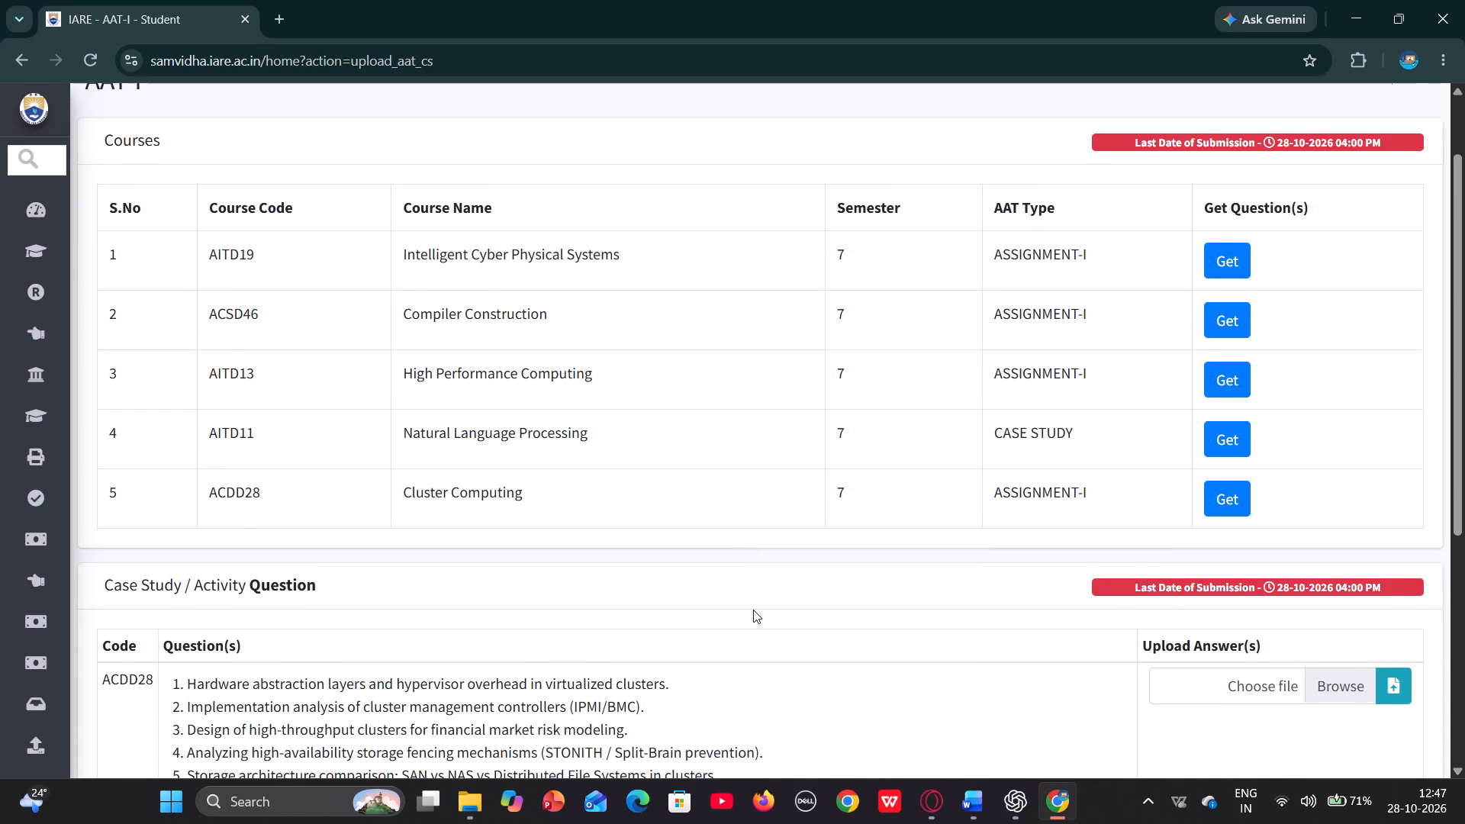
scroll(753, 610, "down", 1)
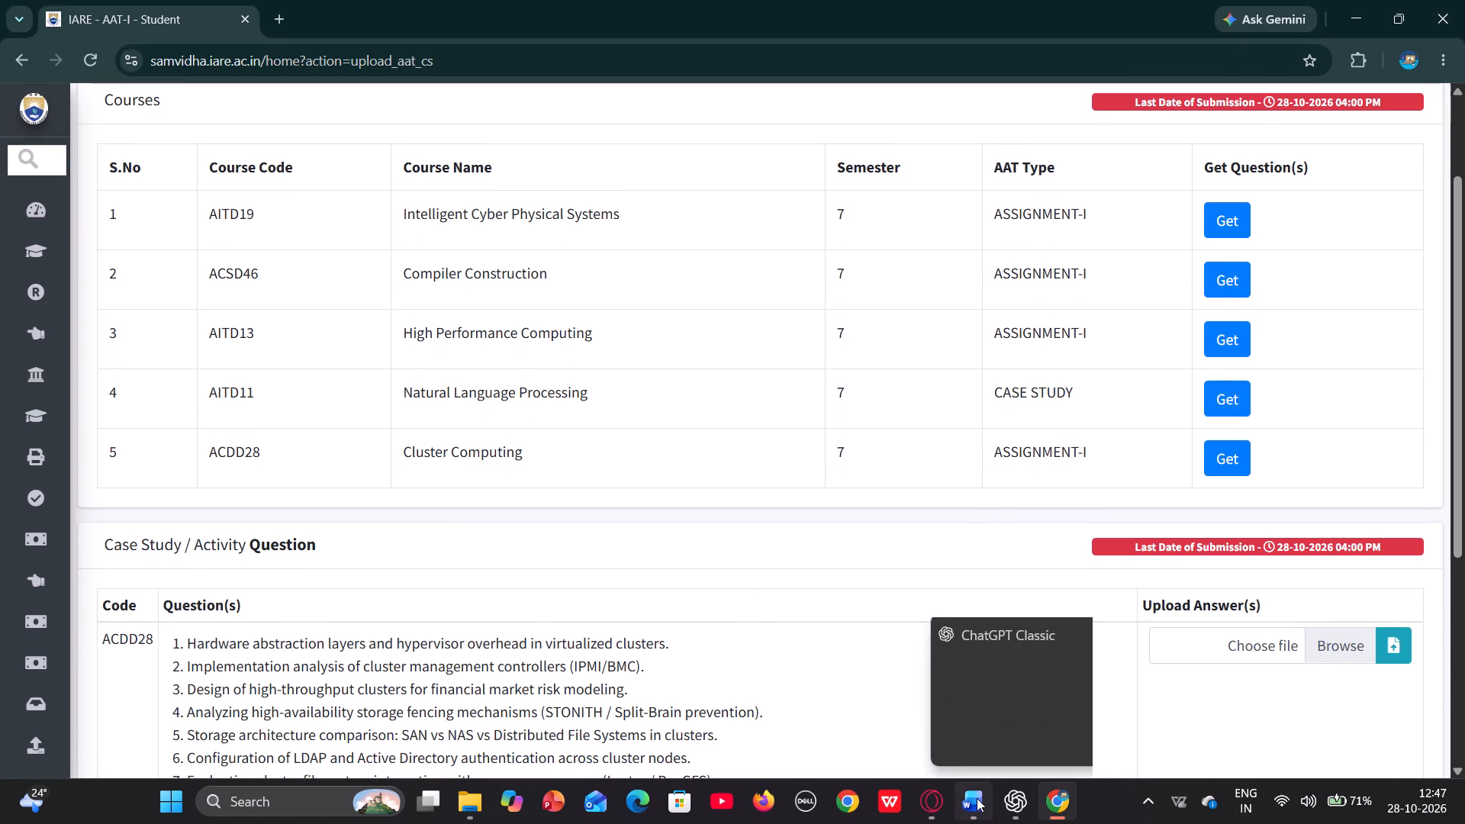
left_click(977, 798)
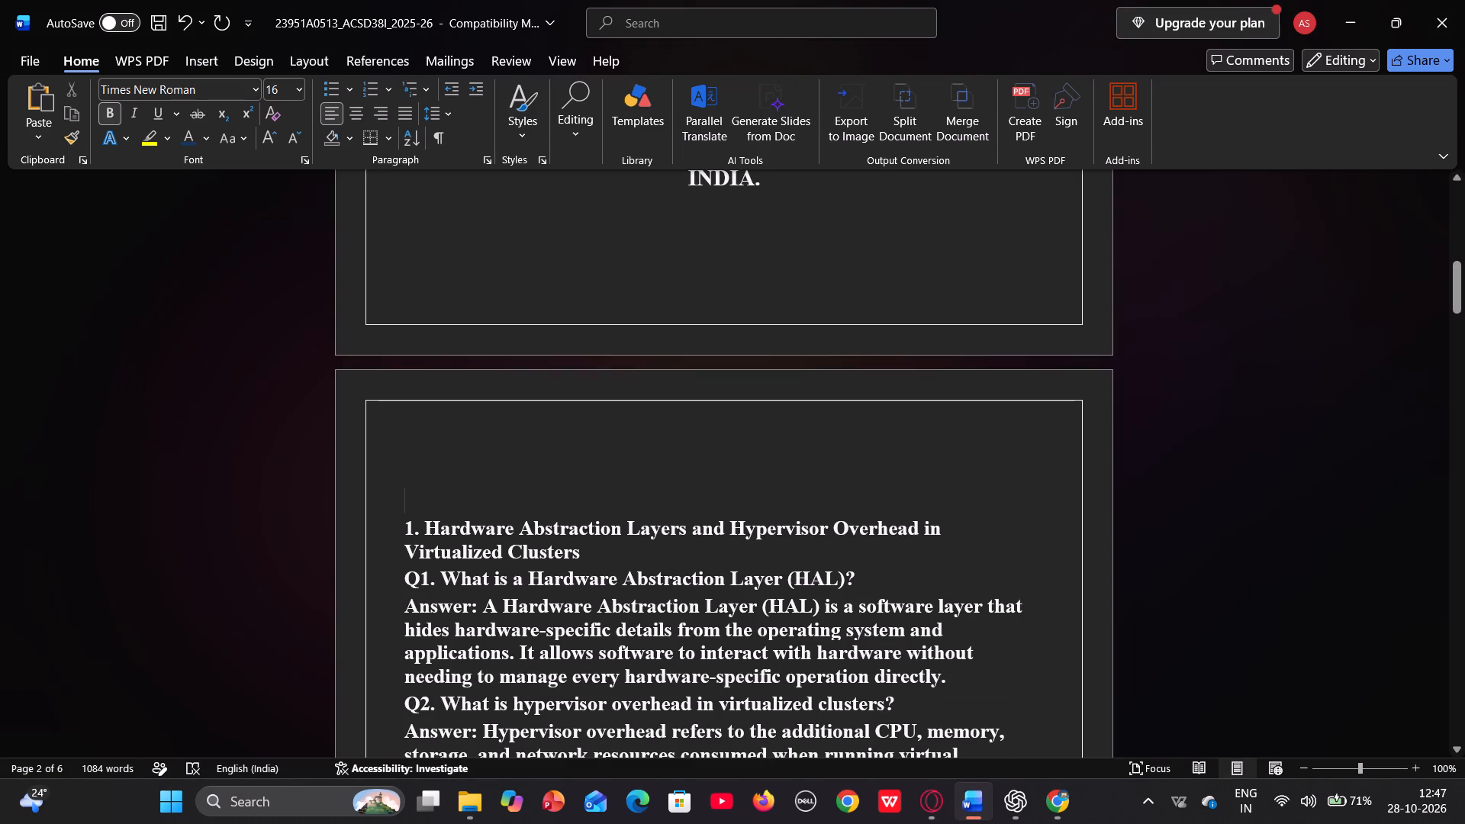
scroll(701, 634, "down", 2)
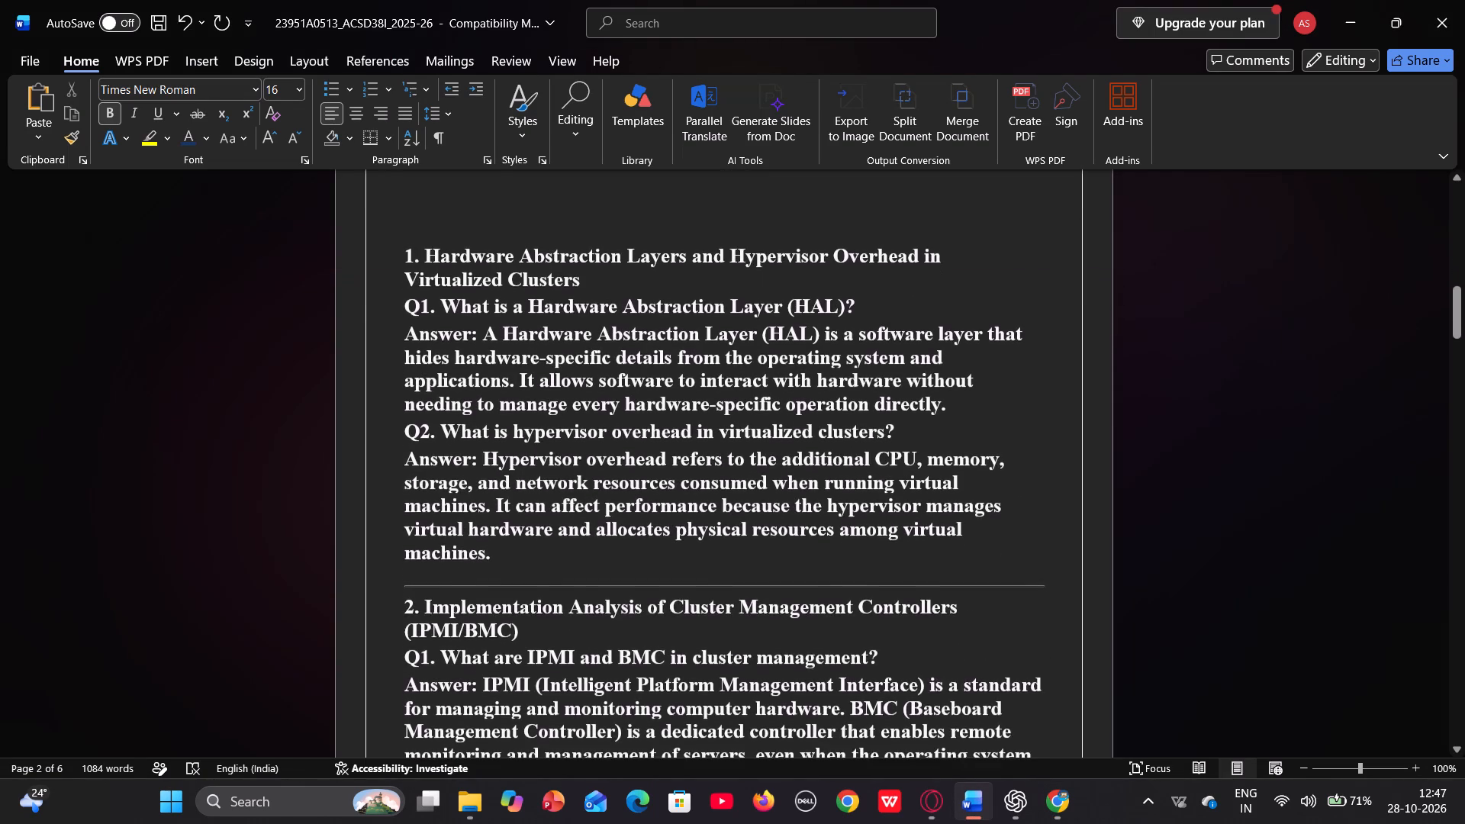
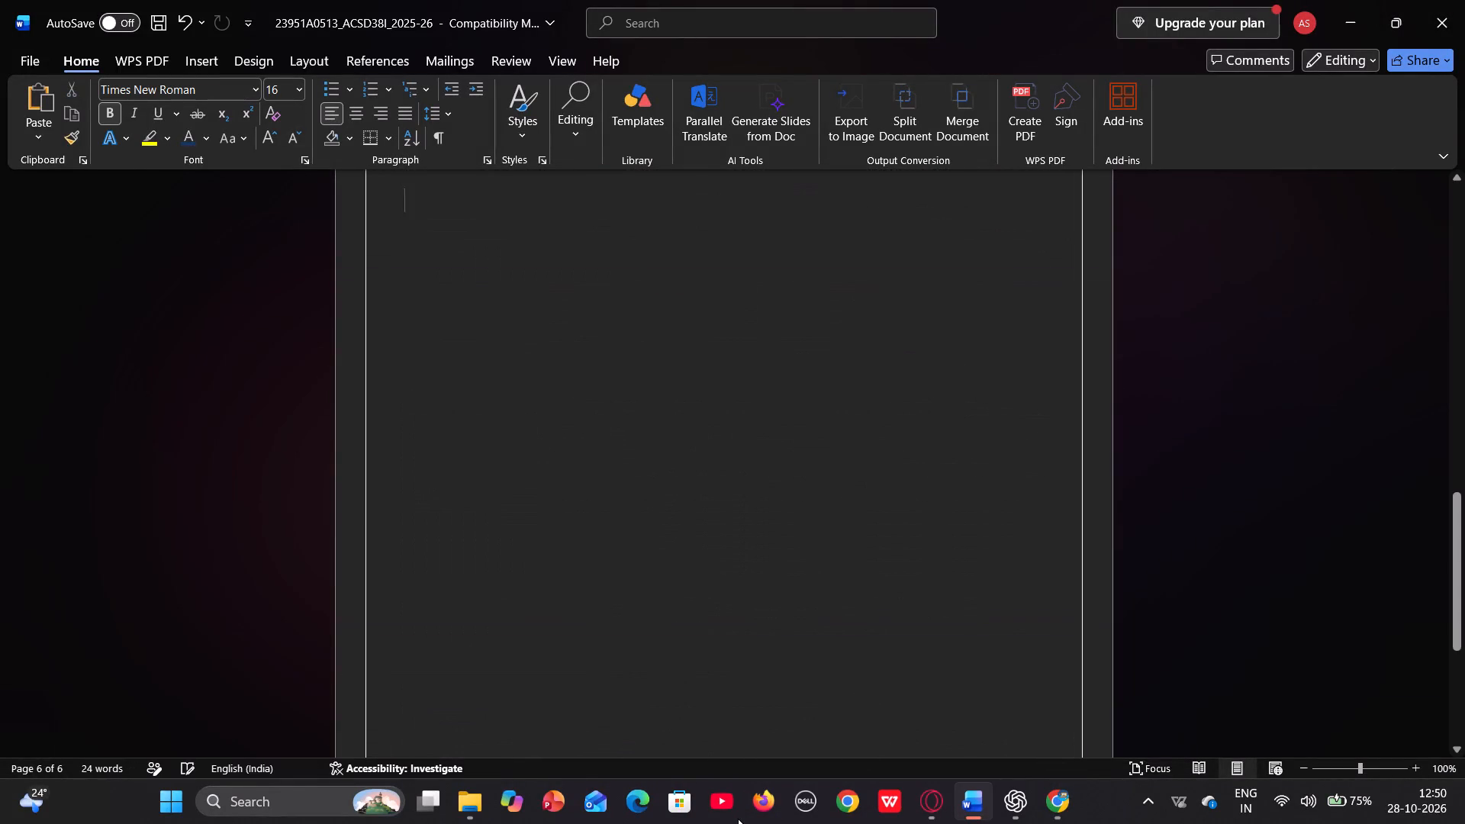
Paste the copied ten answers onto the empty page after the cover page.
scroll(738, 819, "up", 10)
scroll(584, 541, "up", 4)
scroll(584, 541, "down", 2)
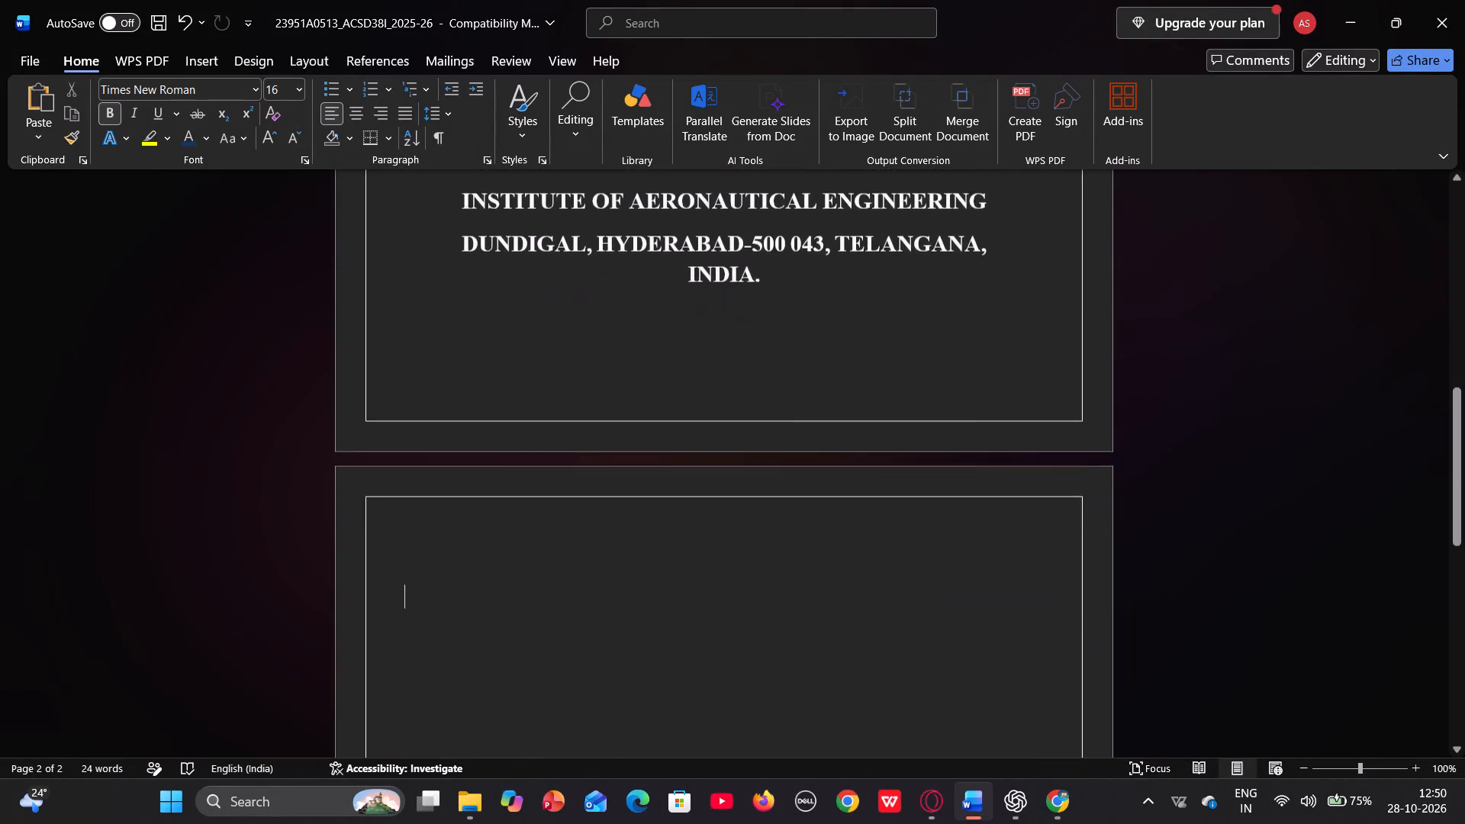
scroll(584, 541, "down", 3)
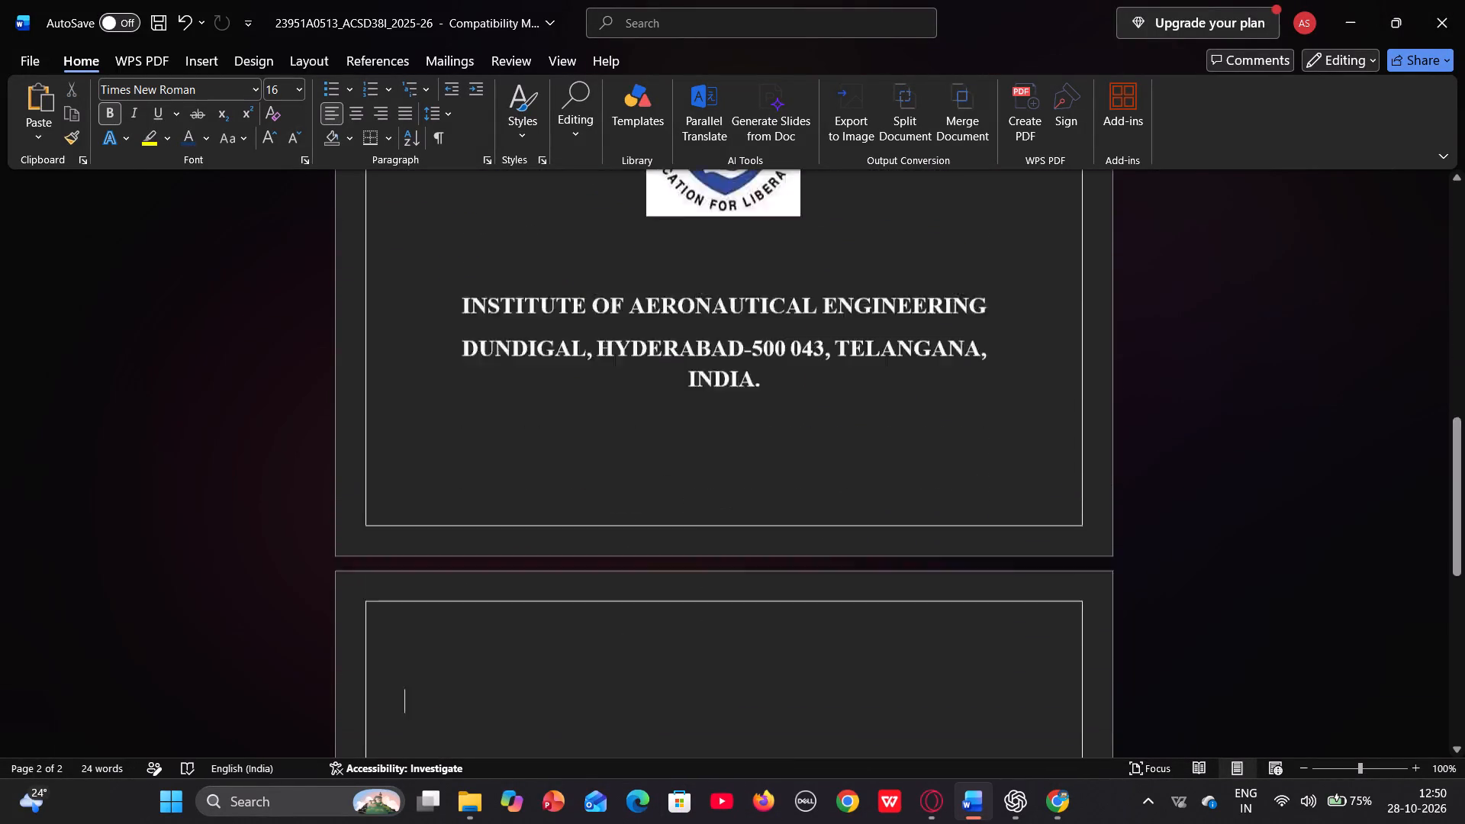
scroll(584, 541, "down", 2)
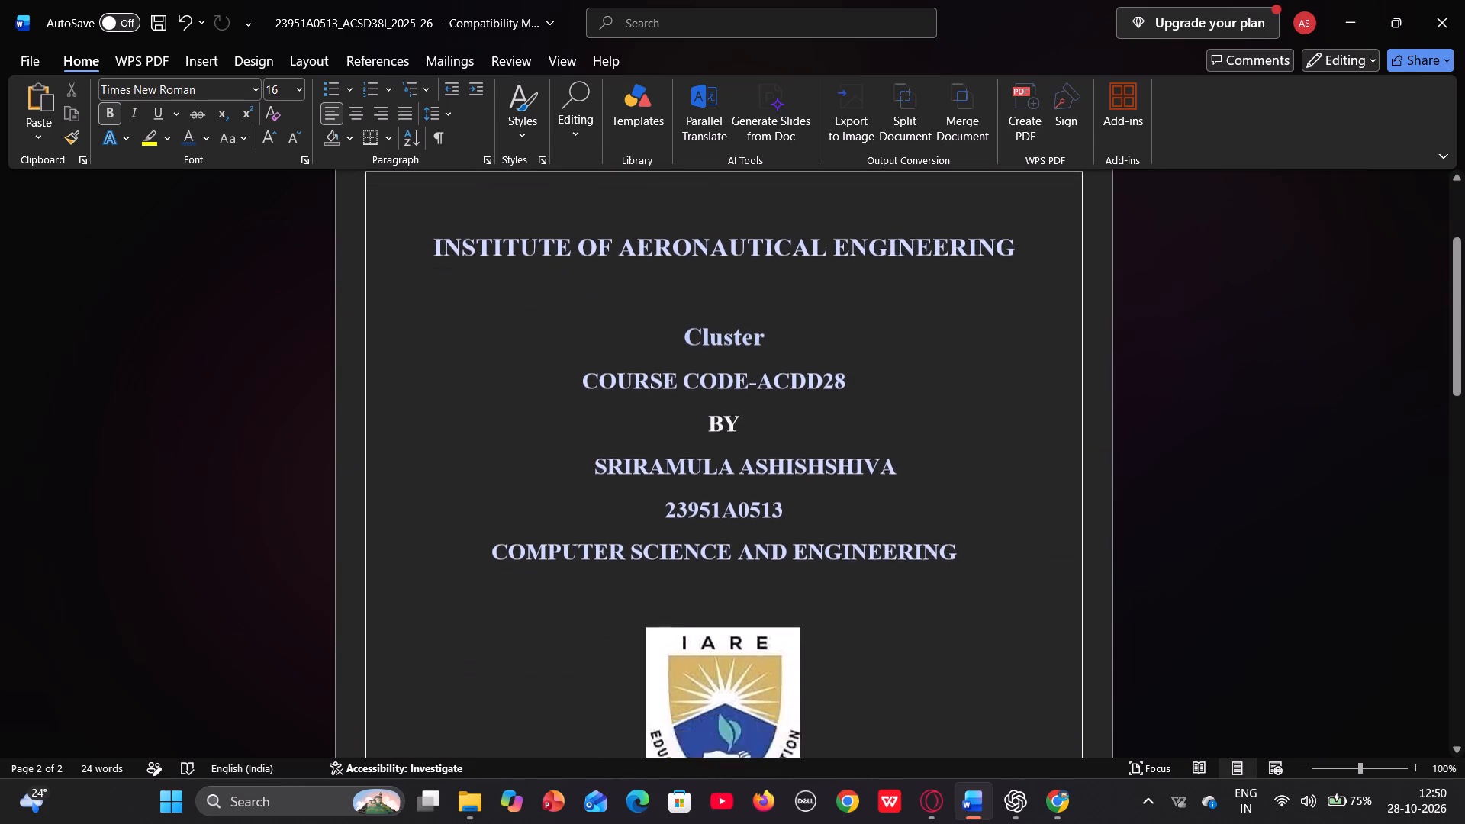
scroll(584, 541, "down", 1)
key("ctrl+v")
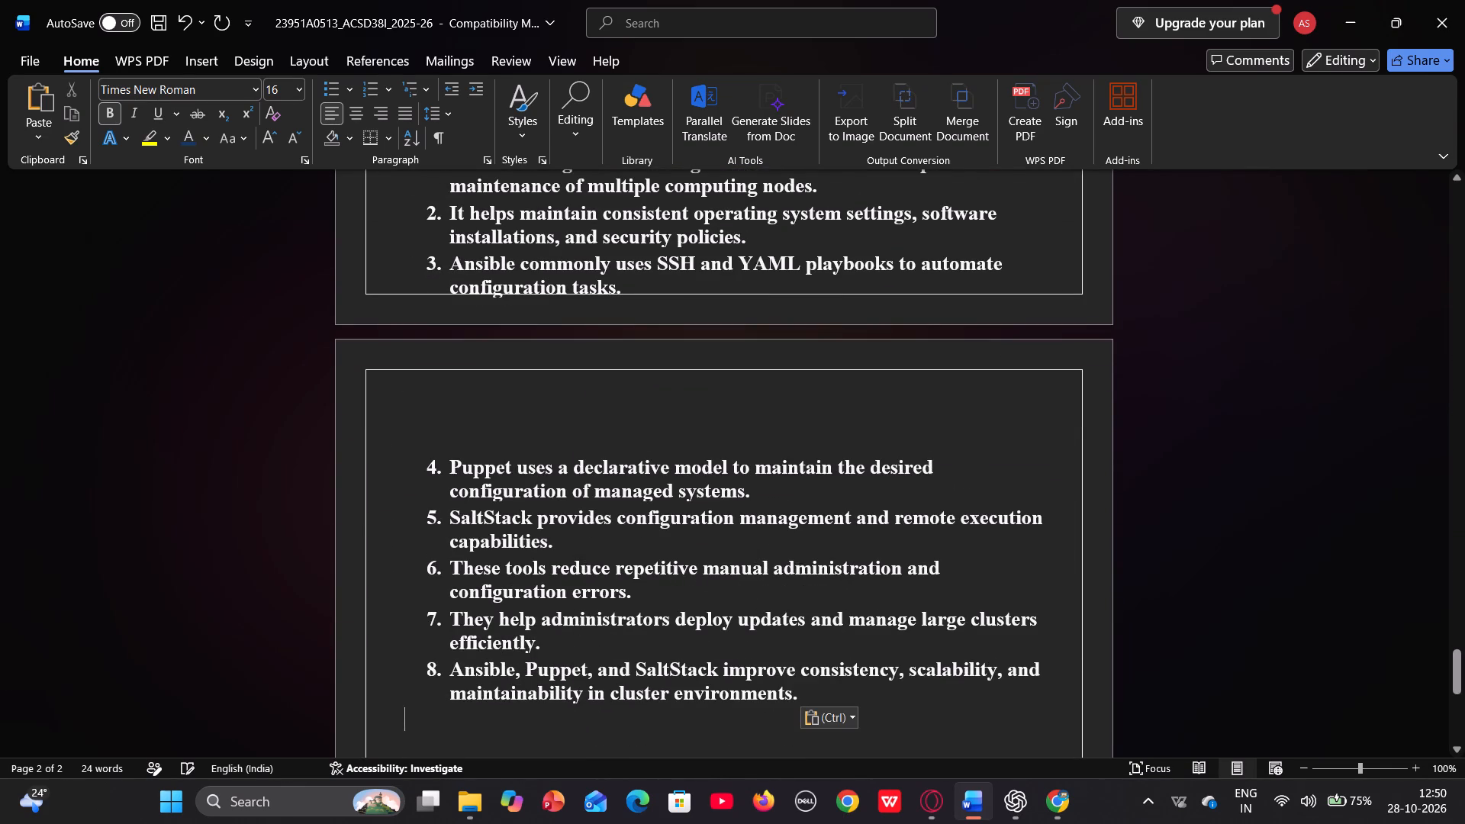
Look back through the pasted answers from the tenth topic up to the cover page to check their layout.
scroll(649, 497, "up", 8)
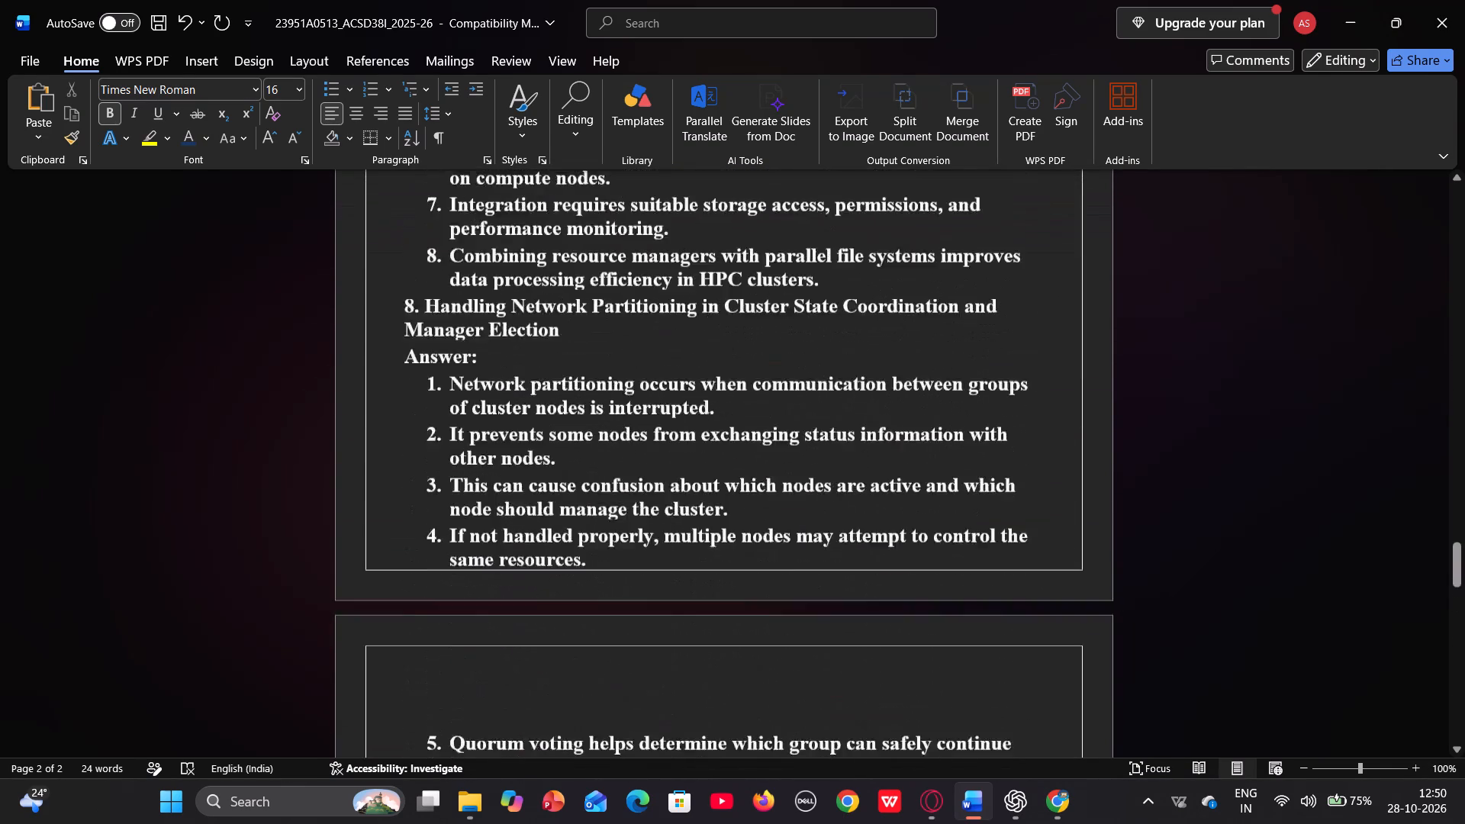
scroll(649, 497, "up", 7)
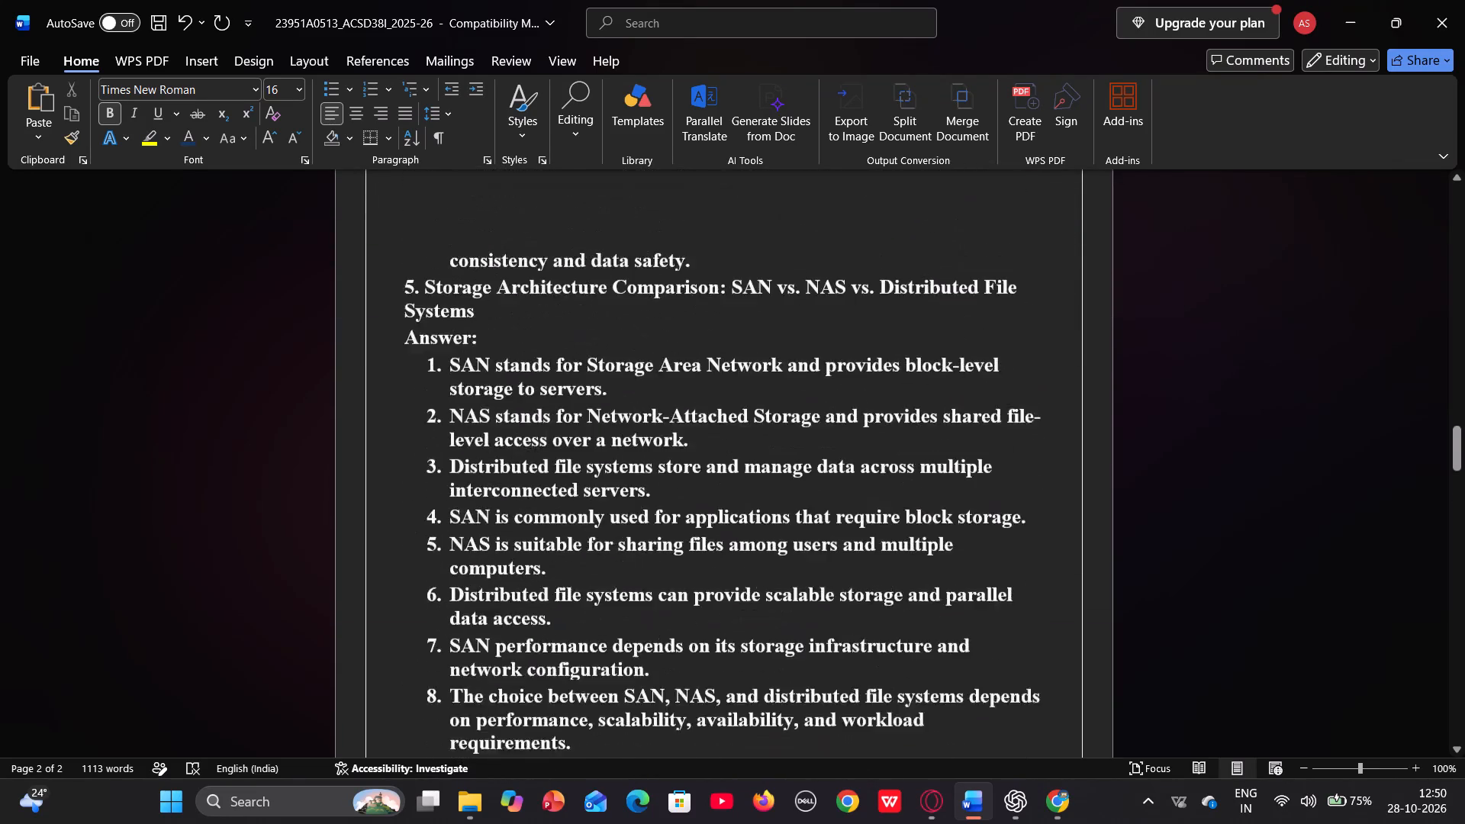
scroll(649, 497, "up", 8)
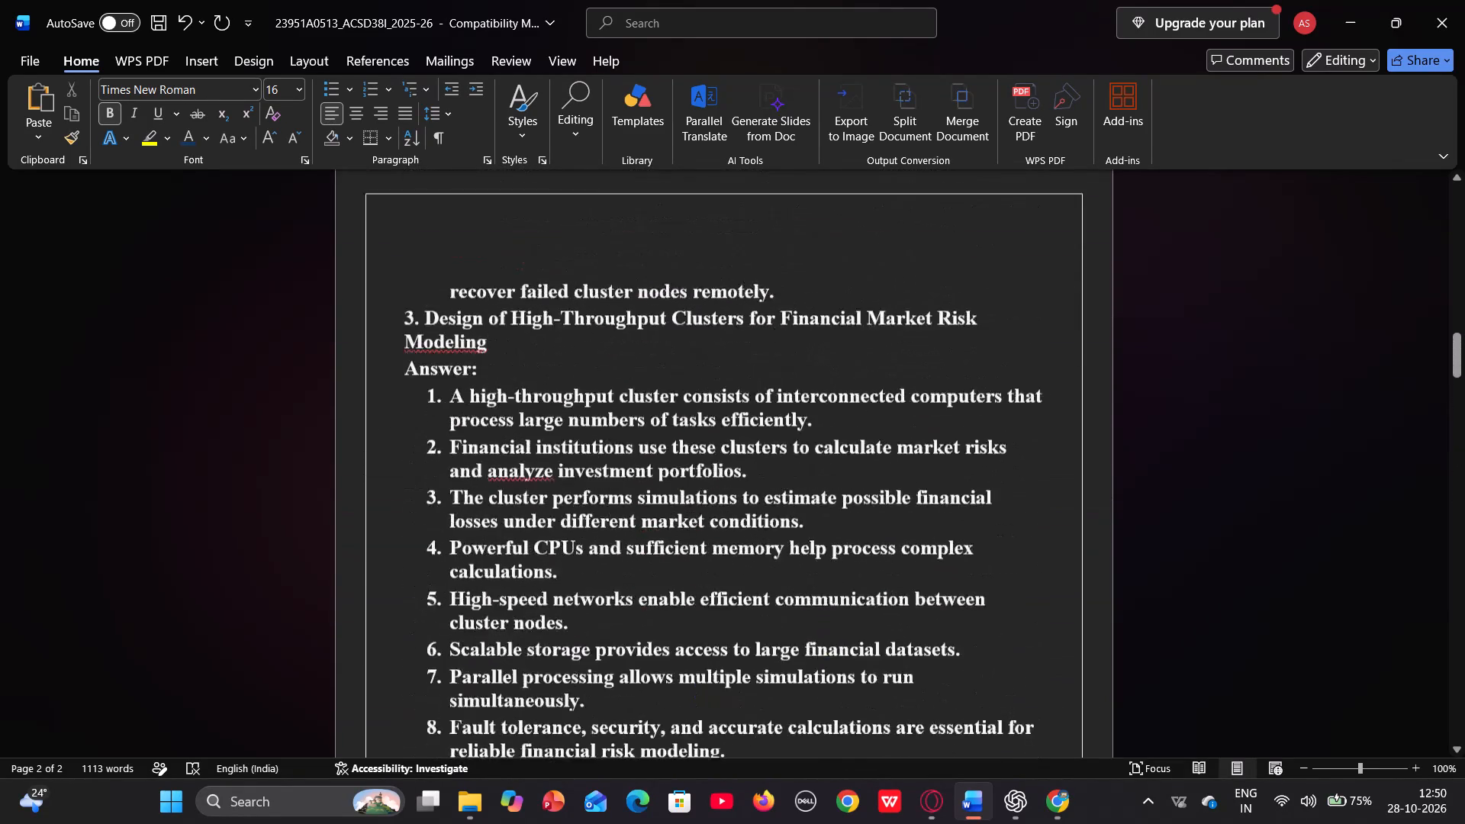
scroll(649, 497, "up", 5)
Change the numbering of the first topic heading, on hardware abstraction layers and hypervisor overhead, to "1Q)".
scroll(649, 497, "down", 1)
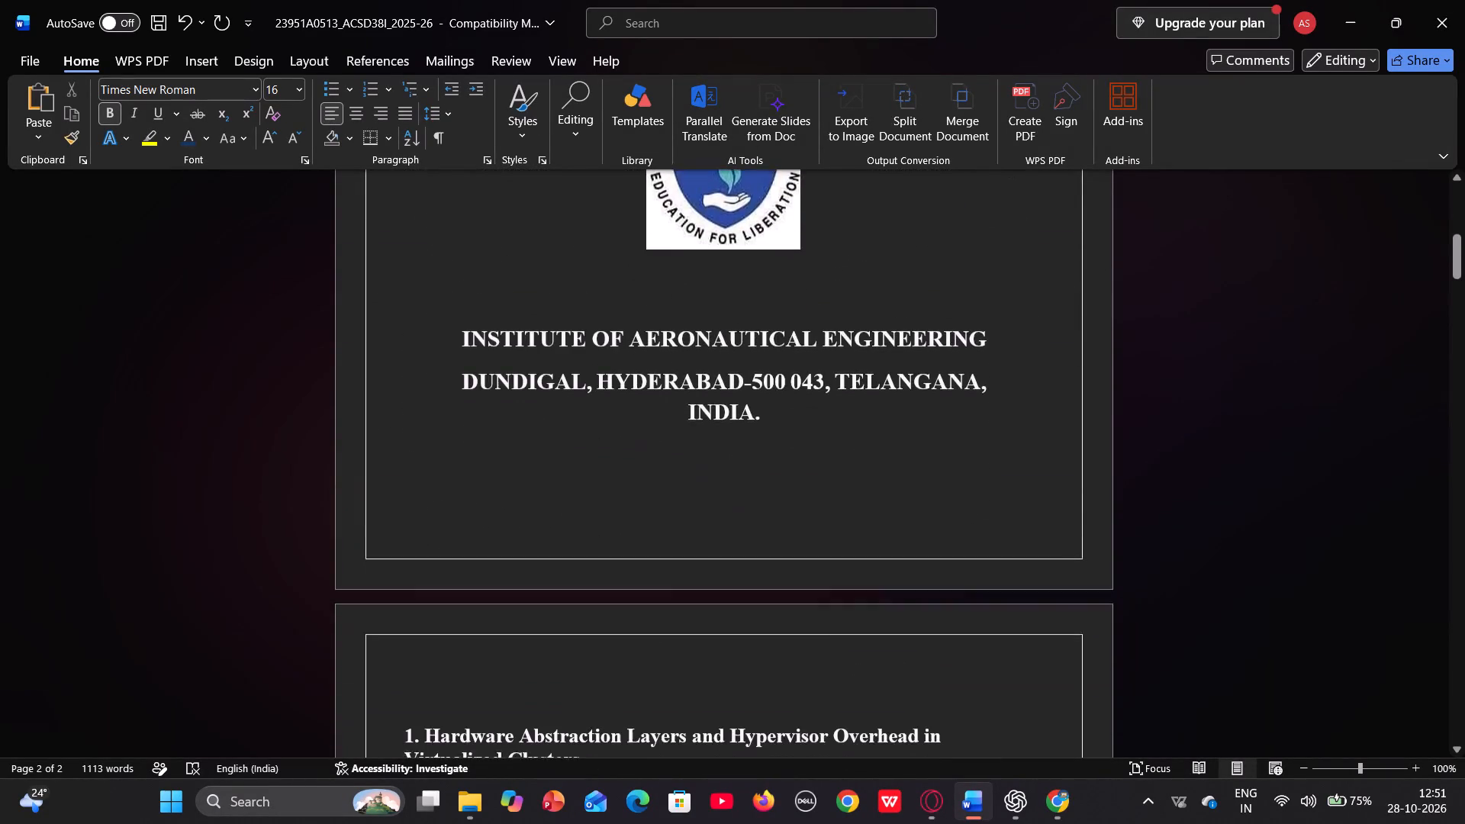
scroll(649, 497, "down", 3)
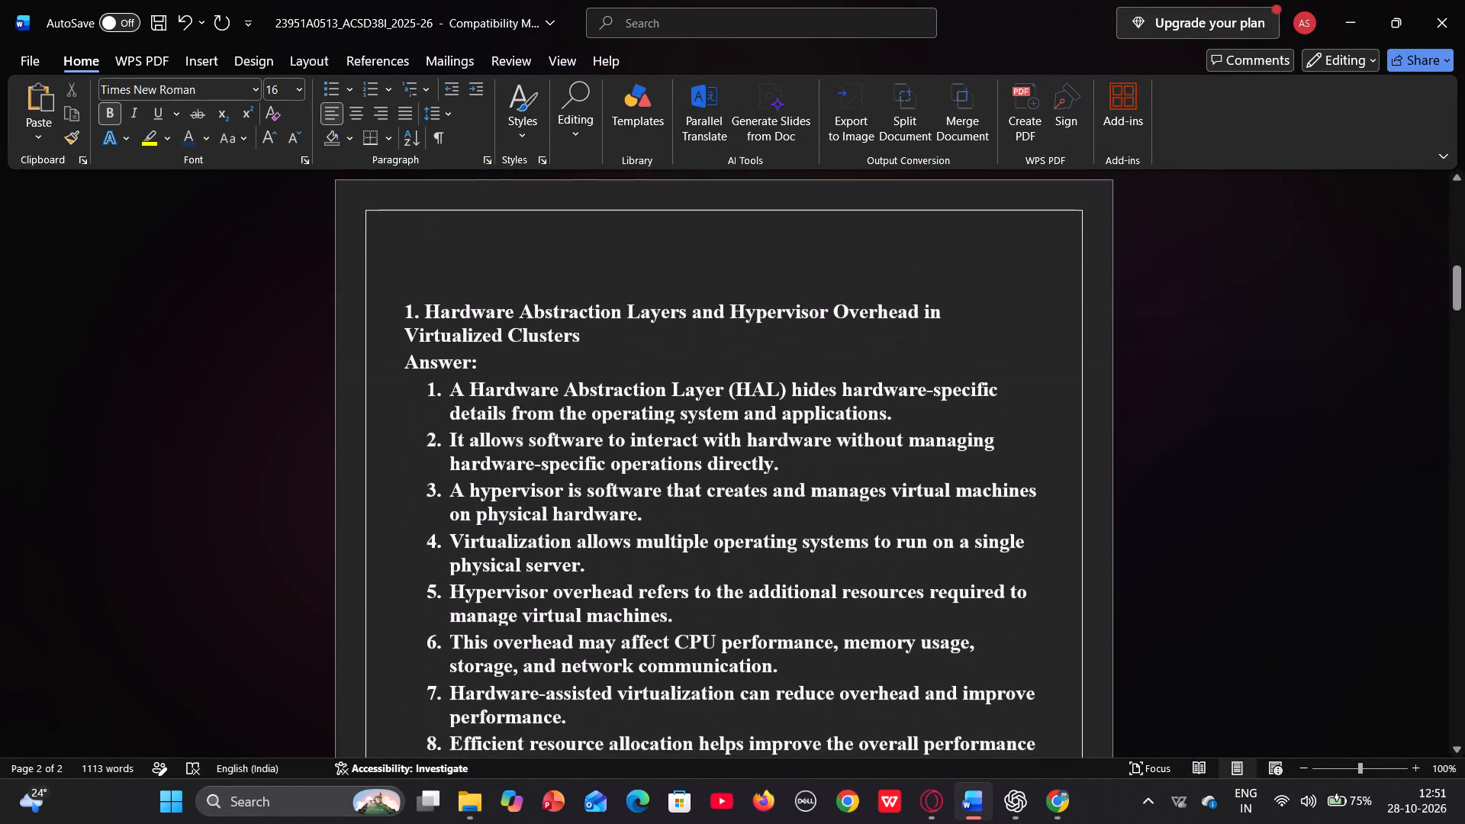
left_click(417, 317)
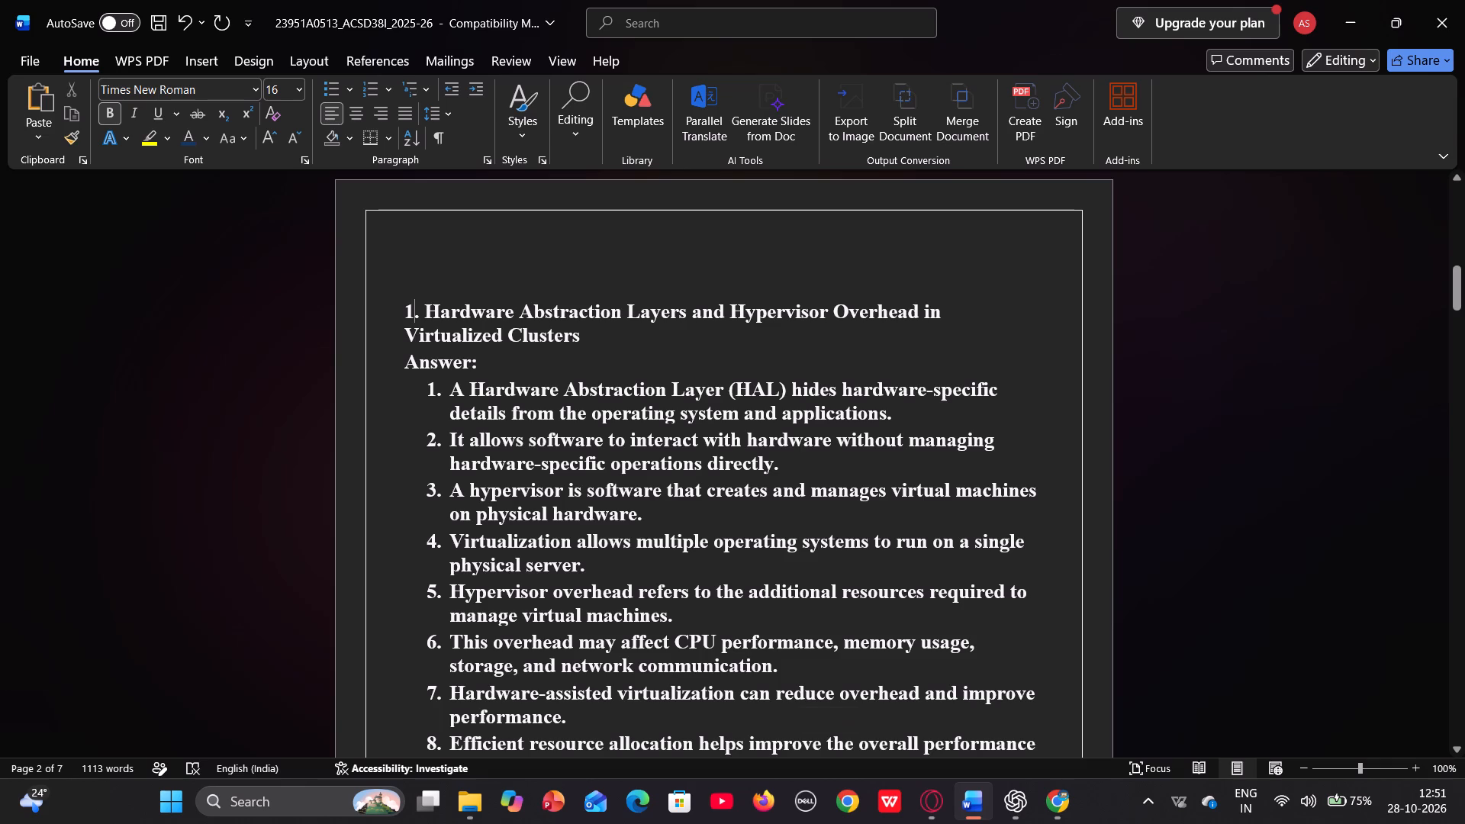
key("Right")
key("BackSpace")
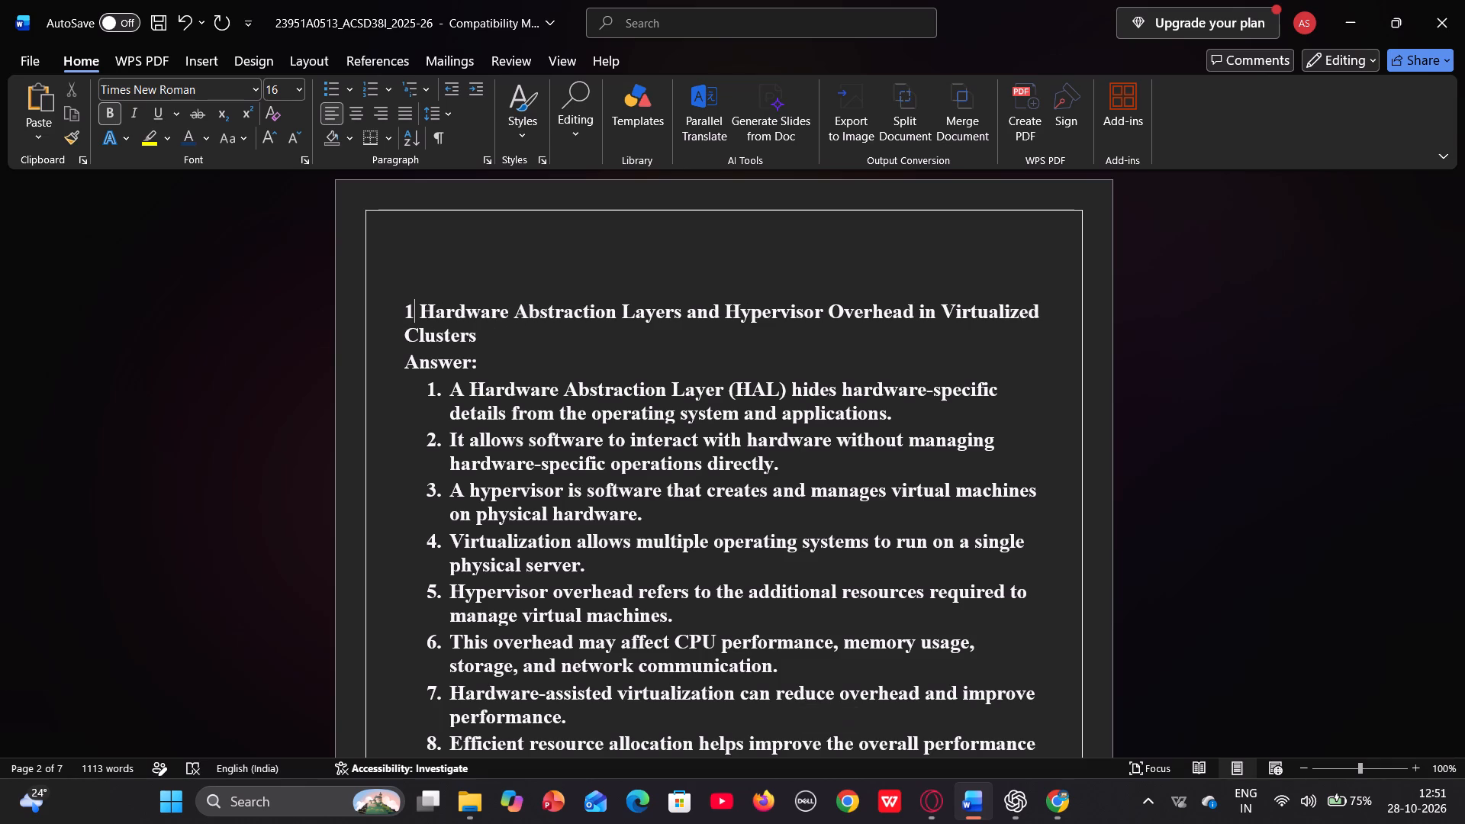
key("shift+q")
key("shift+parenright")
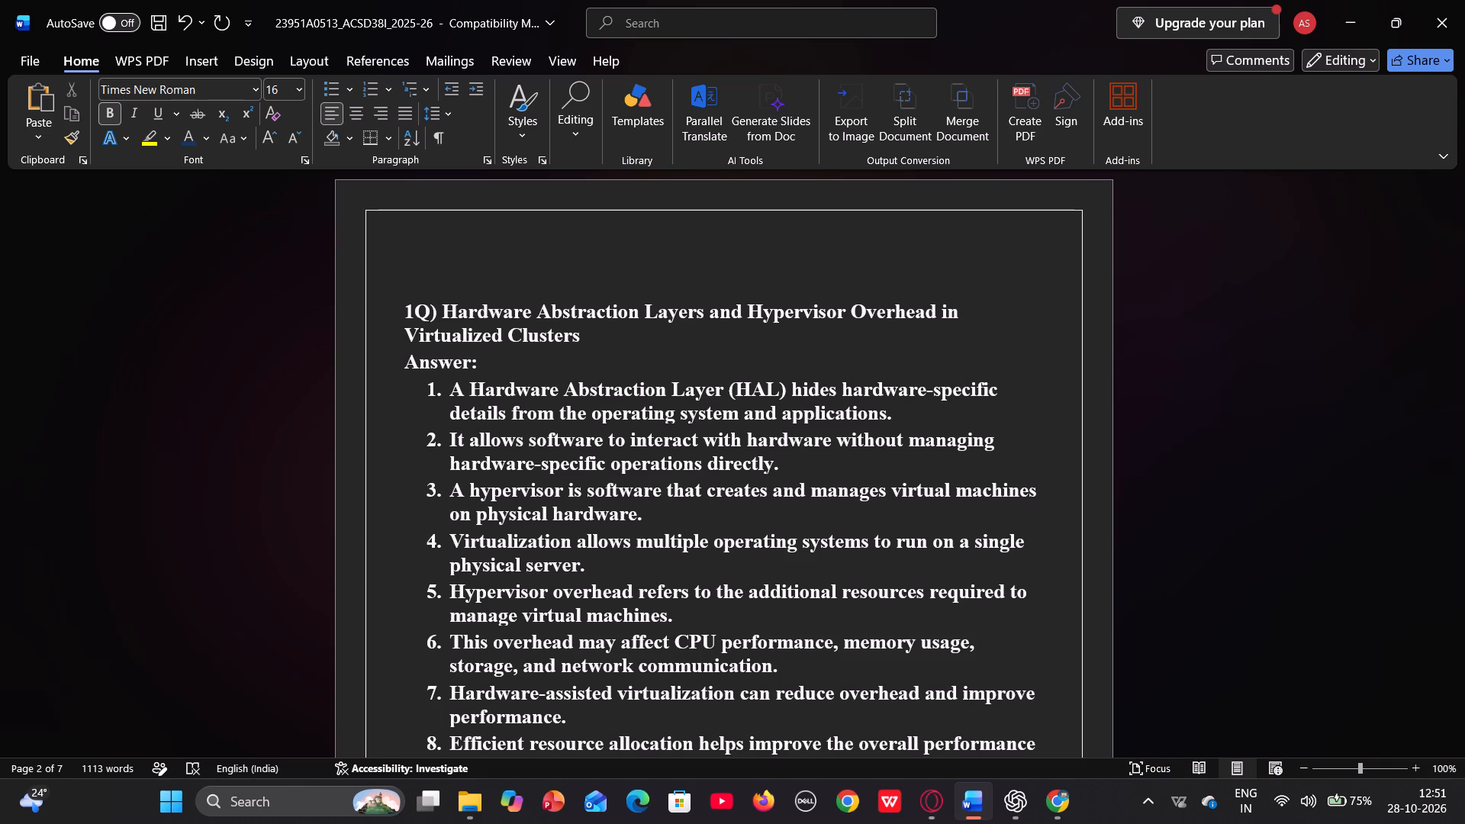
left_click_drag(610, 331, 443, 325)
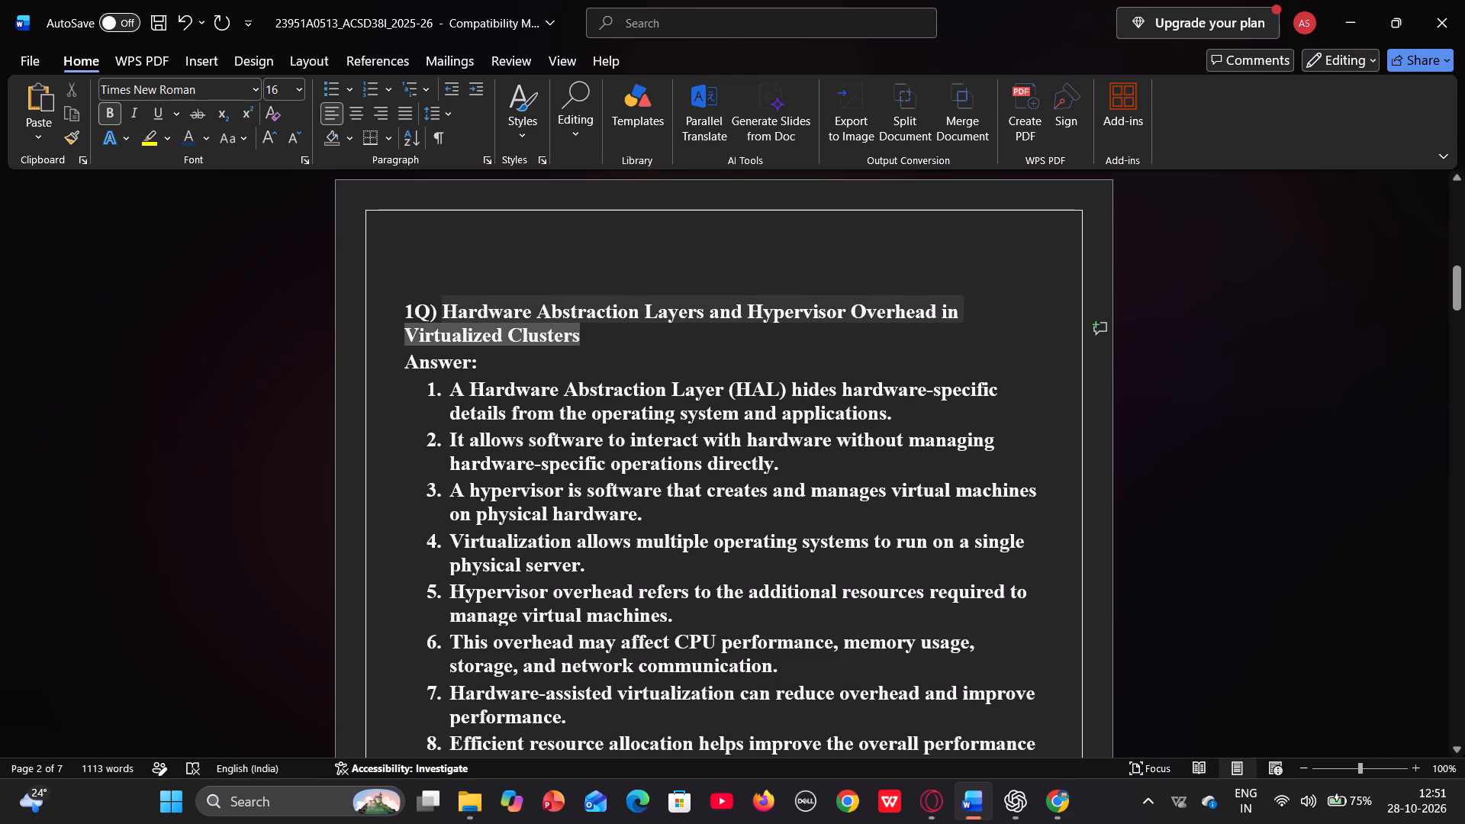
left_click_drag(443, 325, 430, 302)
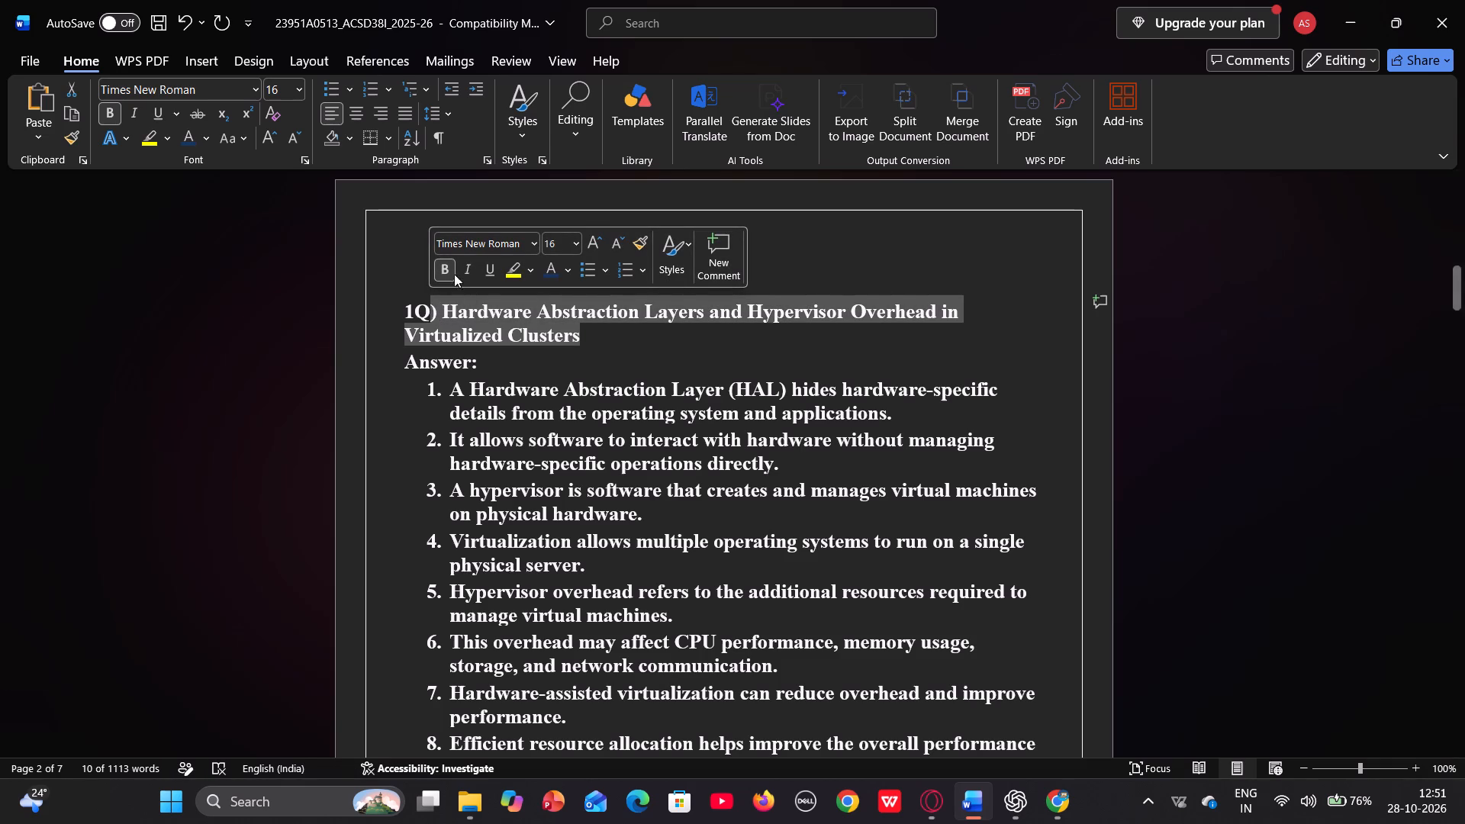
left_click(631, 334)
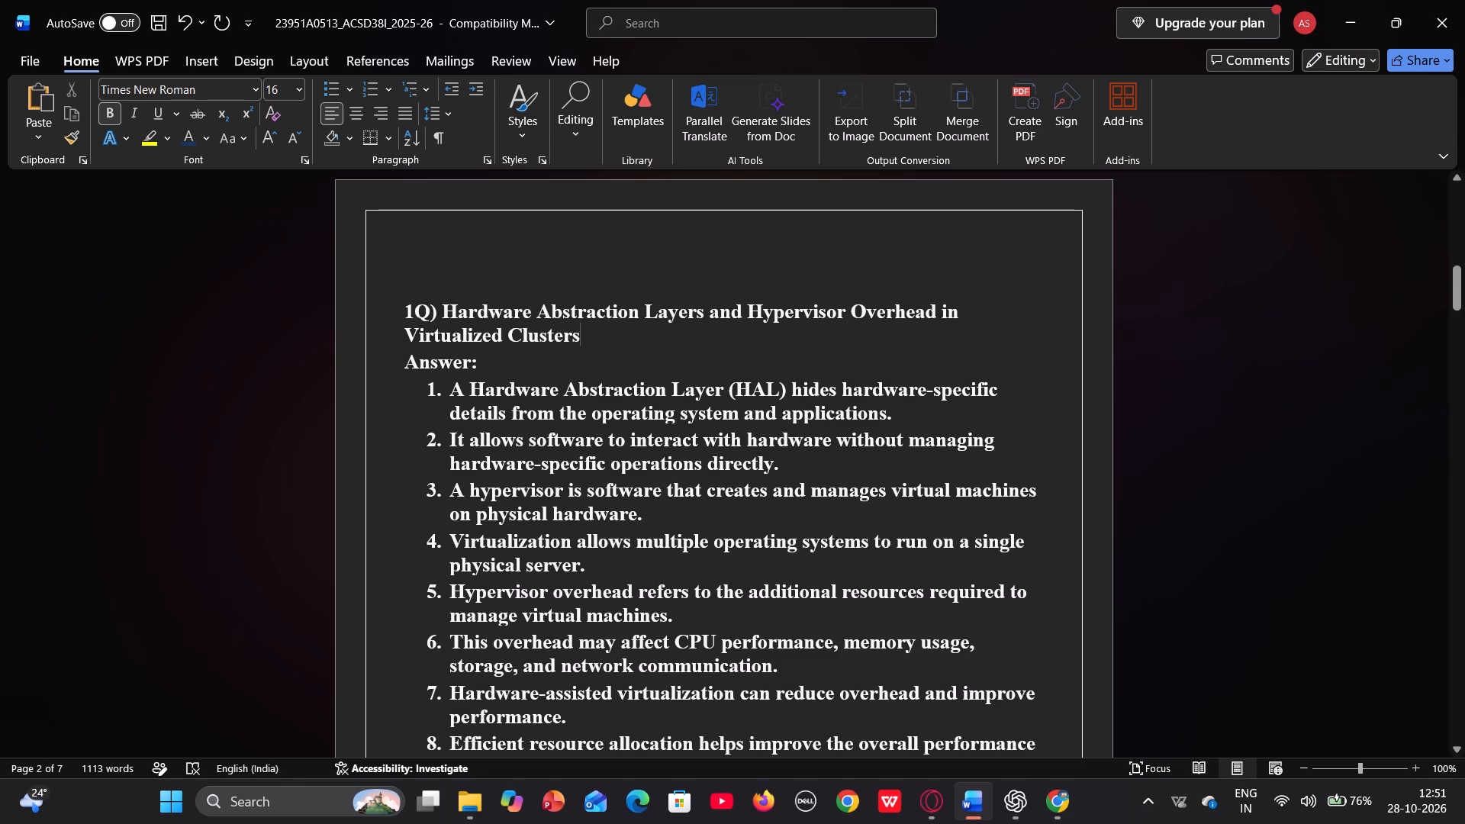
Remove bold from the first topic's "Answer:" label and its eight numbered points, leaving the 1Q) heading bold.
left_click_drag(401, 358, 724, 710)
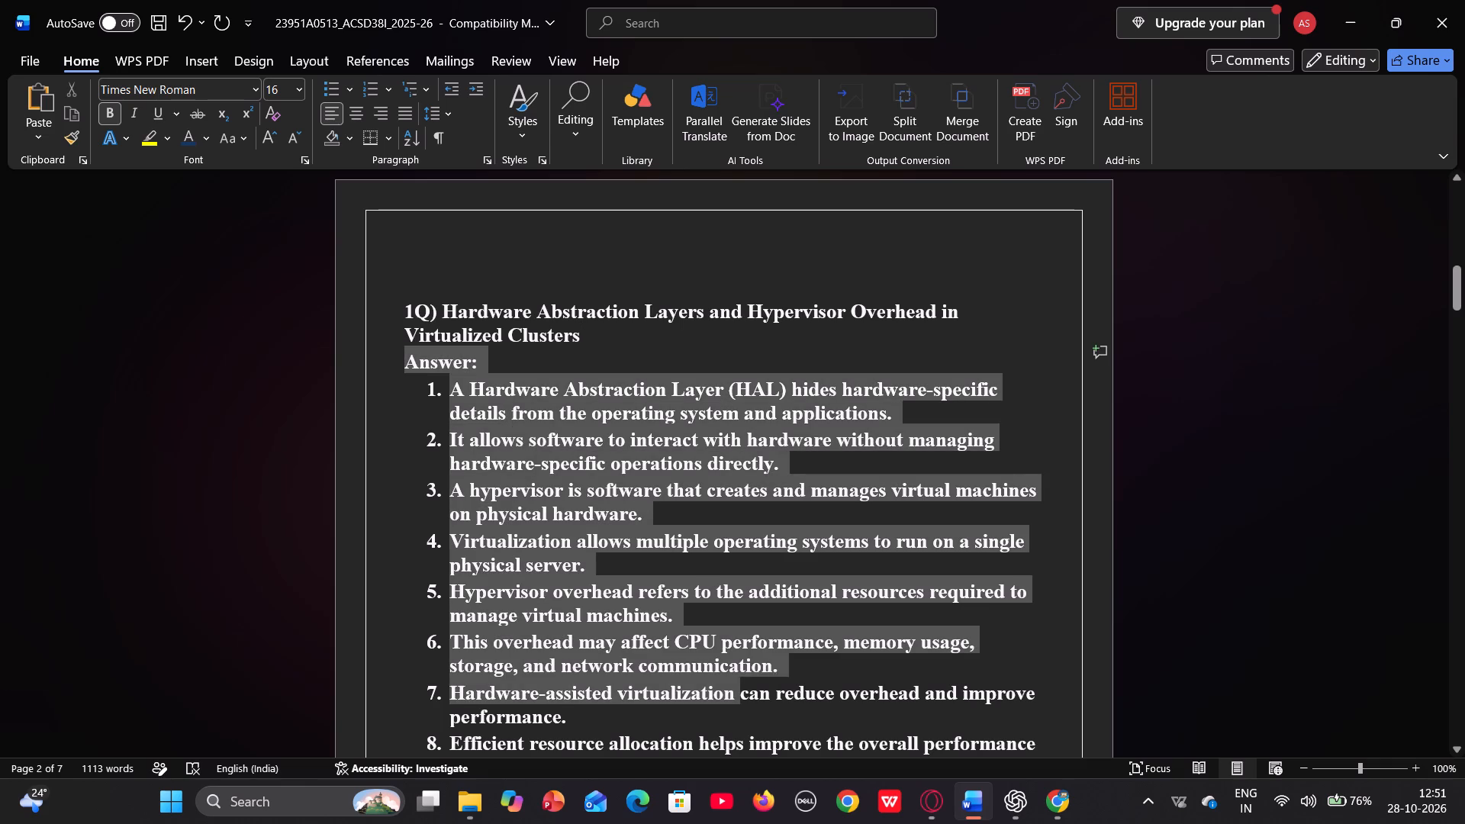
left_click_drag(724, 710, 980, 752)
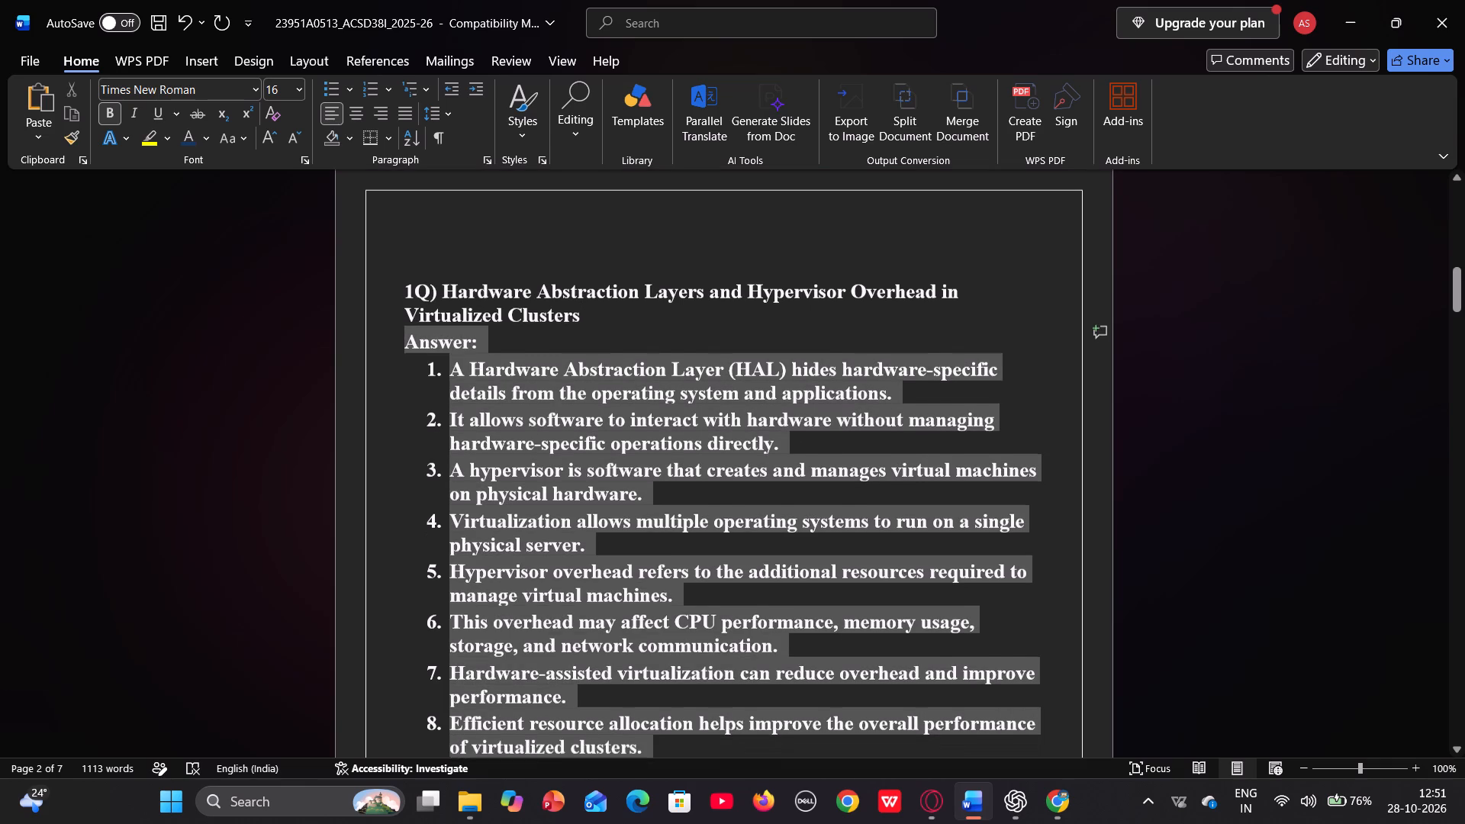
left_click_drag(980, 752, 920, 678)
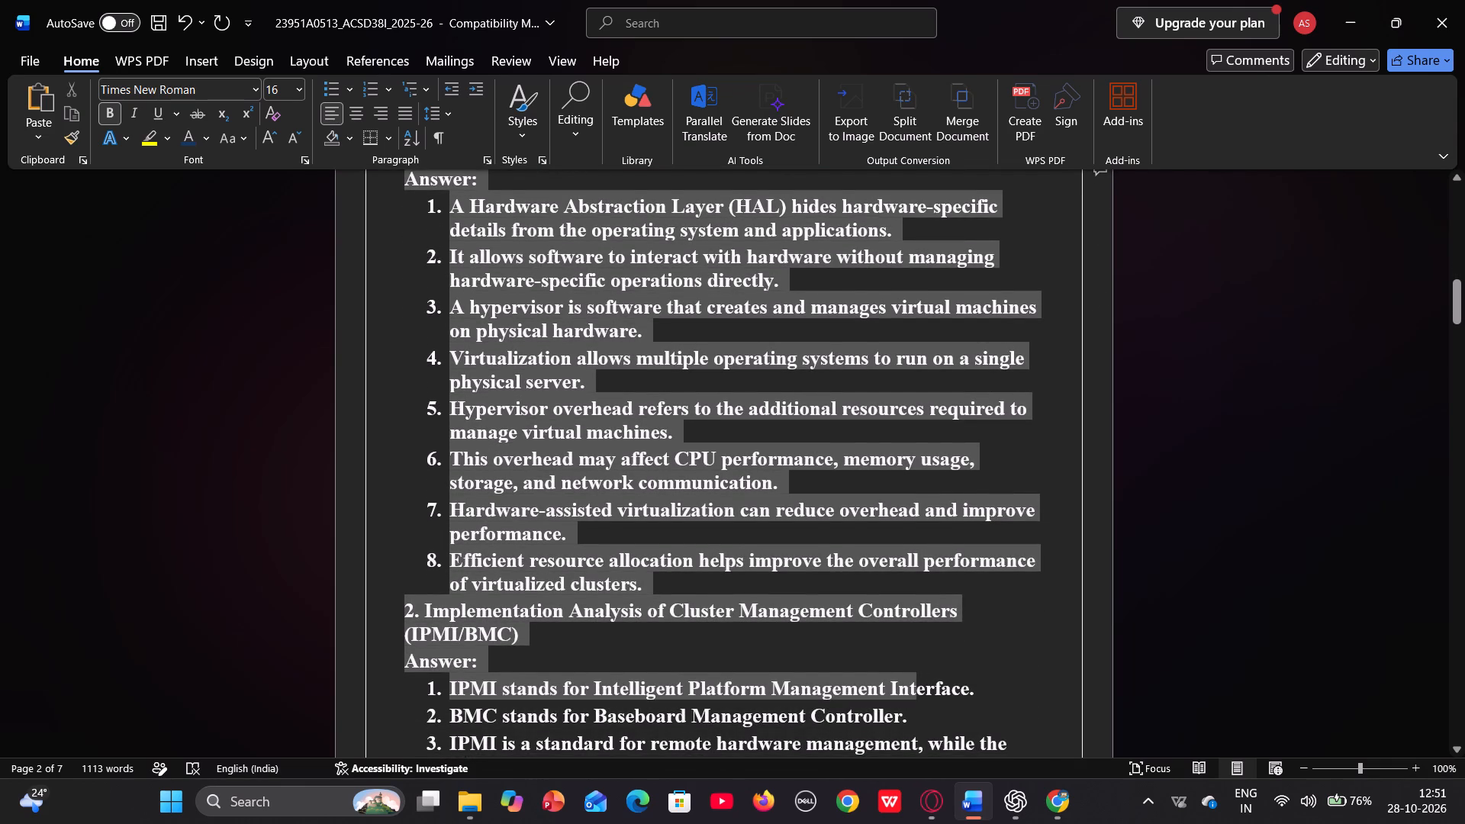
left_click_drag(920, 678, 706, 575)
left_click(723, 536)
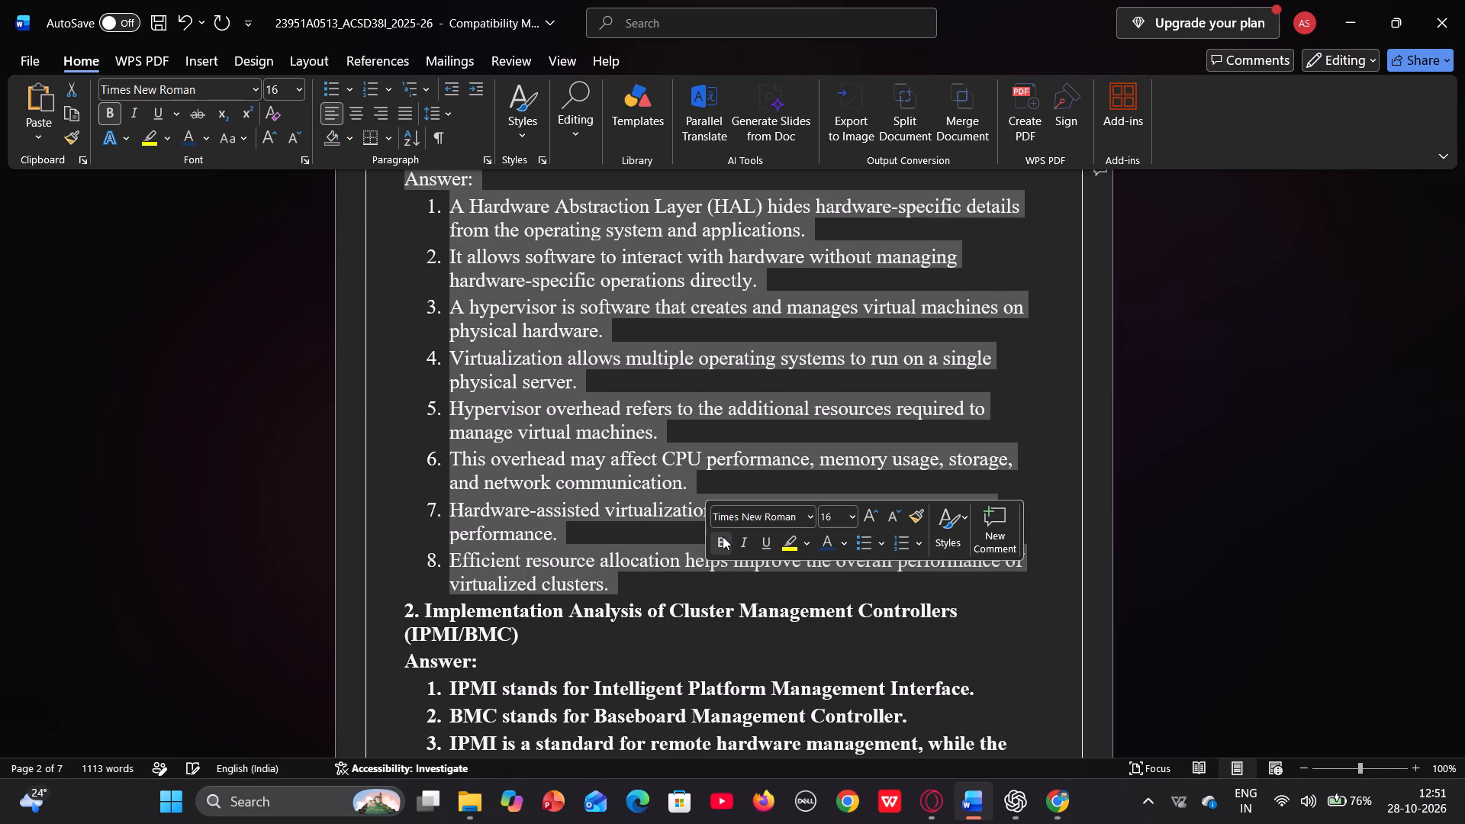
Insert two unnumbered blank lines between the first answer's eighth point and the second topic heading.
left_click(639, 584)
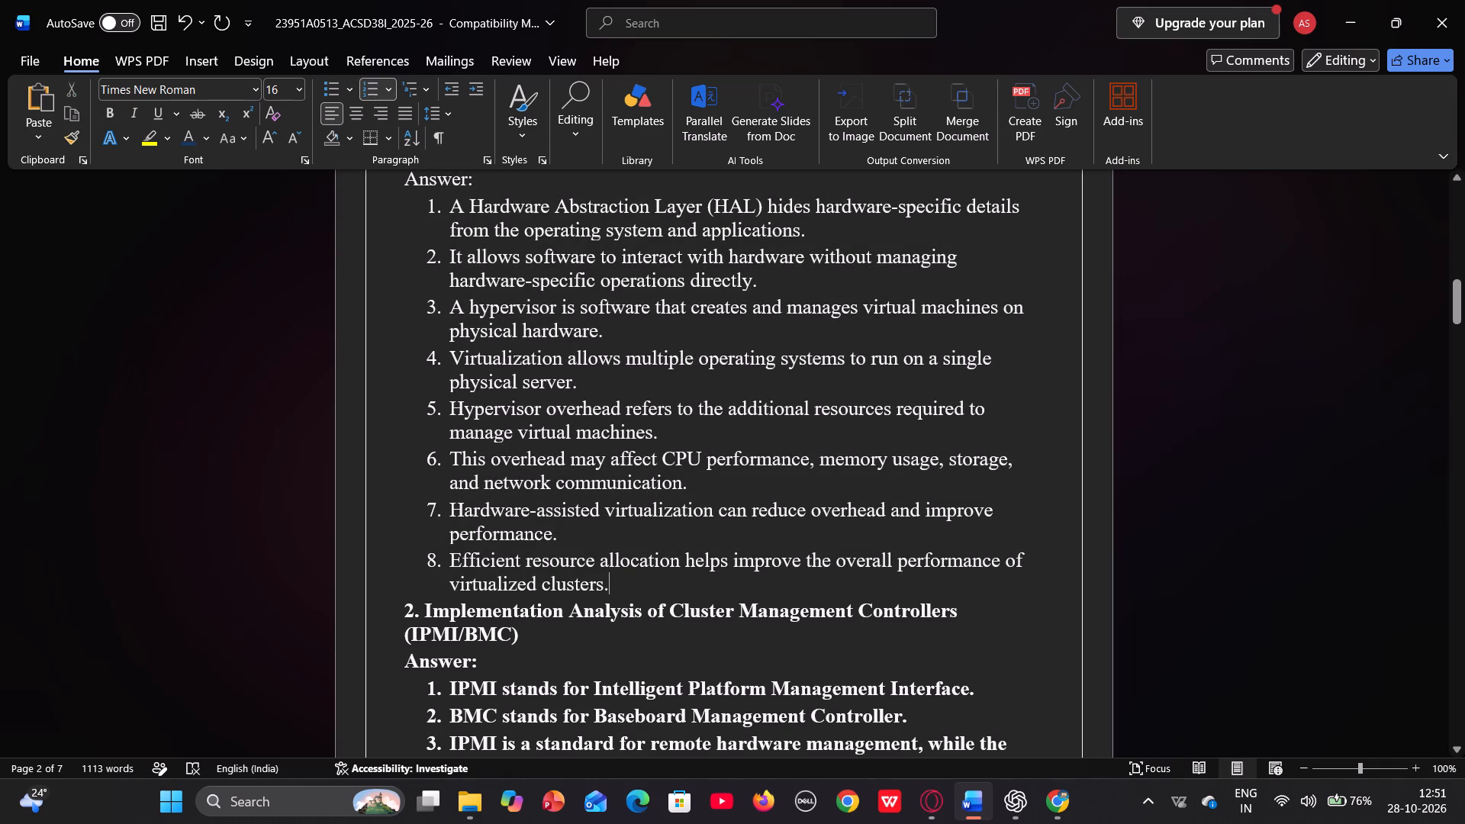
key("Return")
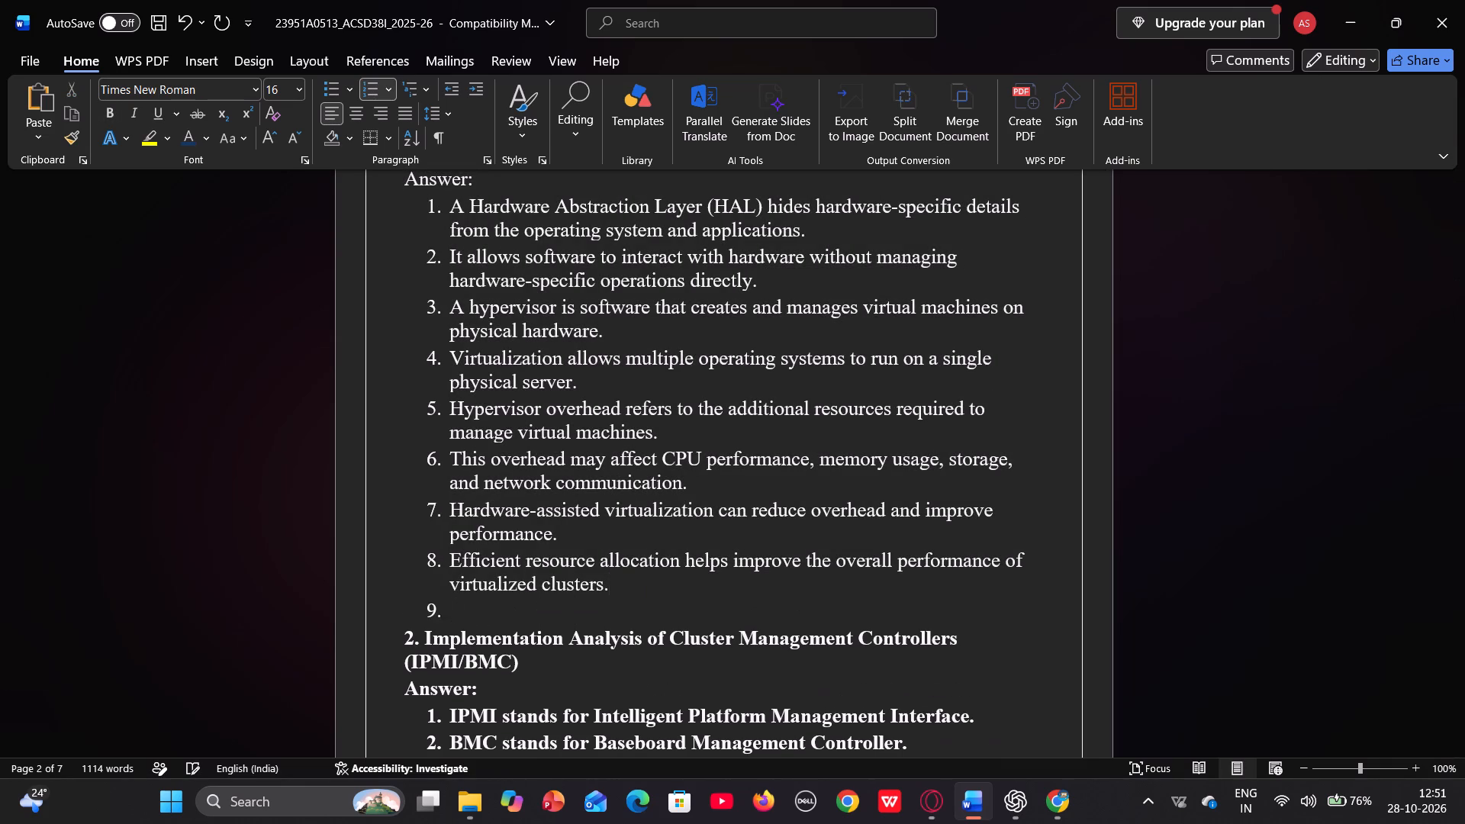
key("BackSpace")
key("Return")
Change the numbering of the second topic heading, on cluster management controllers (IPMI/BMC), to "2Q)".
scroll(639, 584, "down", 3)
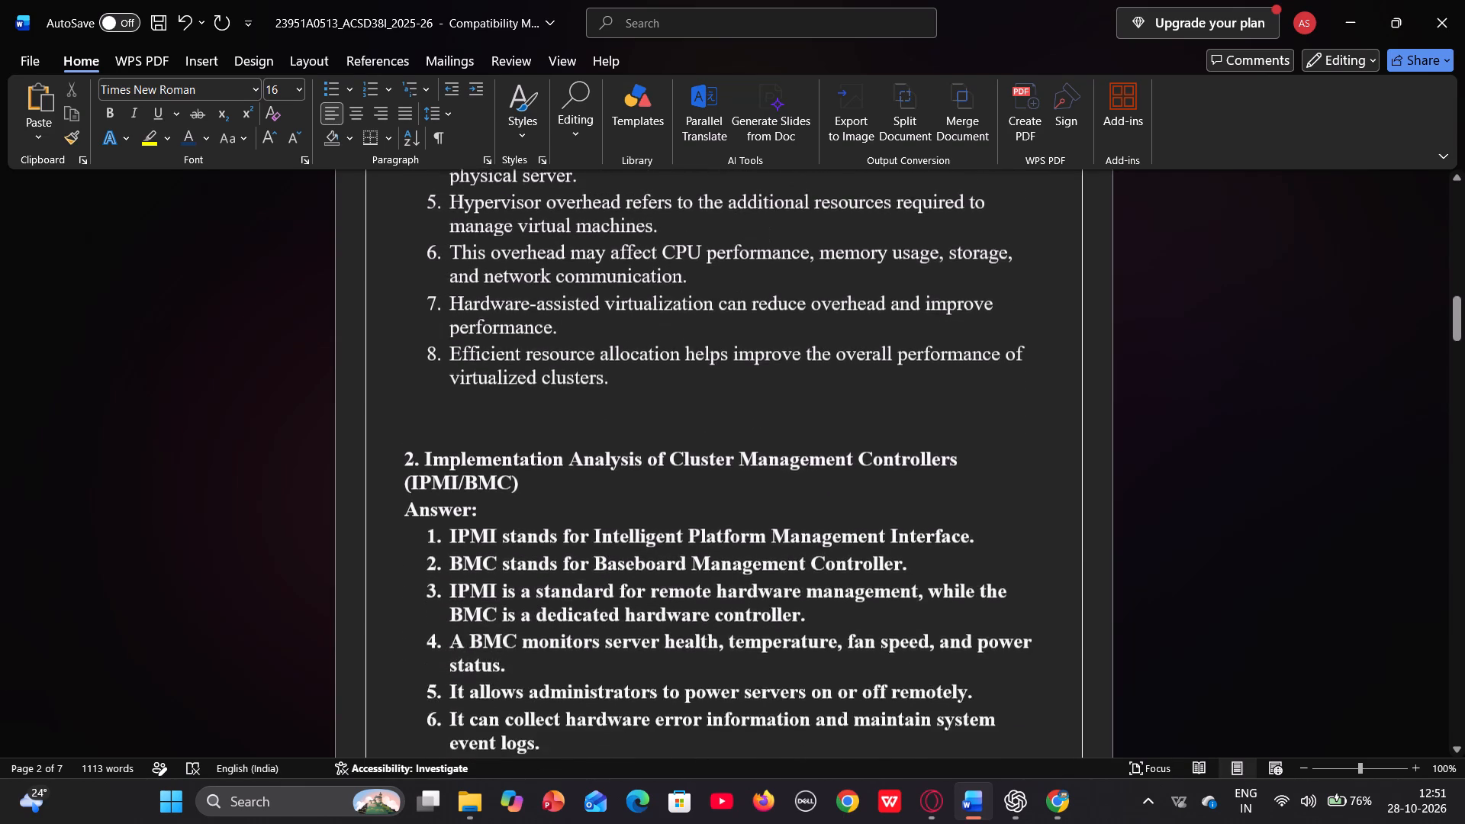
scroll(639, 584, "down", 2)
scroll(646, 536, "up", 1)
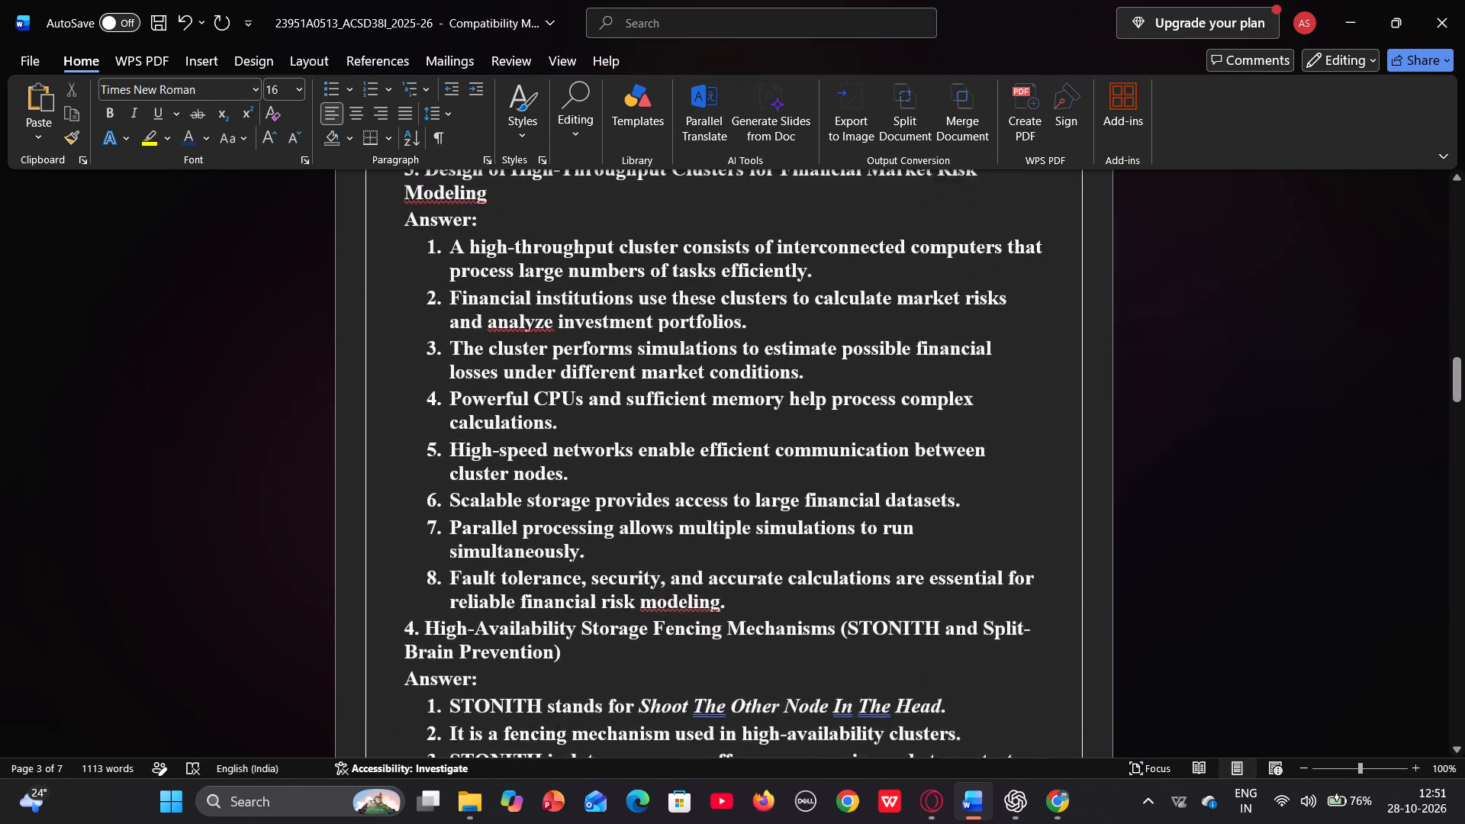
scroll(646, 536, "up", 3)
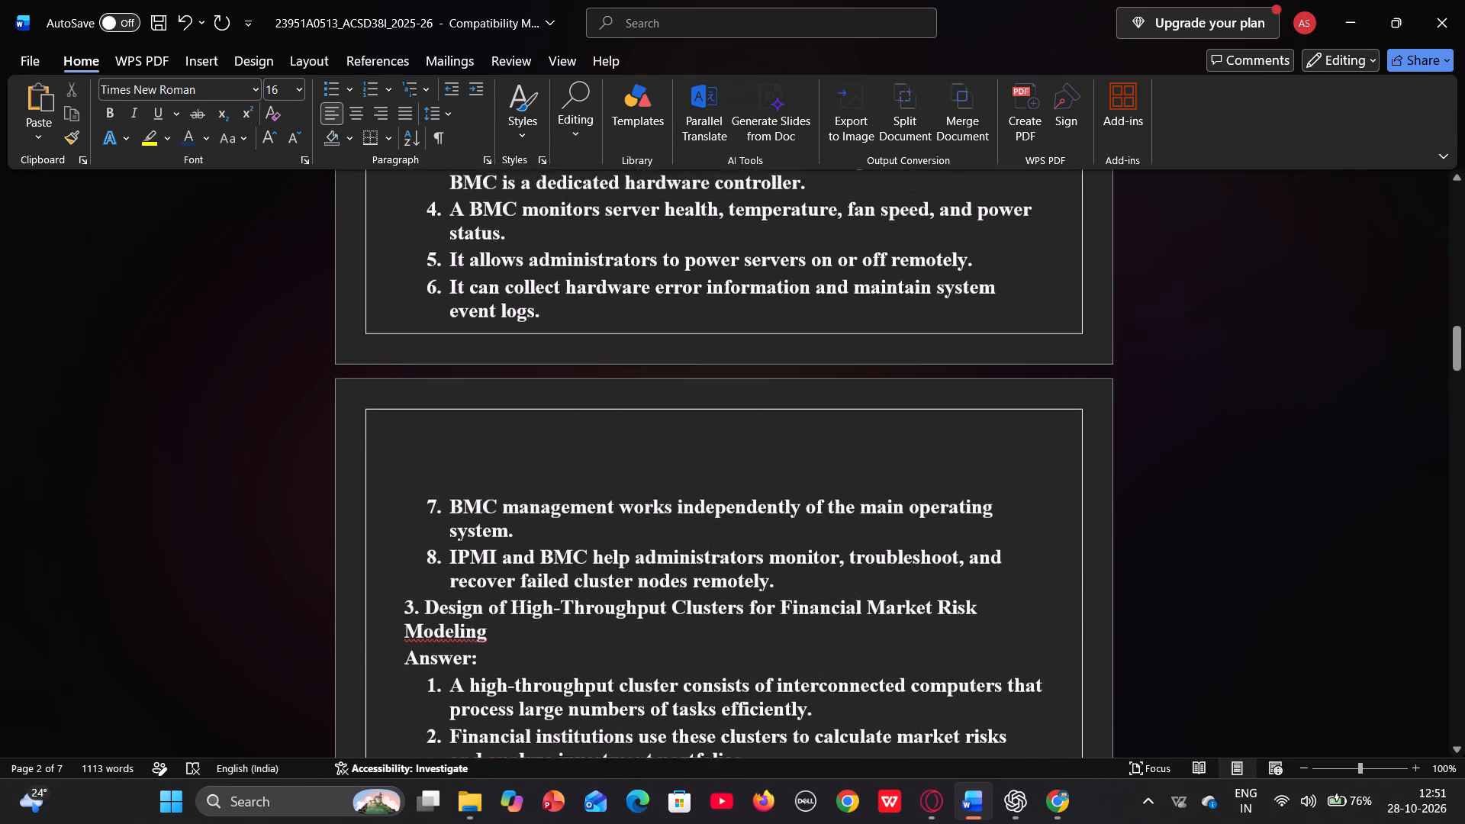
scroll(646, 536, "up", 4)
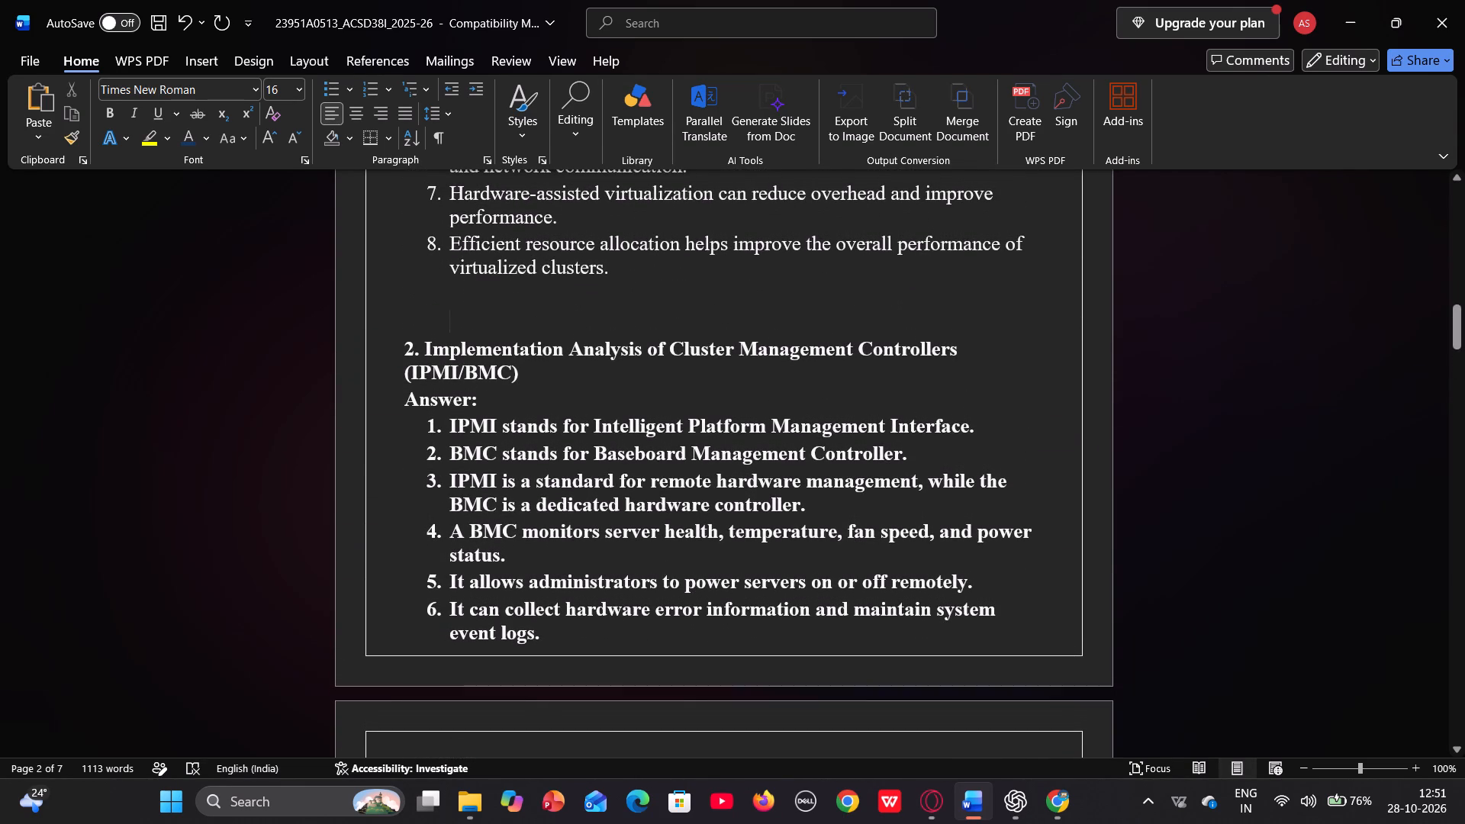
left_click(420, 356)
key("BackSpace")
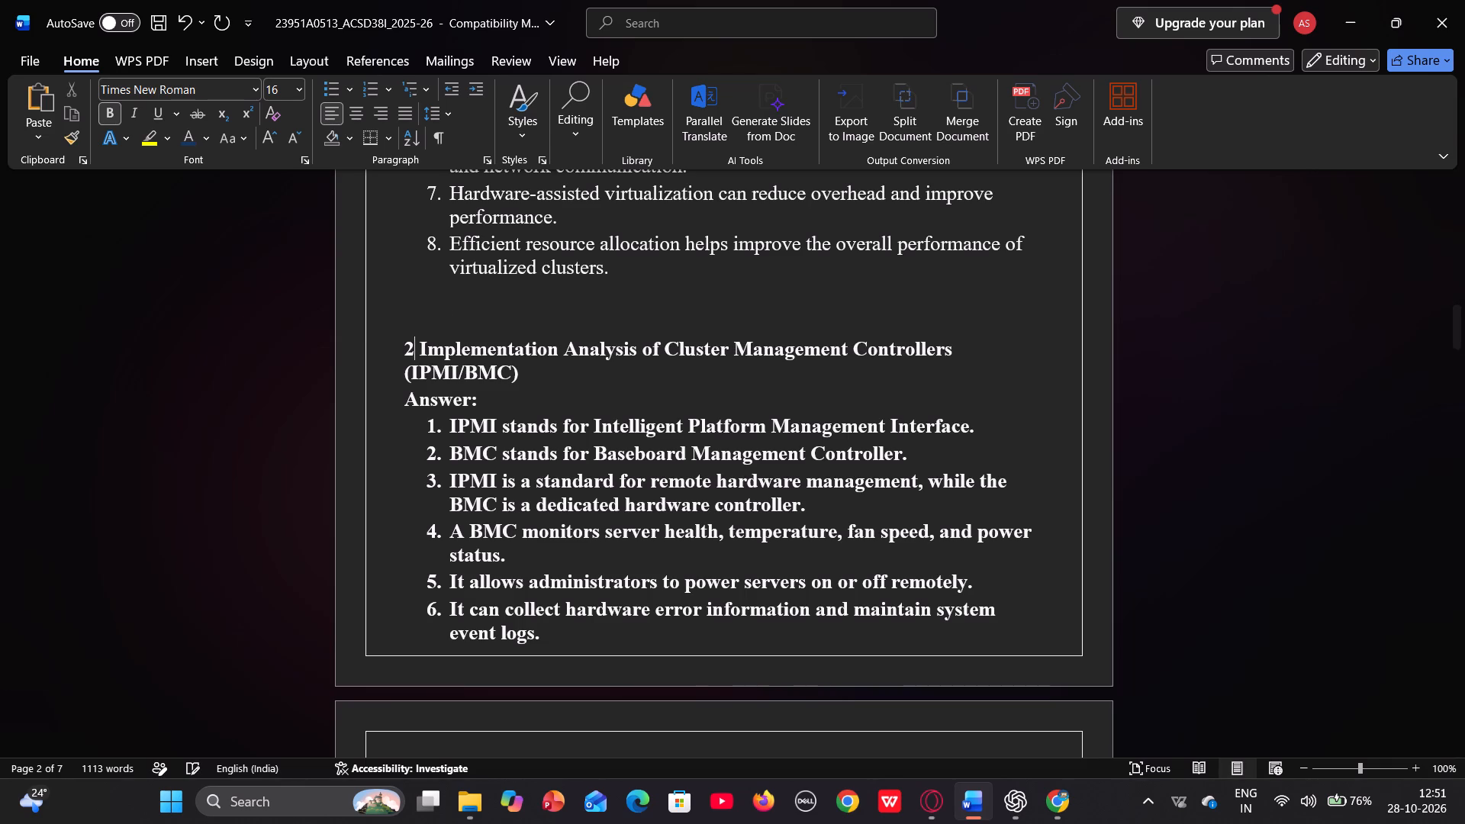
key("shift+q")
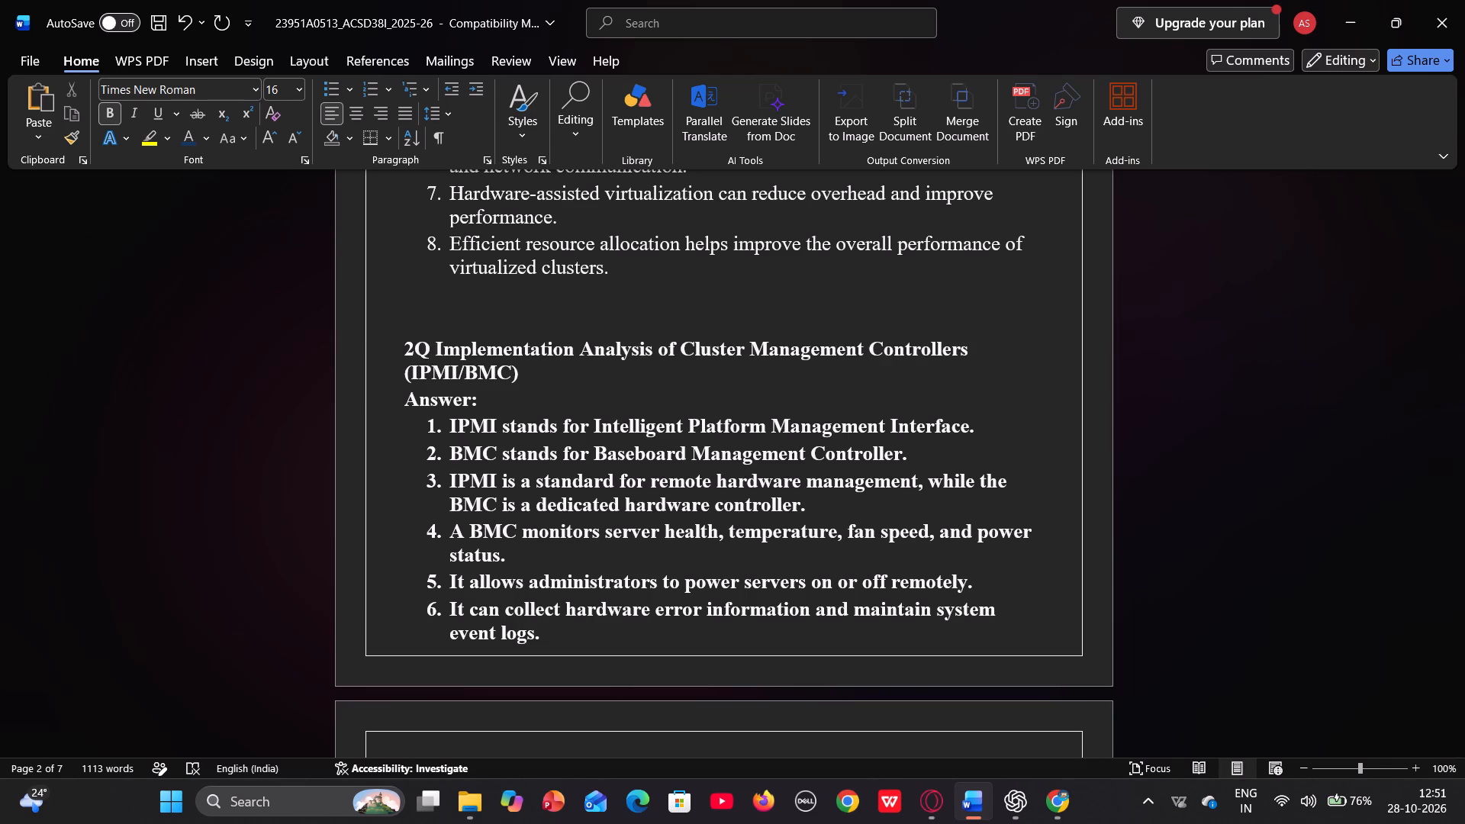
key("shift+parenright")
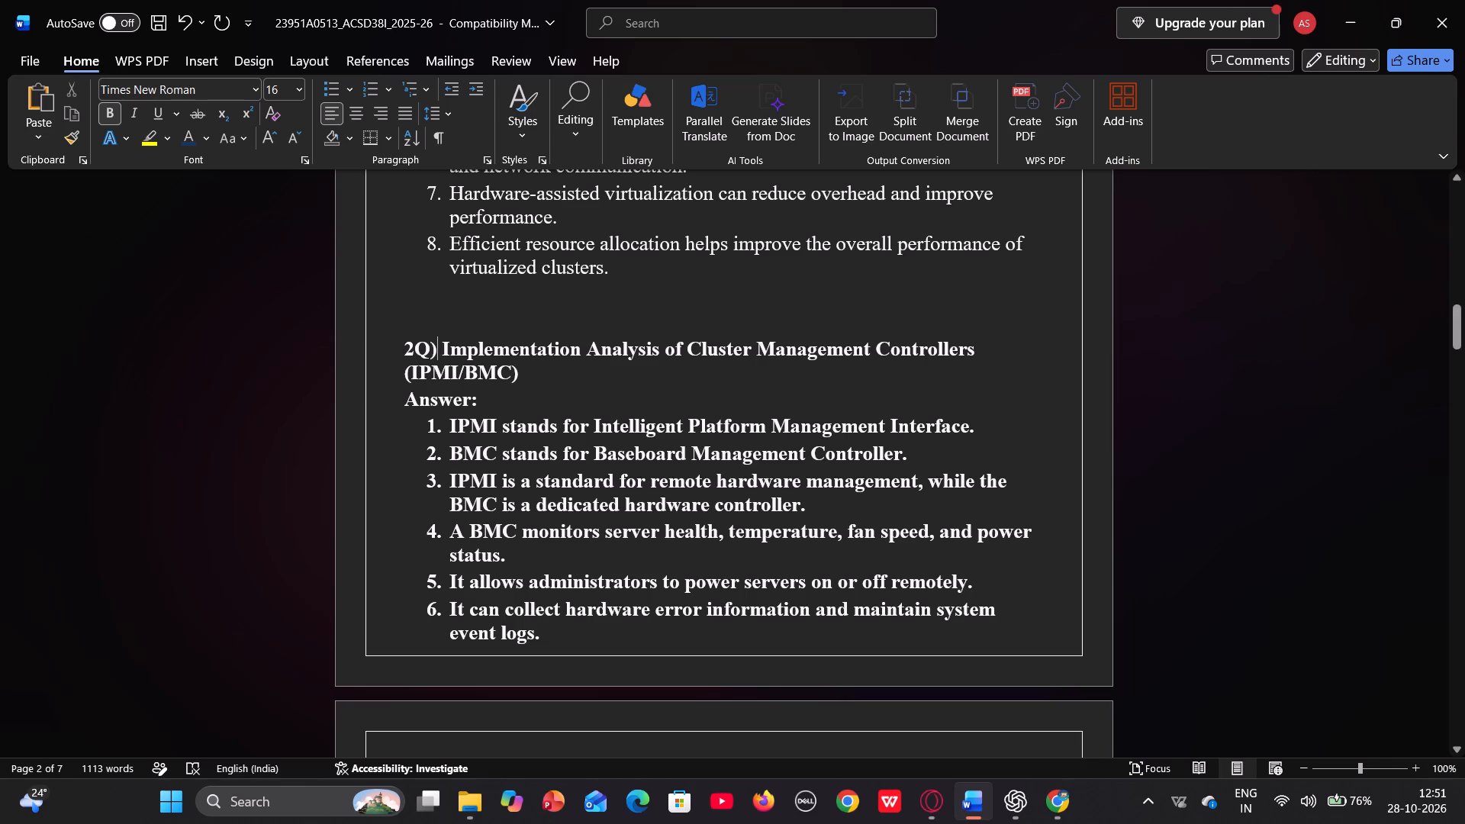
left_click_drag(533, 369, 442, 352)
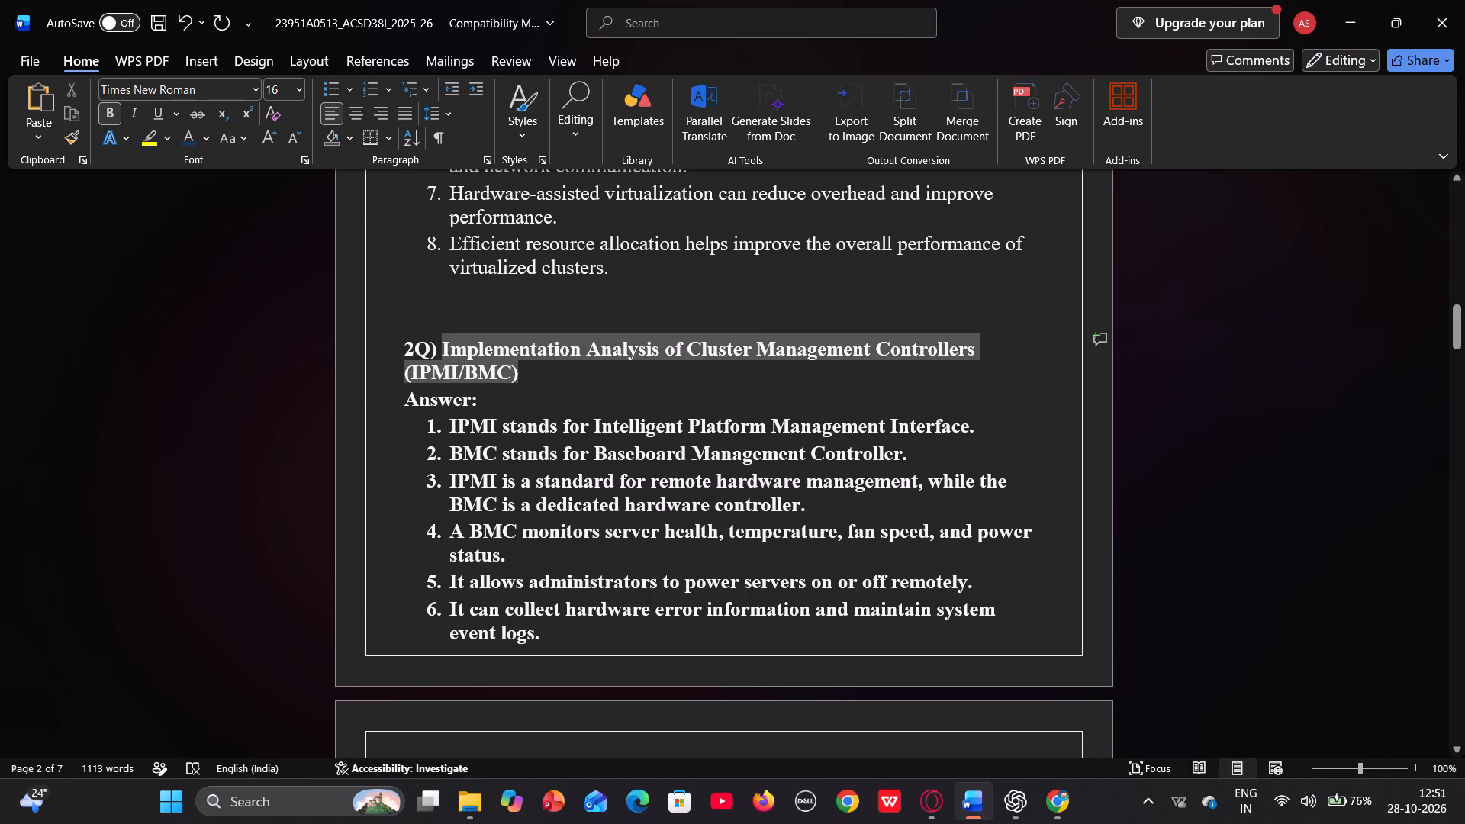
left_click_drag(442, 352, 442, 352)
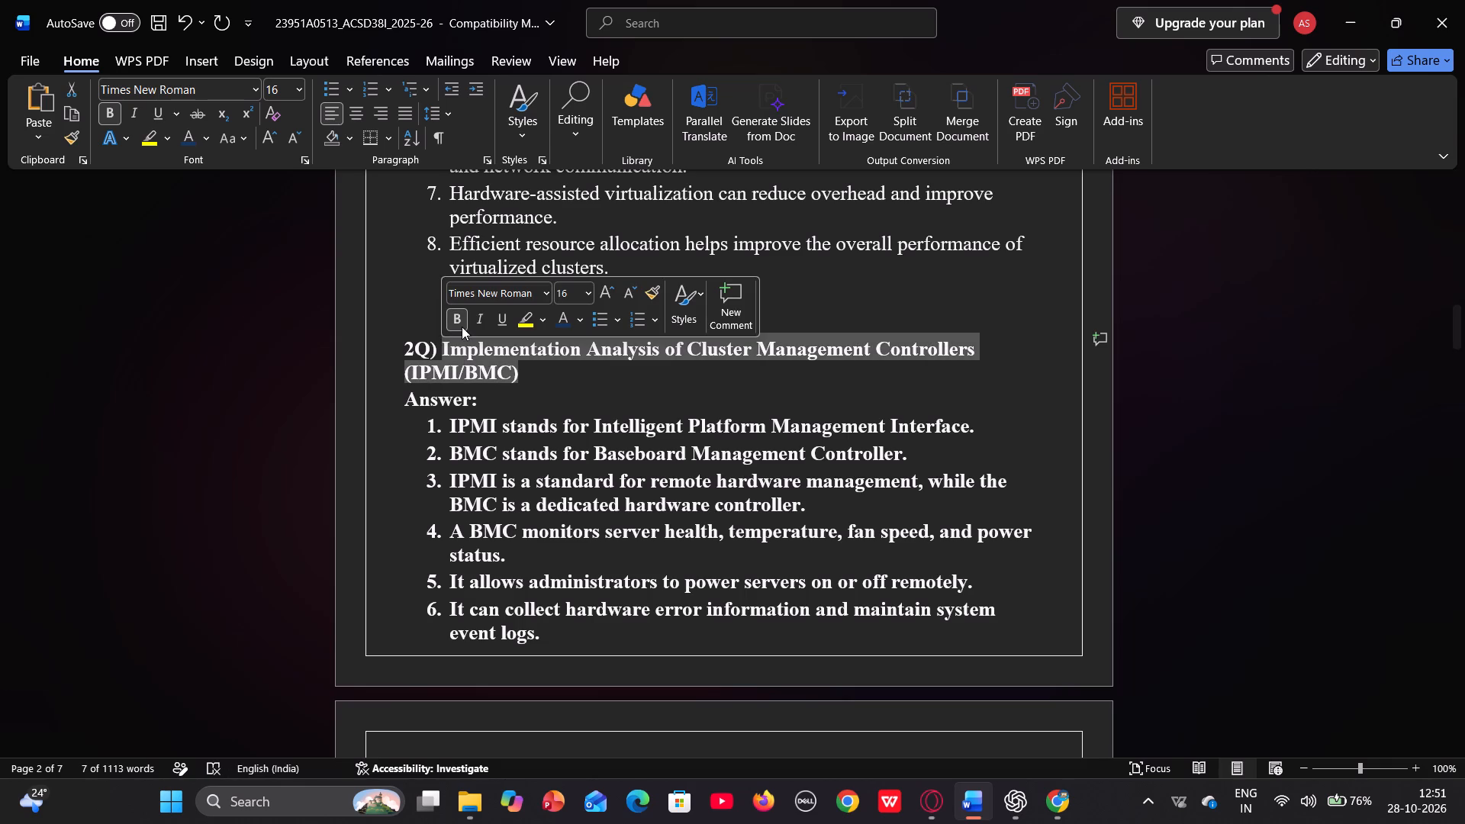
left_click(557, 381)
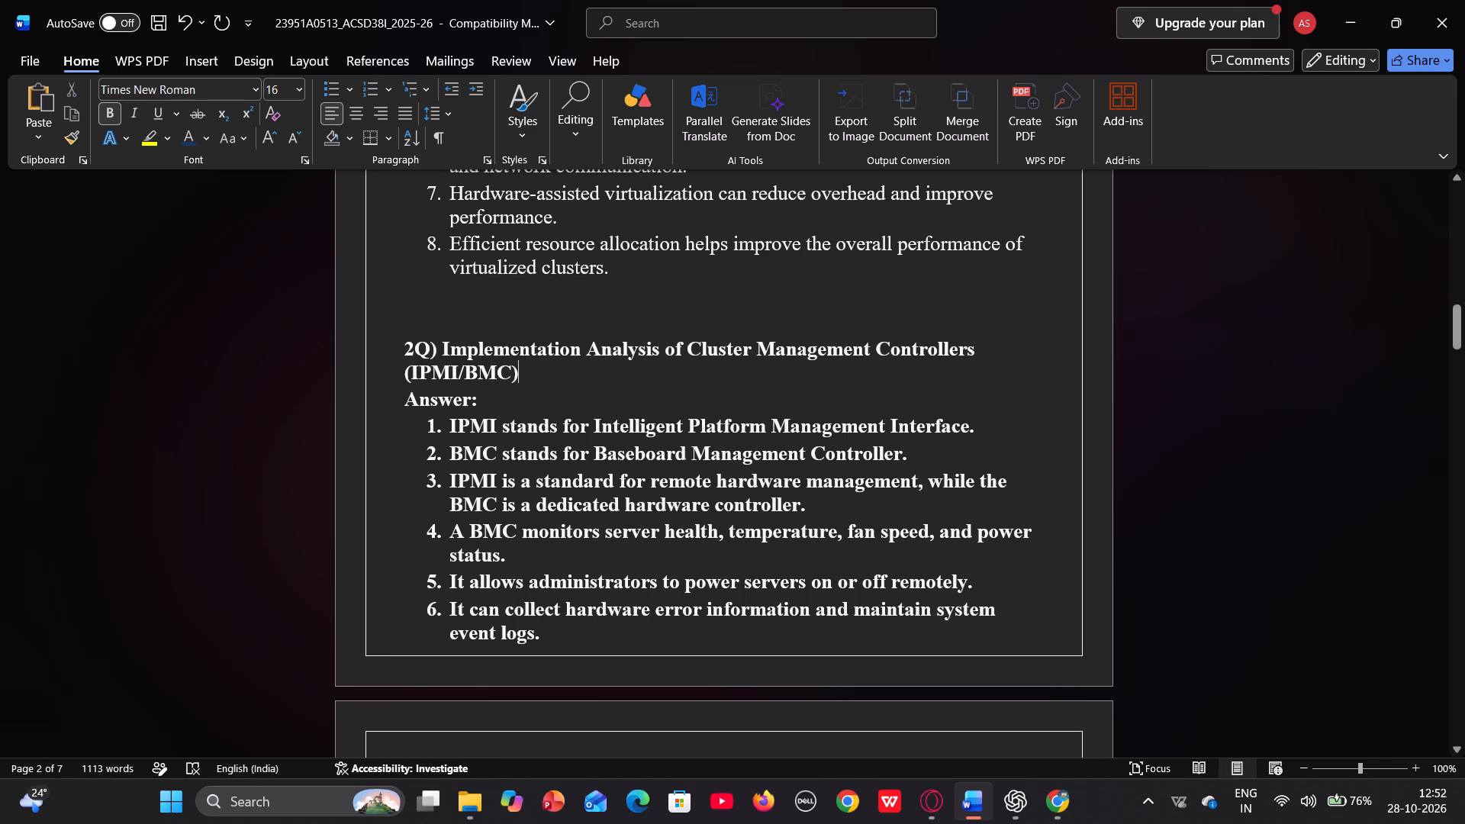
Remove bold from the second topic's "Answer:" label and its eight numbered points across the page break.
left_click_drag(396, 398, 490, 491)
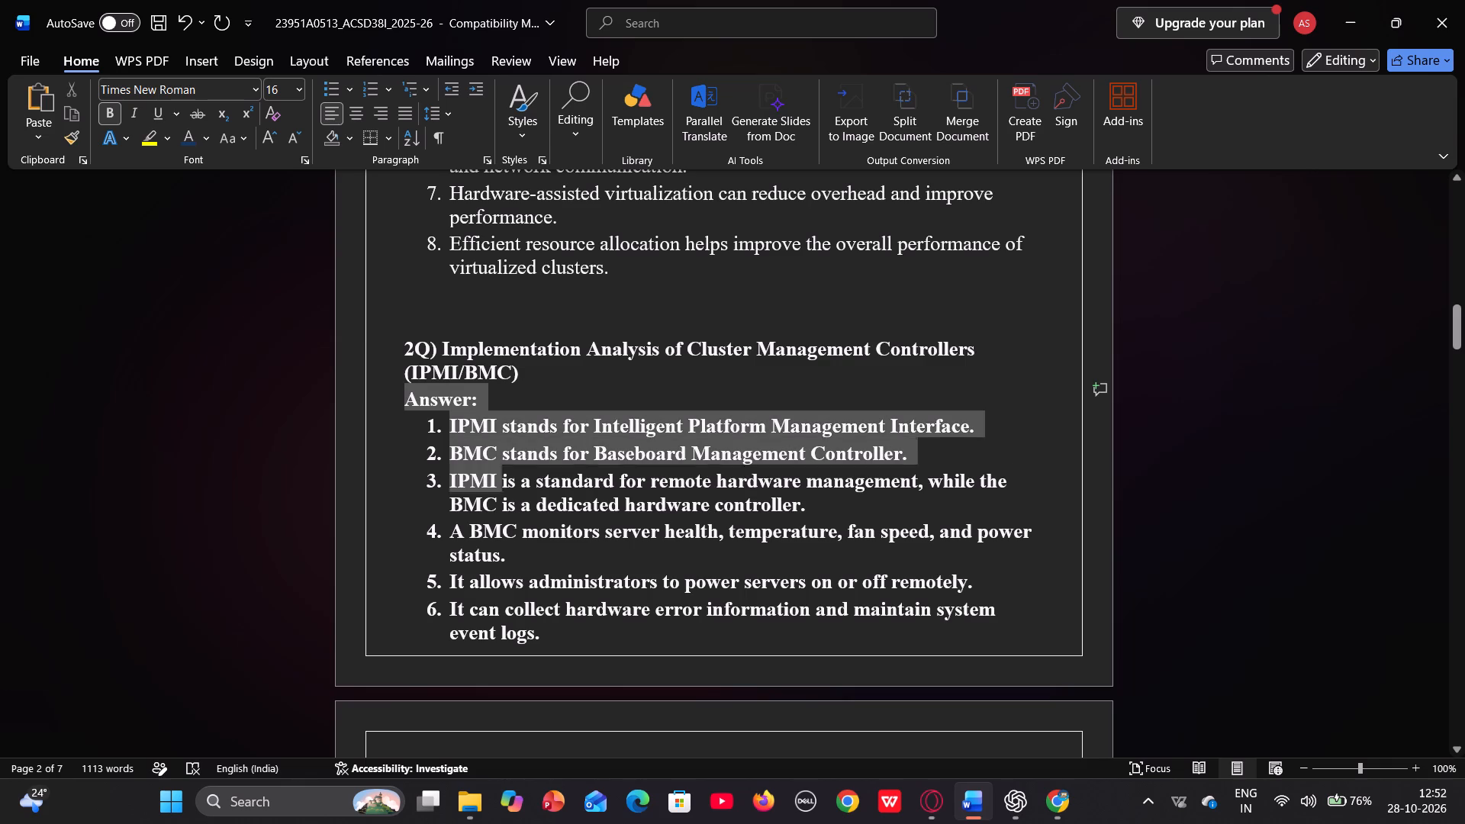
left_click_drag(490, 491, 570, 755)
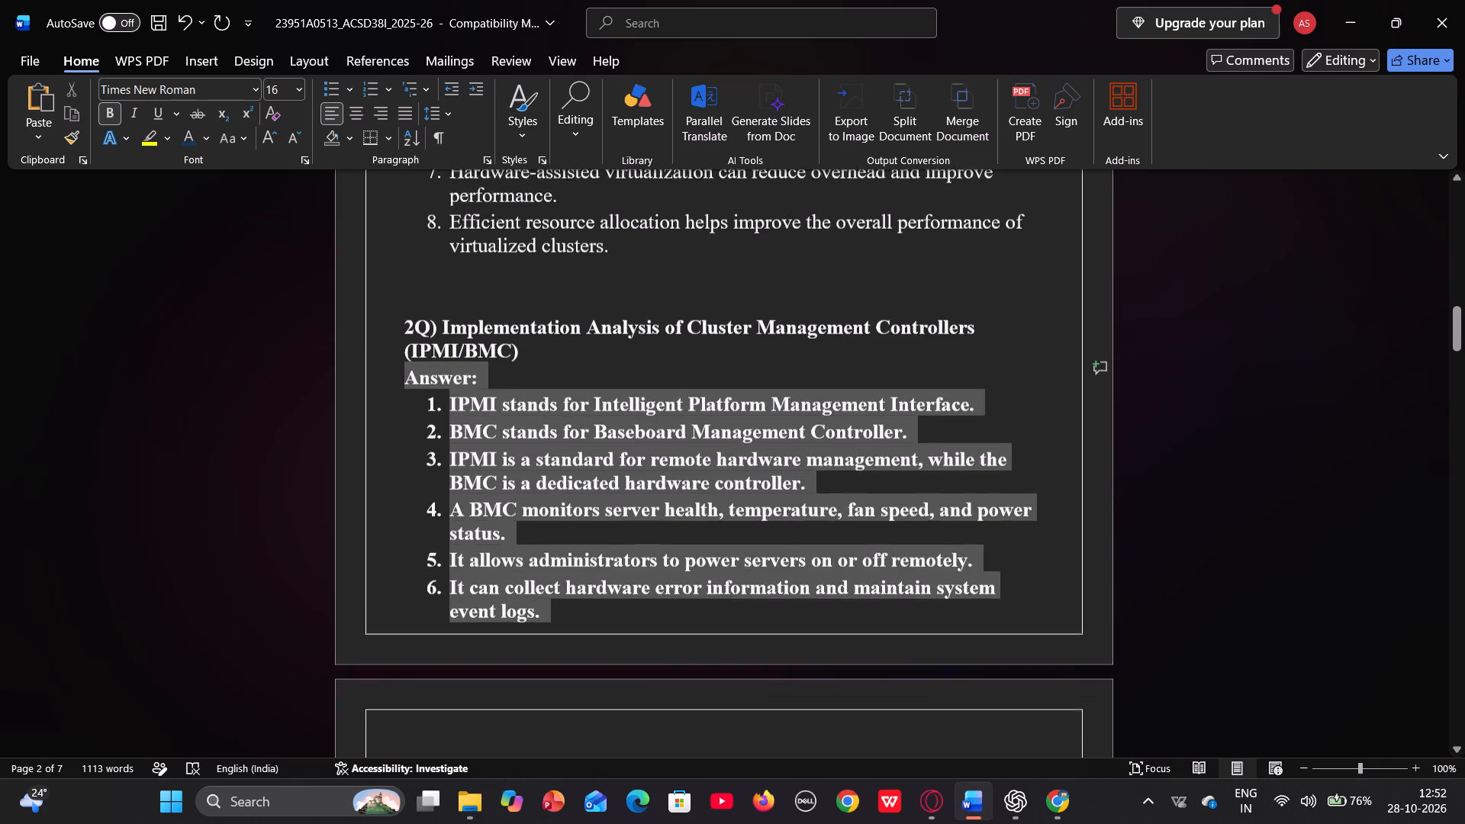
left_click_drag(570, 755, 671, 647)
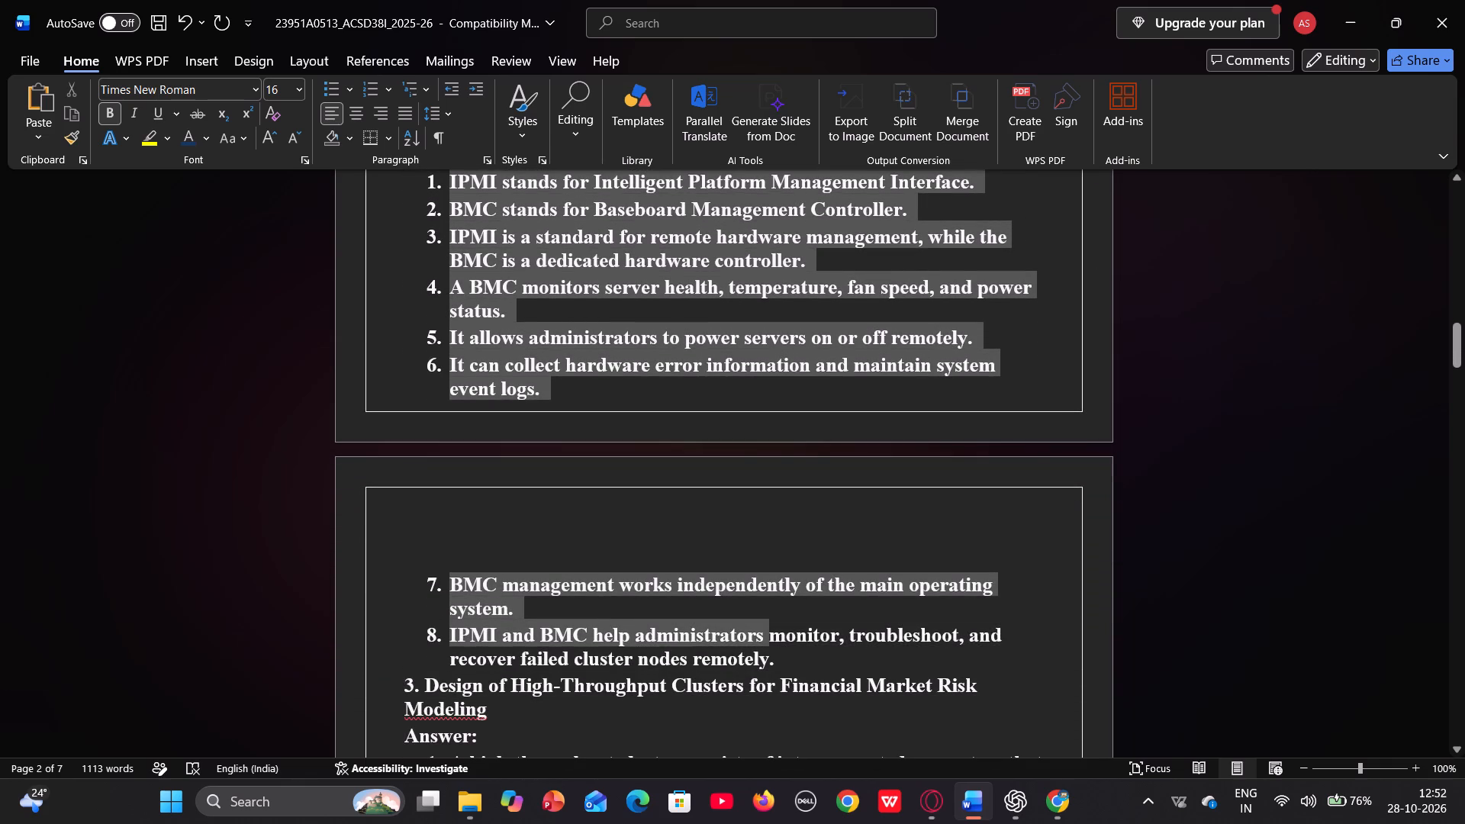
left_click_drag(671, 647, 782, 665)
left_click(797, 632)
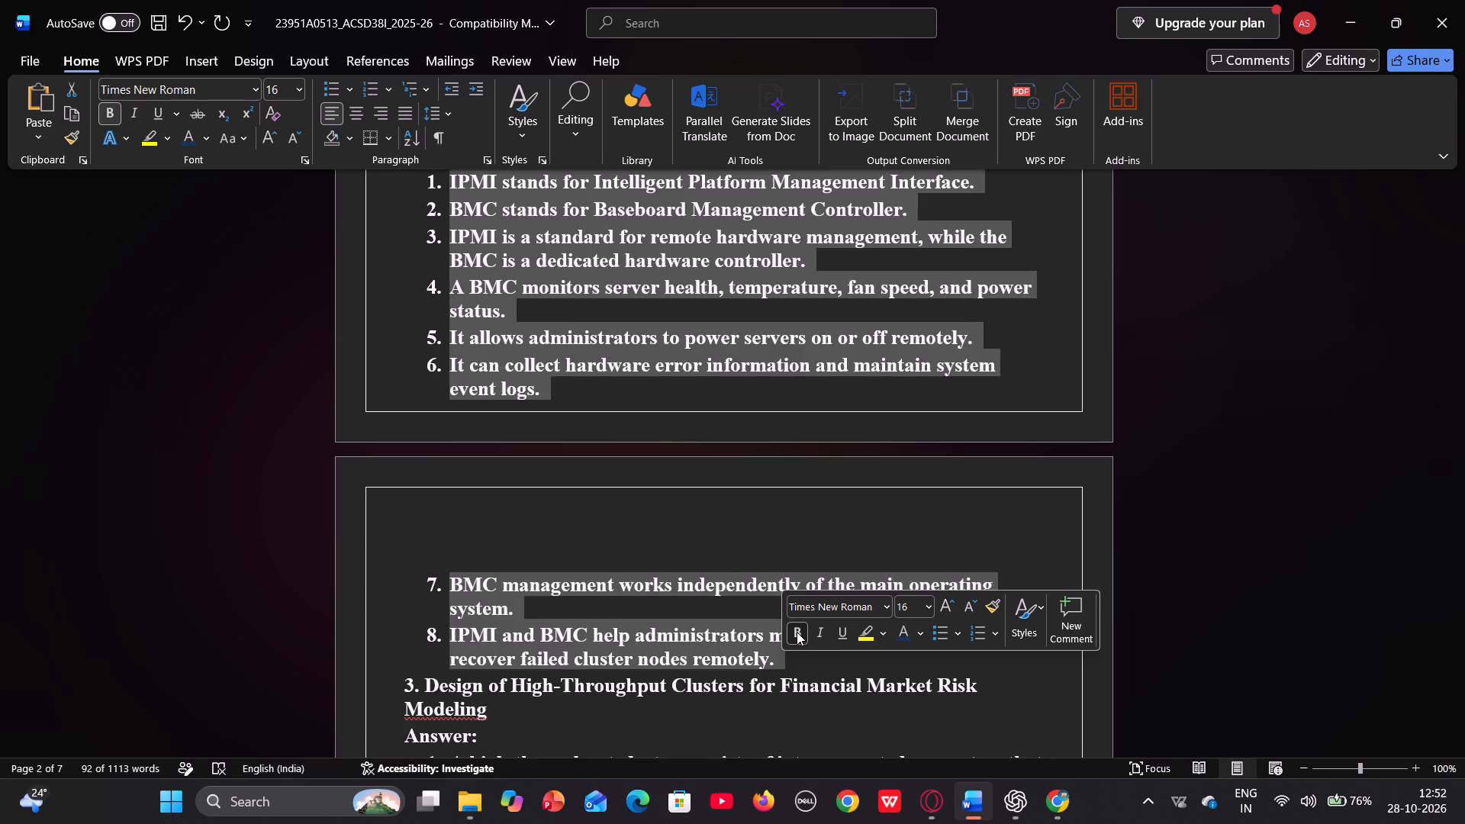
left_click(667, 530)
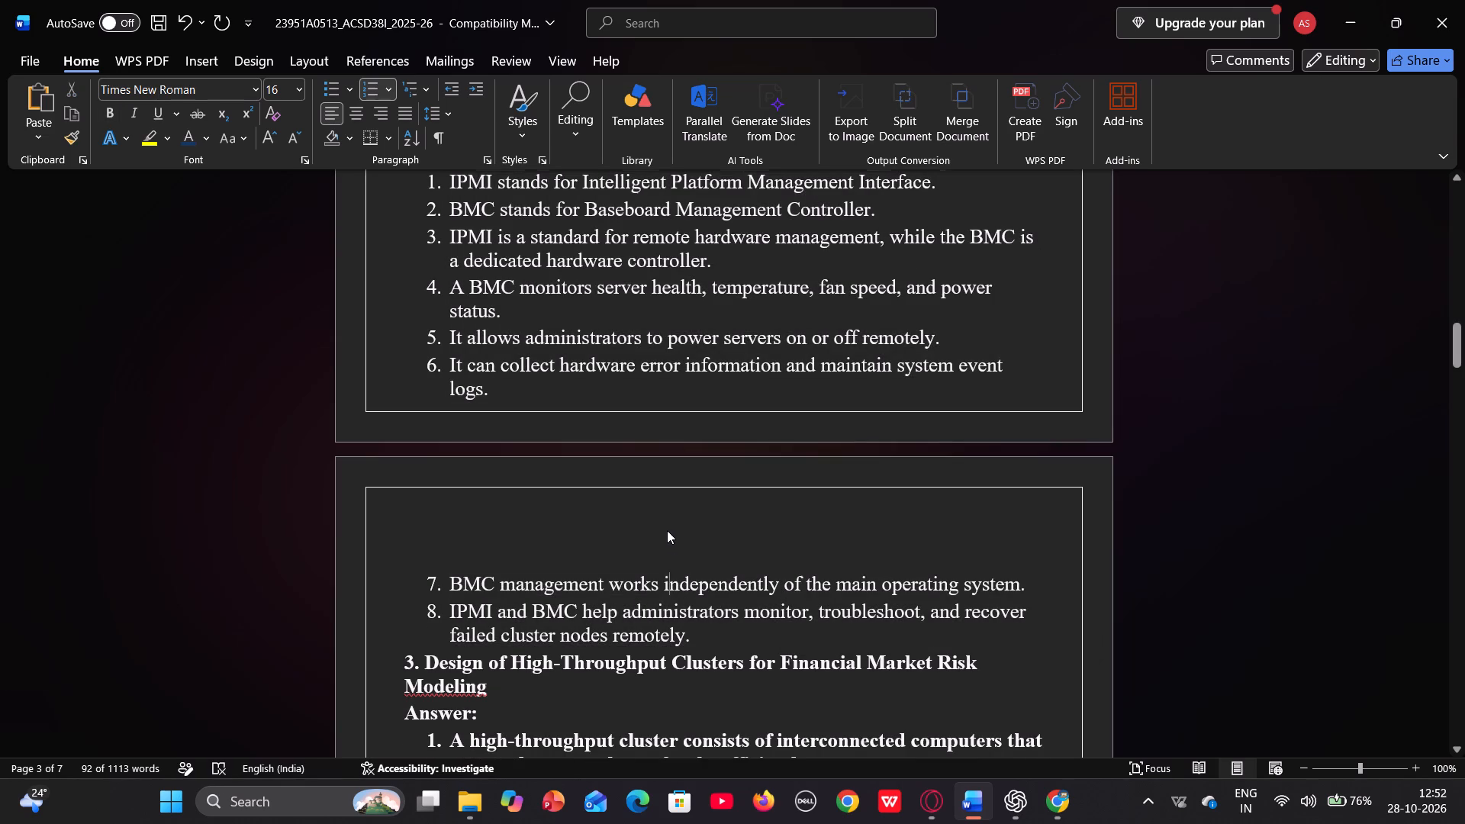
Insert two unnumbered blank lines between the second answer's eighth point and the third topic heading.
scroll(667, 530, "down", 1)
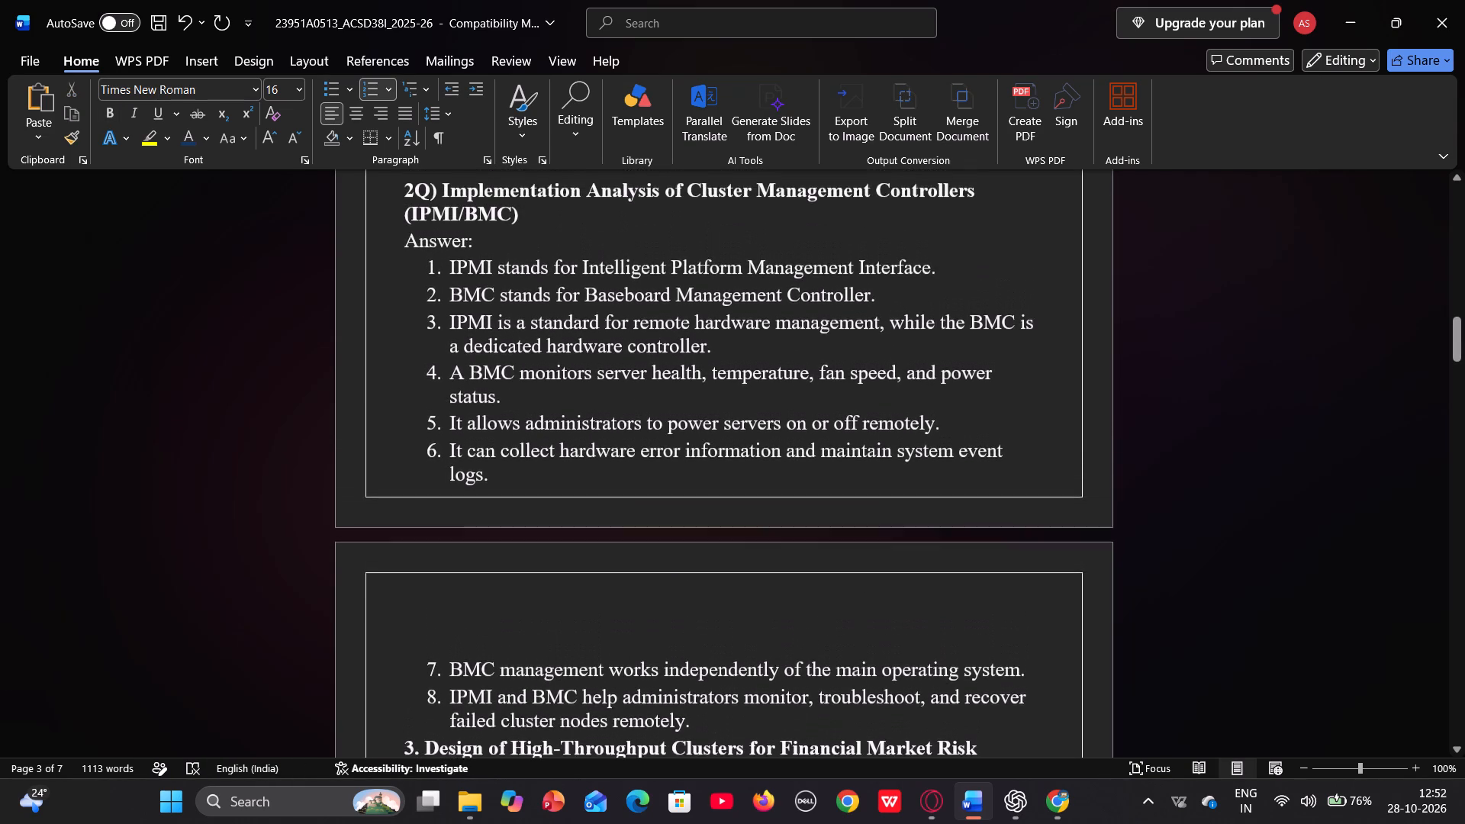
scroll(667, 530, "down", 1)
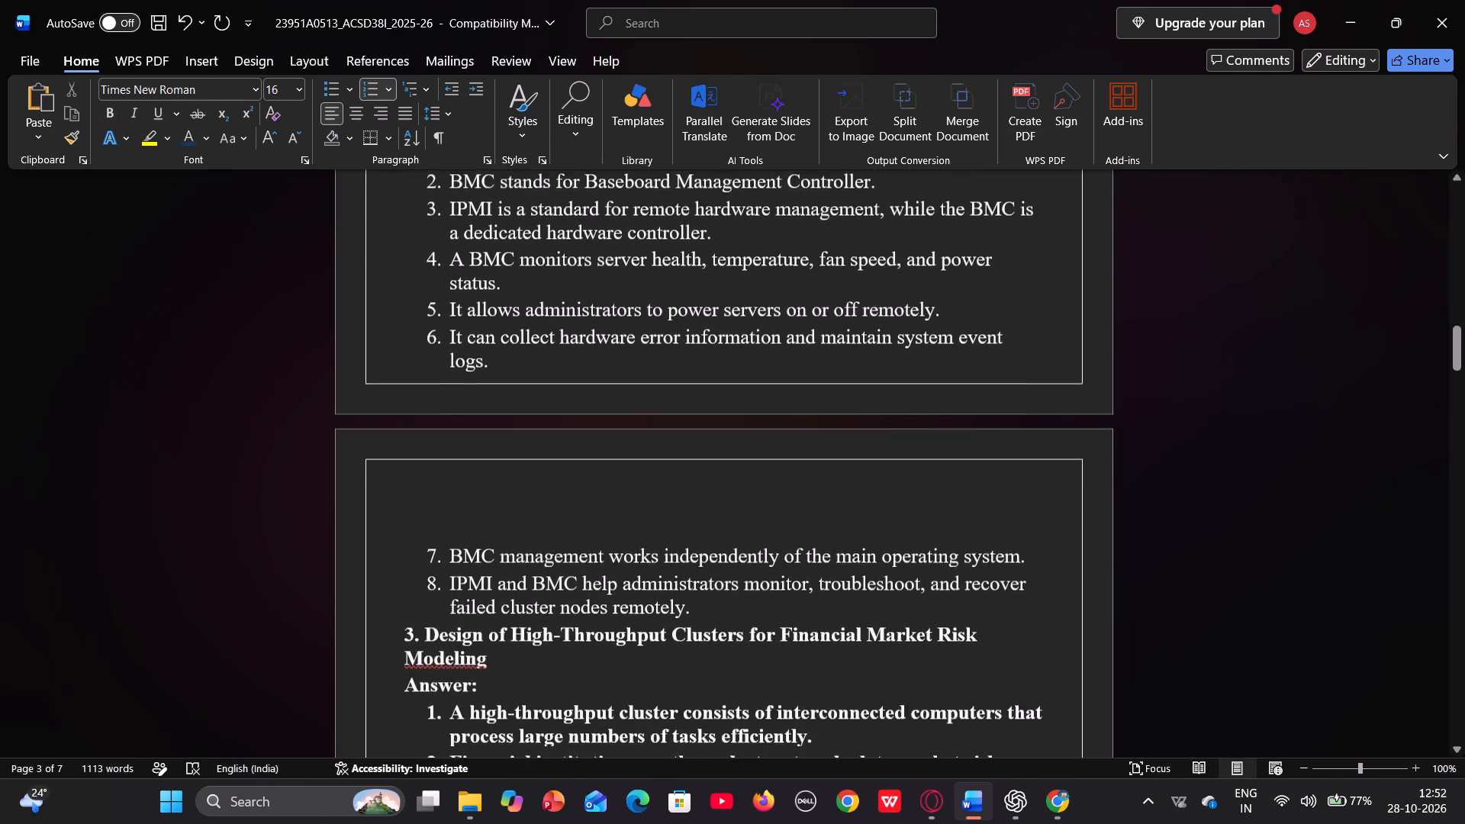
scroll(667, 530, "down", 1)
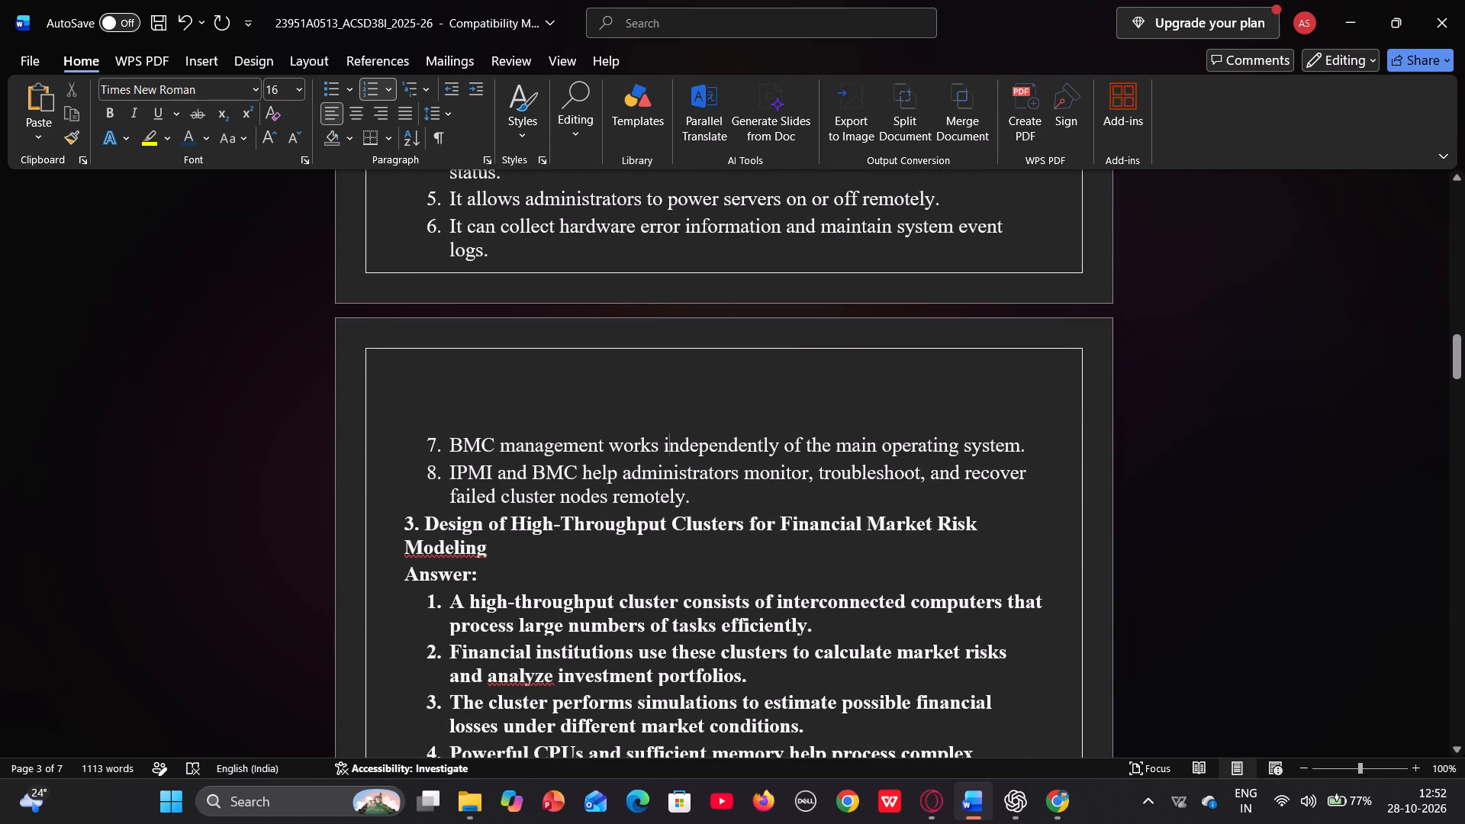
left_click(697, 493)
key("Return")
key("Return")
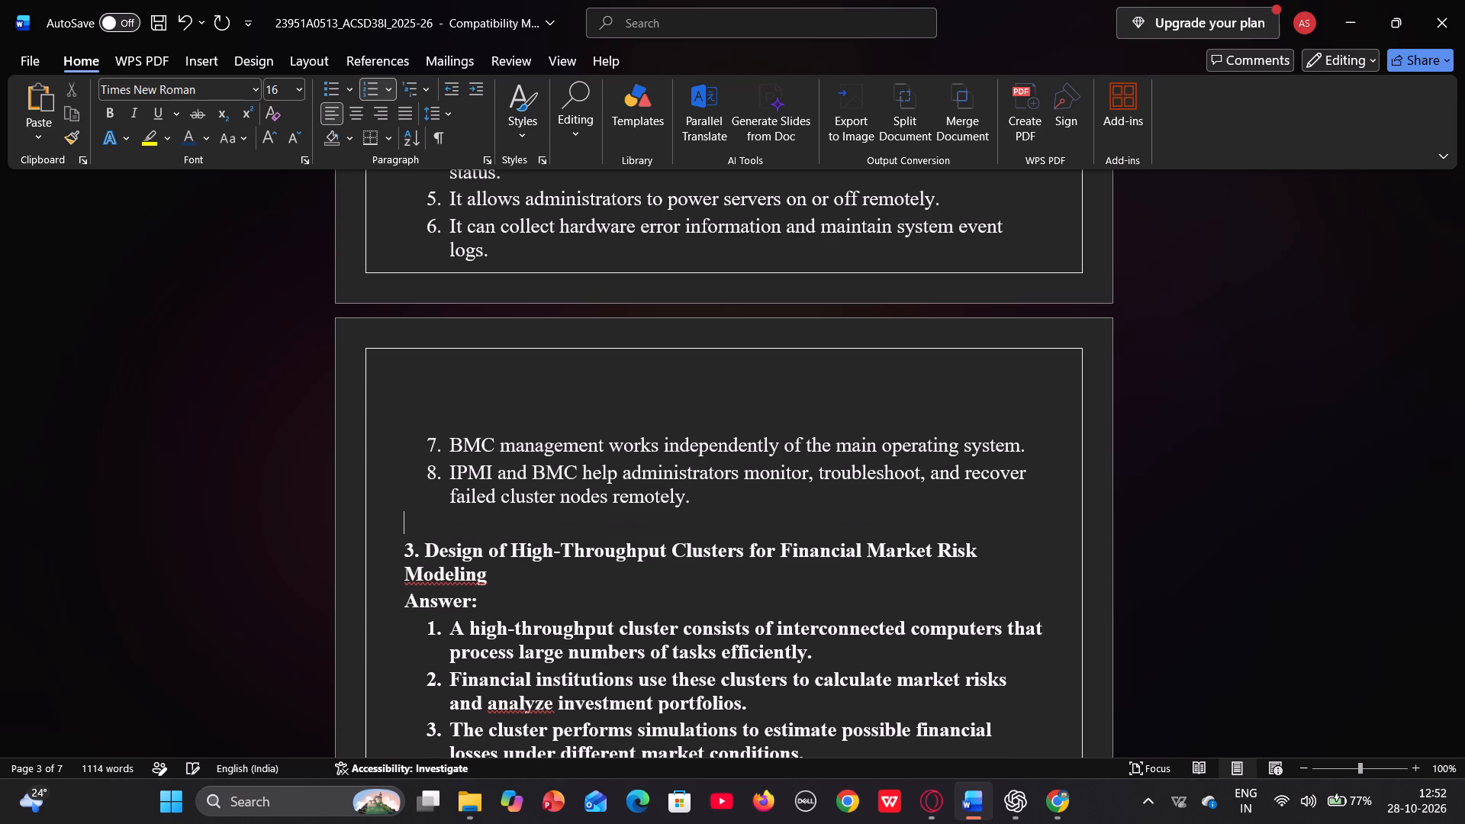
key("Return")
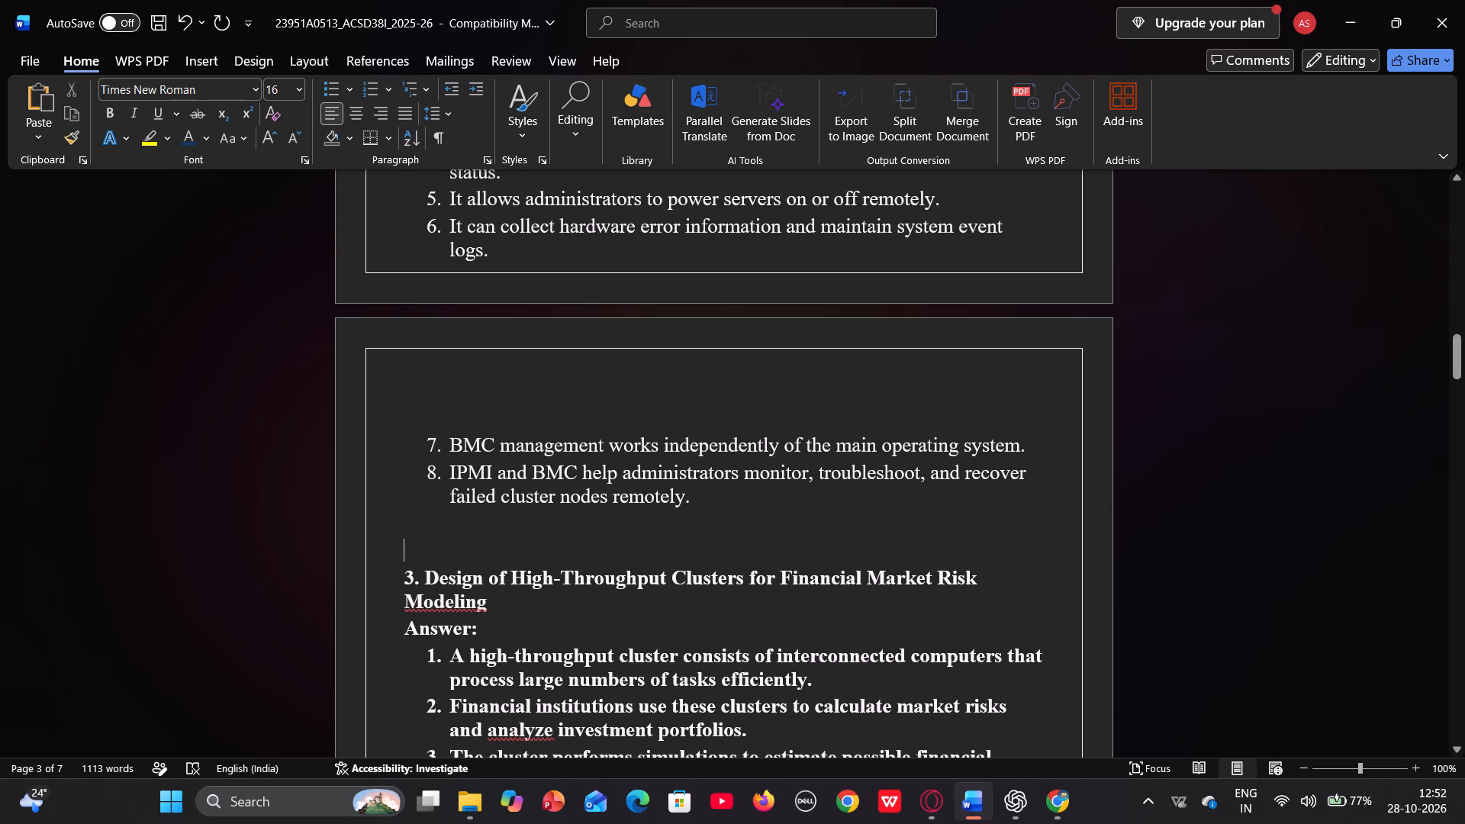
Change the numbering of the third topic heading, on high-throughput clusters for financial market risk modeling, to "3Q)".
scroll(429, 570, "up", 4)
scroll(429, 570, "down", 1)
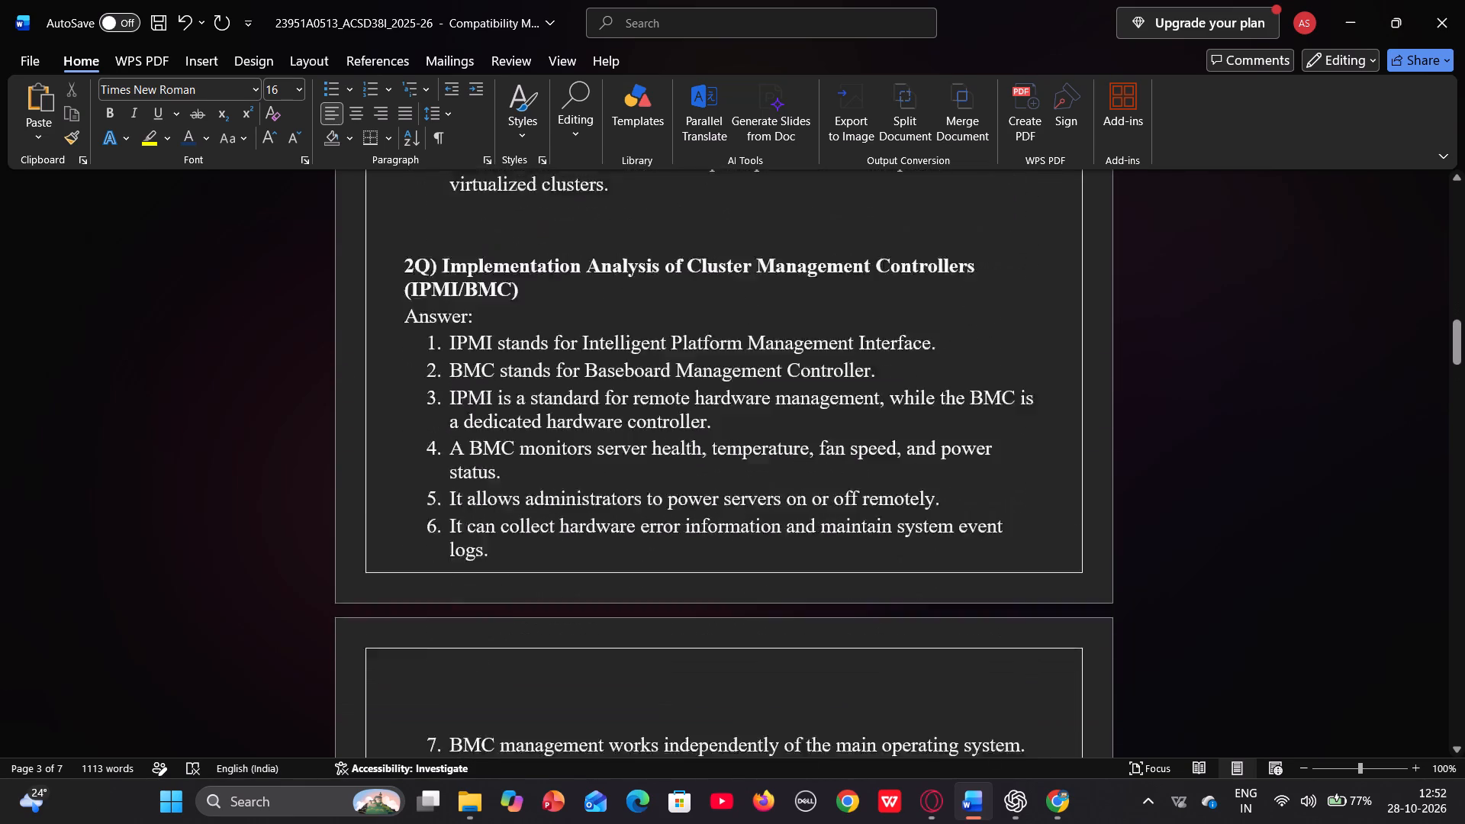
scroll(429, 570, "down", 2)
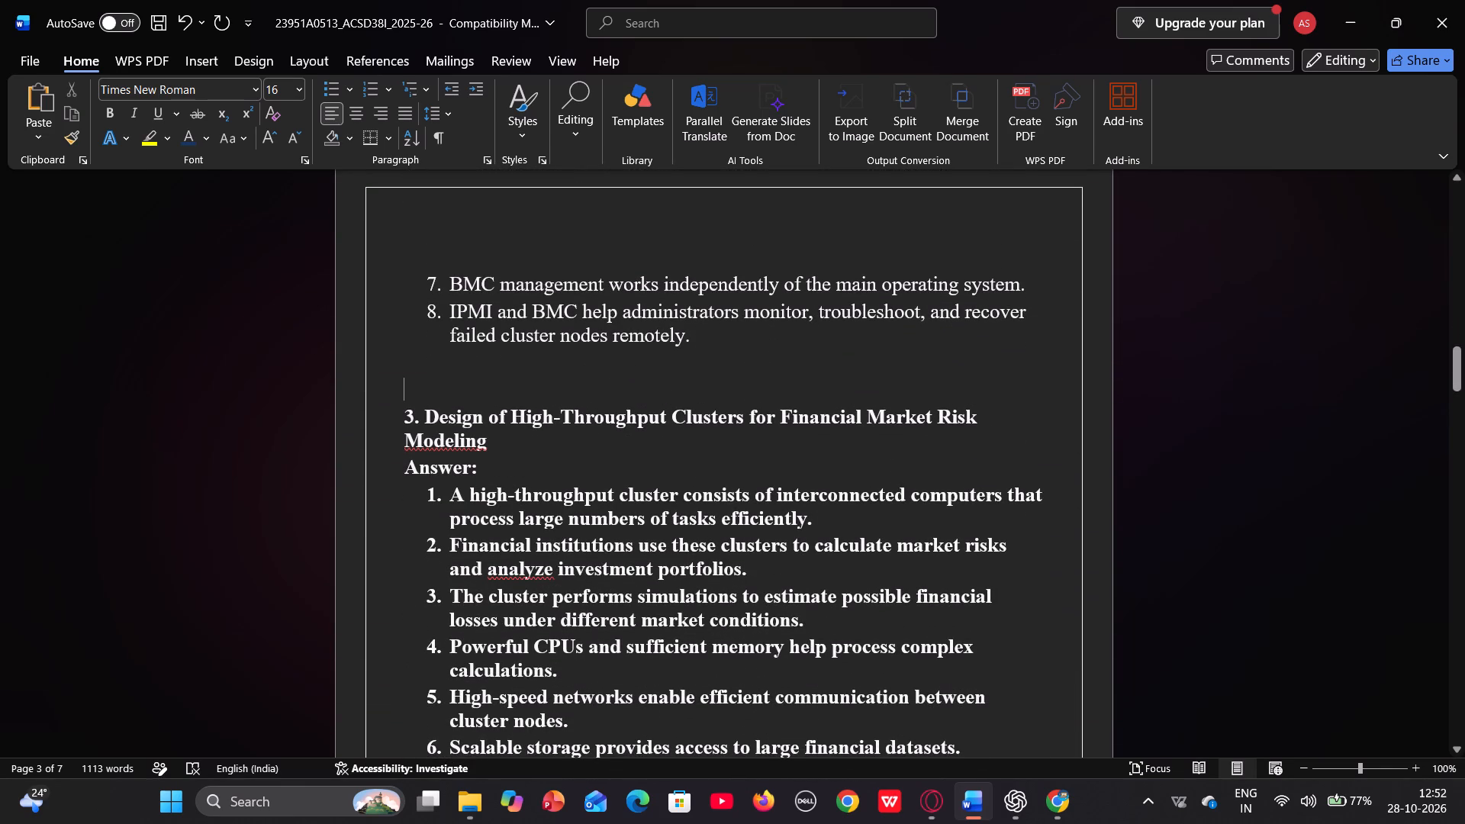
left_click(418, 423)
key("BackSpace")
key("shift+q")
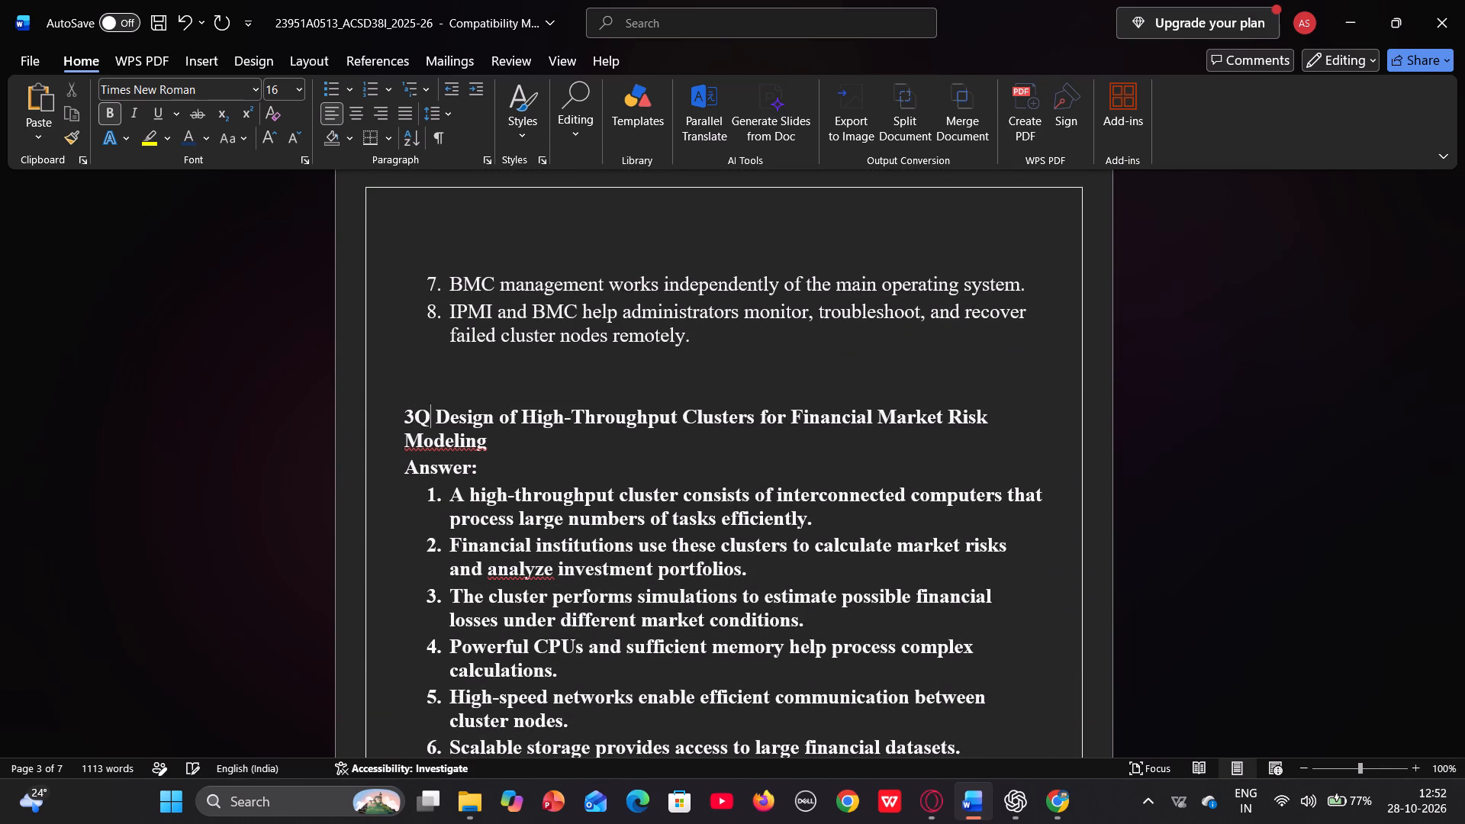
key("shift+parenright")
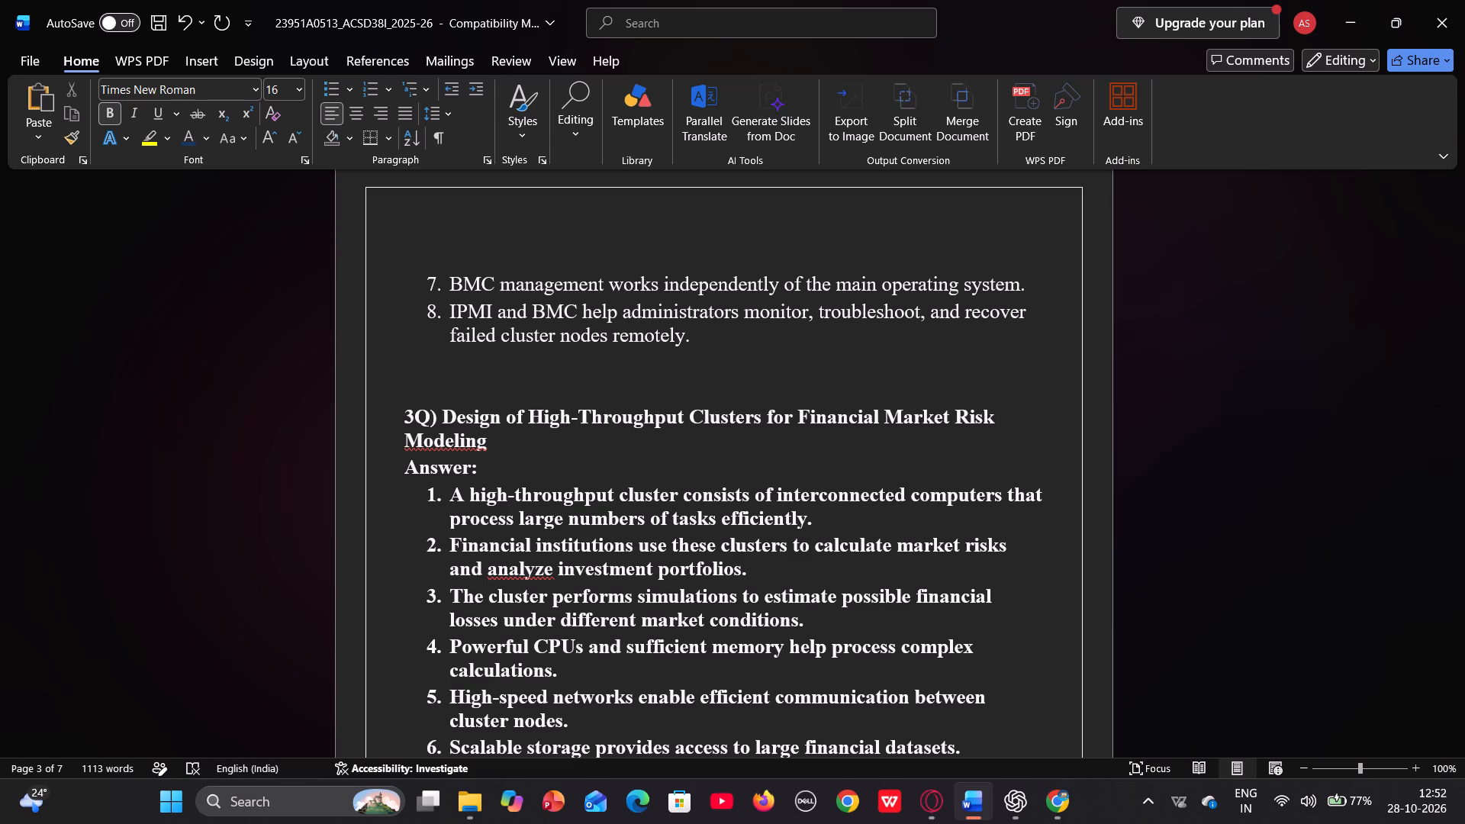
Remove bold from the third topic's "Answer:" label and its eight numbered points, leaving the fourth topic heading out.
left_click_drag(444, 418, 494, 430)
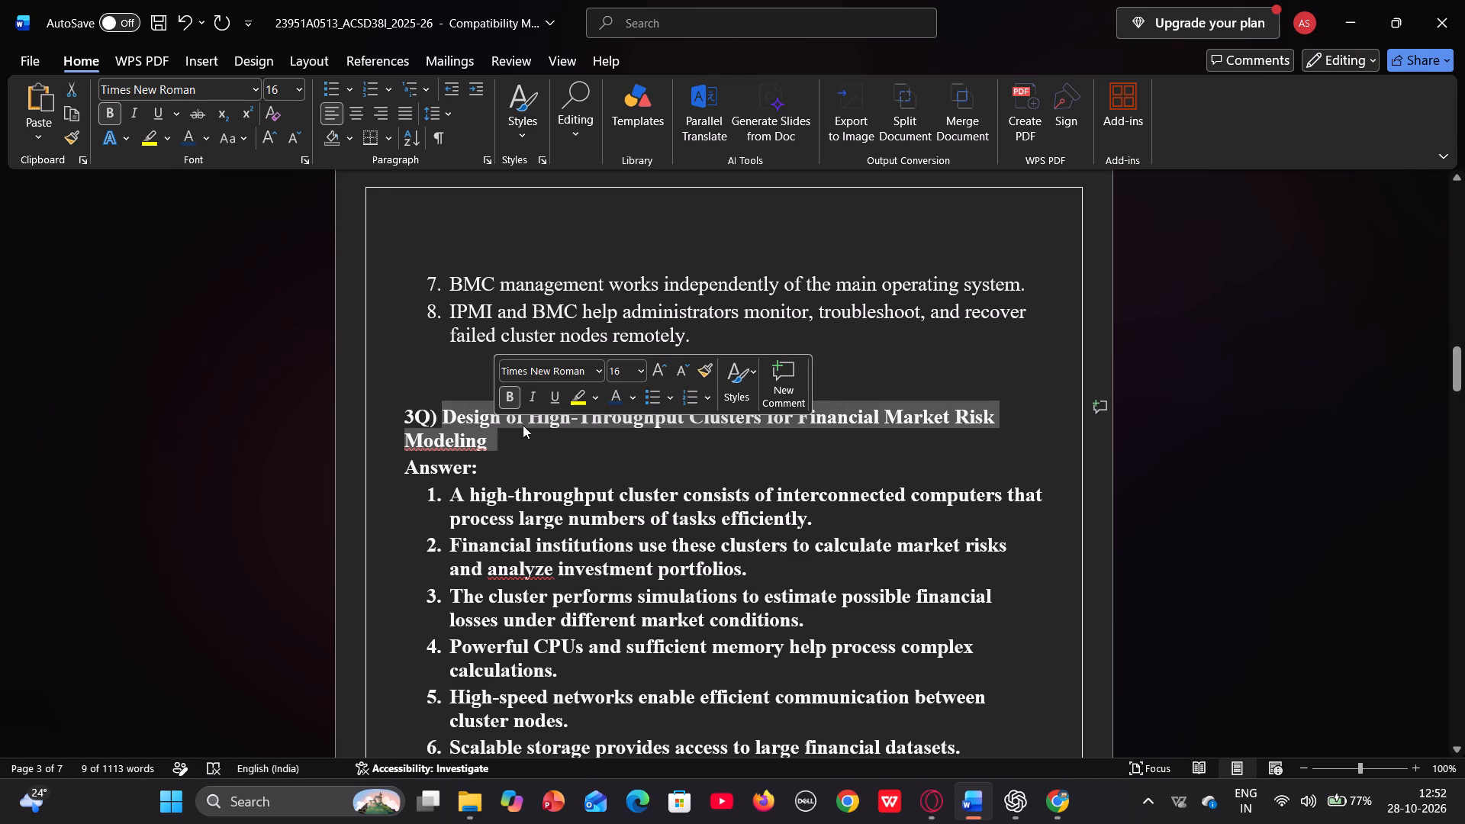
left_click(514, 442)
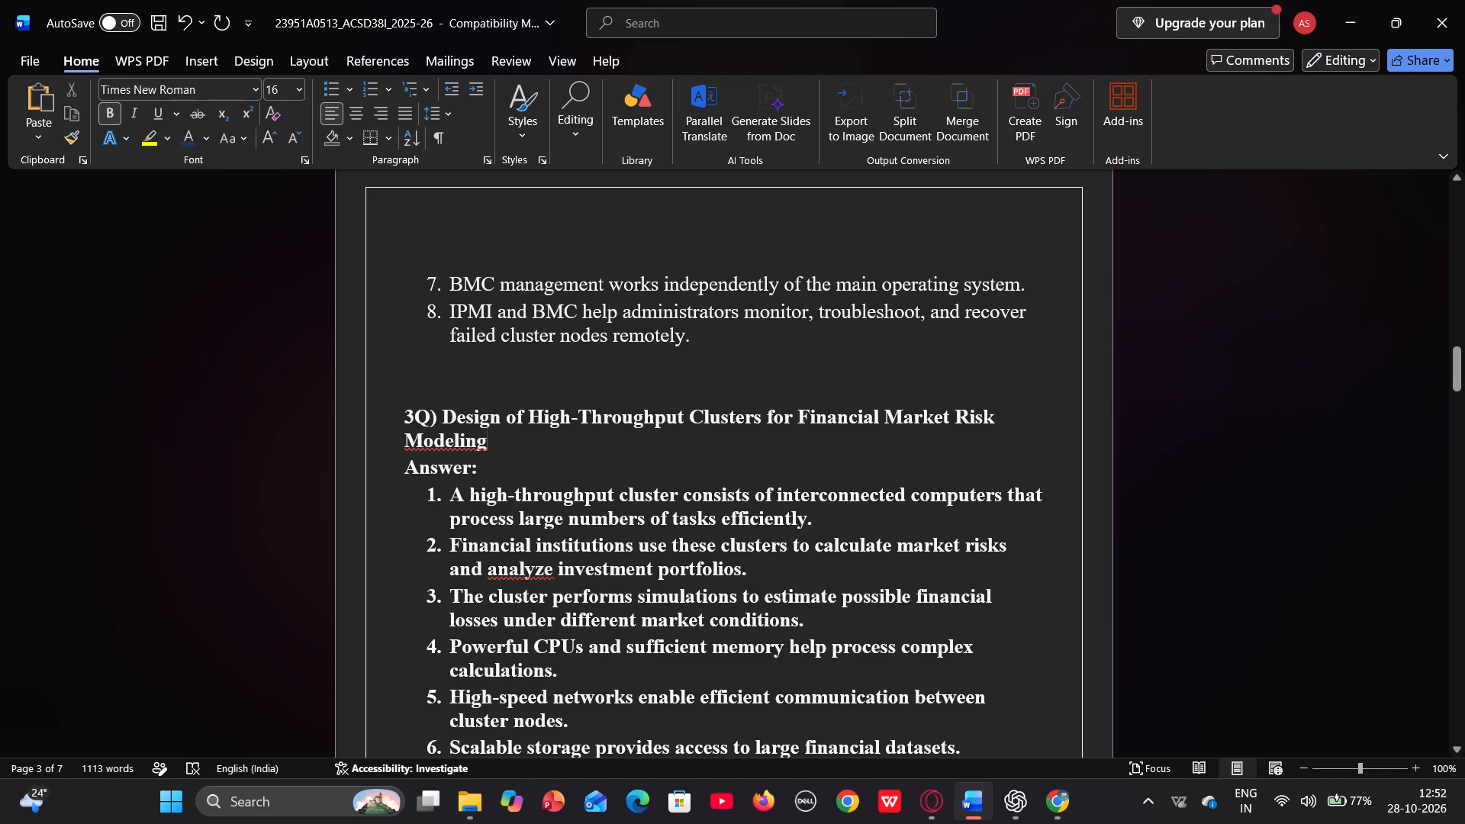
left_click_drag(404, 468, 521, 535)
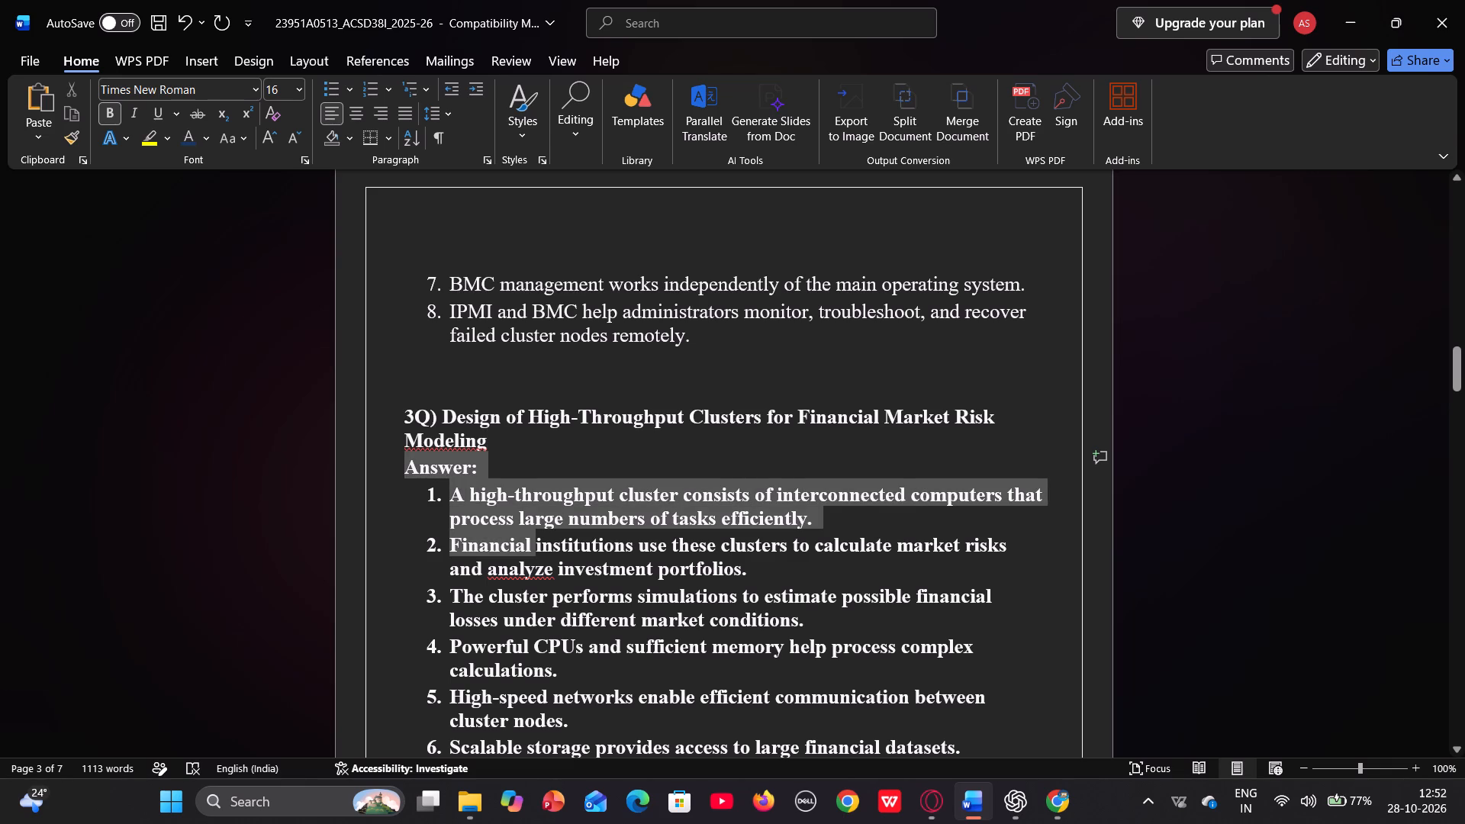
left_click_drag(521, 535, 545, 666)
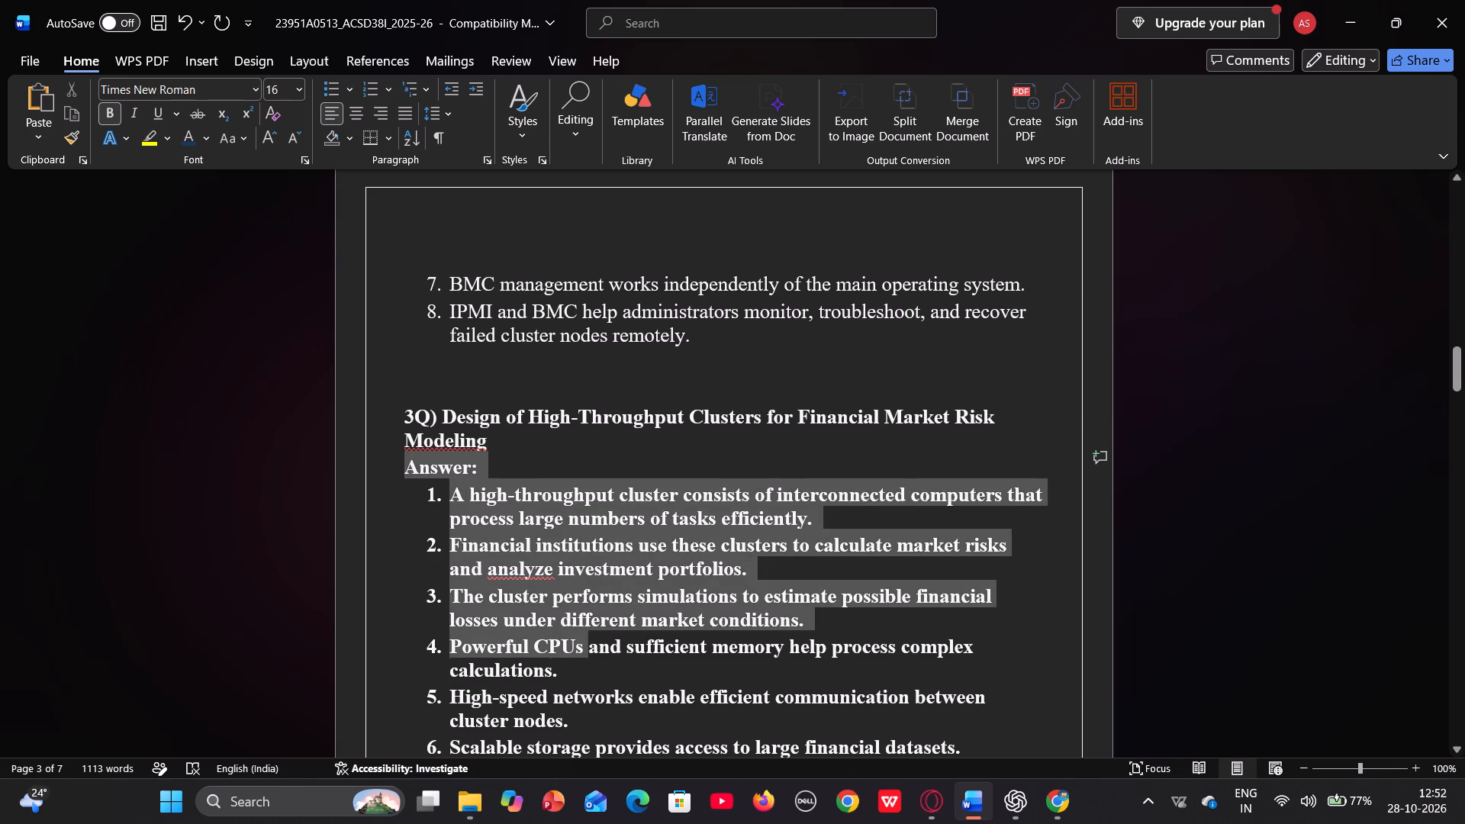
left_click_drag(545, 666, 571, 705)
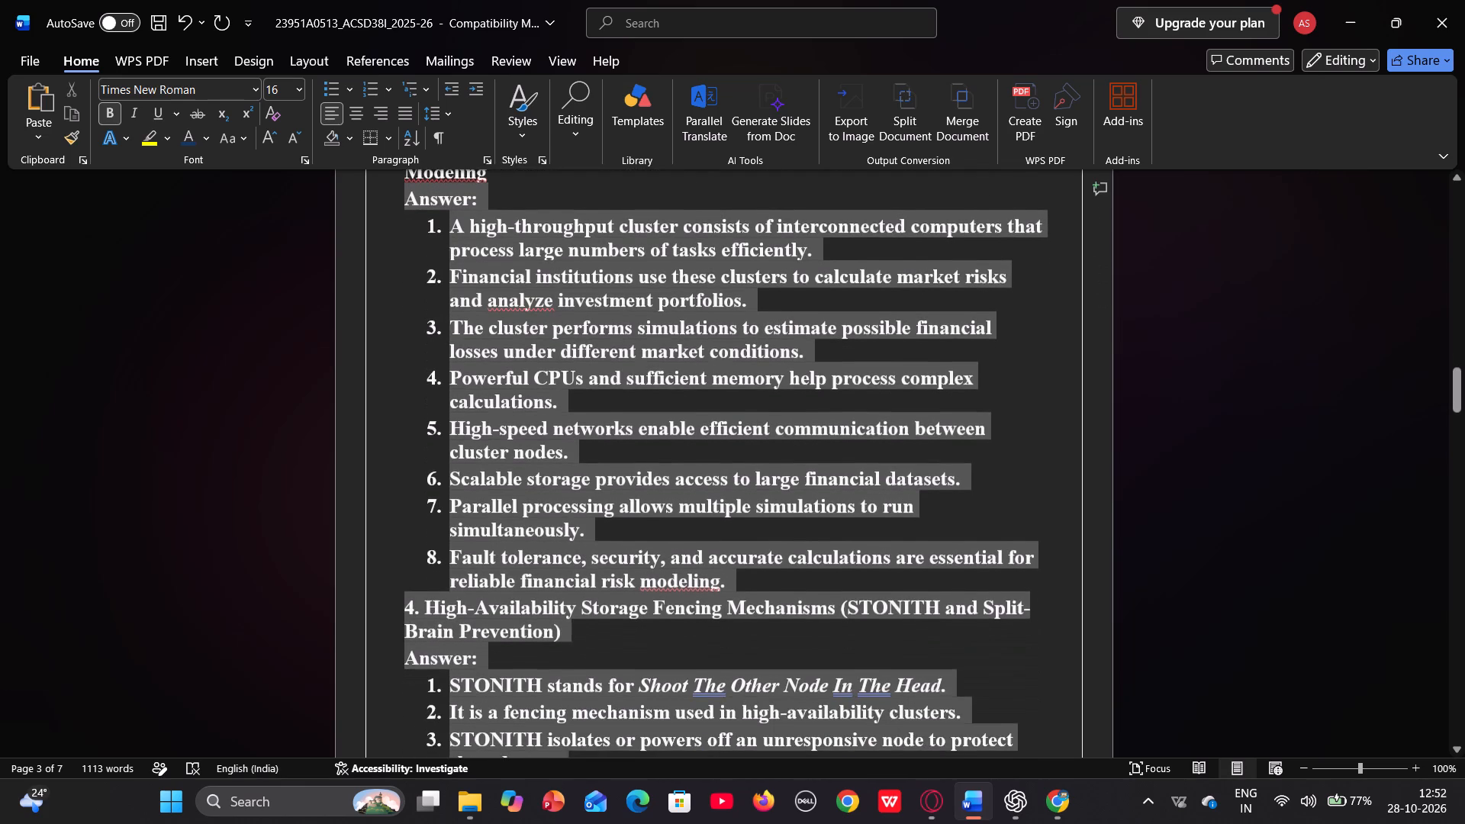
left_click_drag(571, 705, 739, 570)
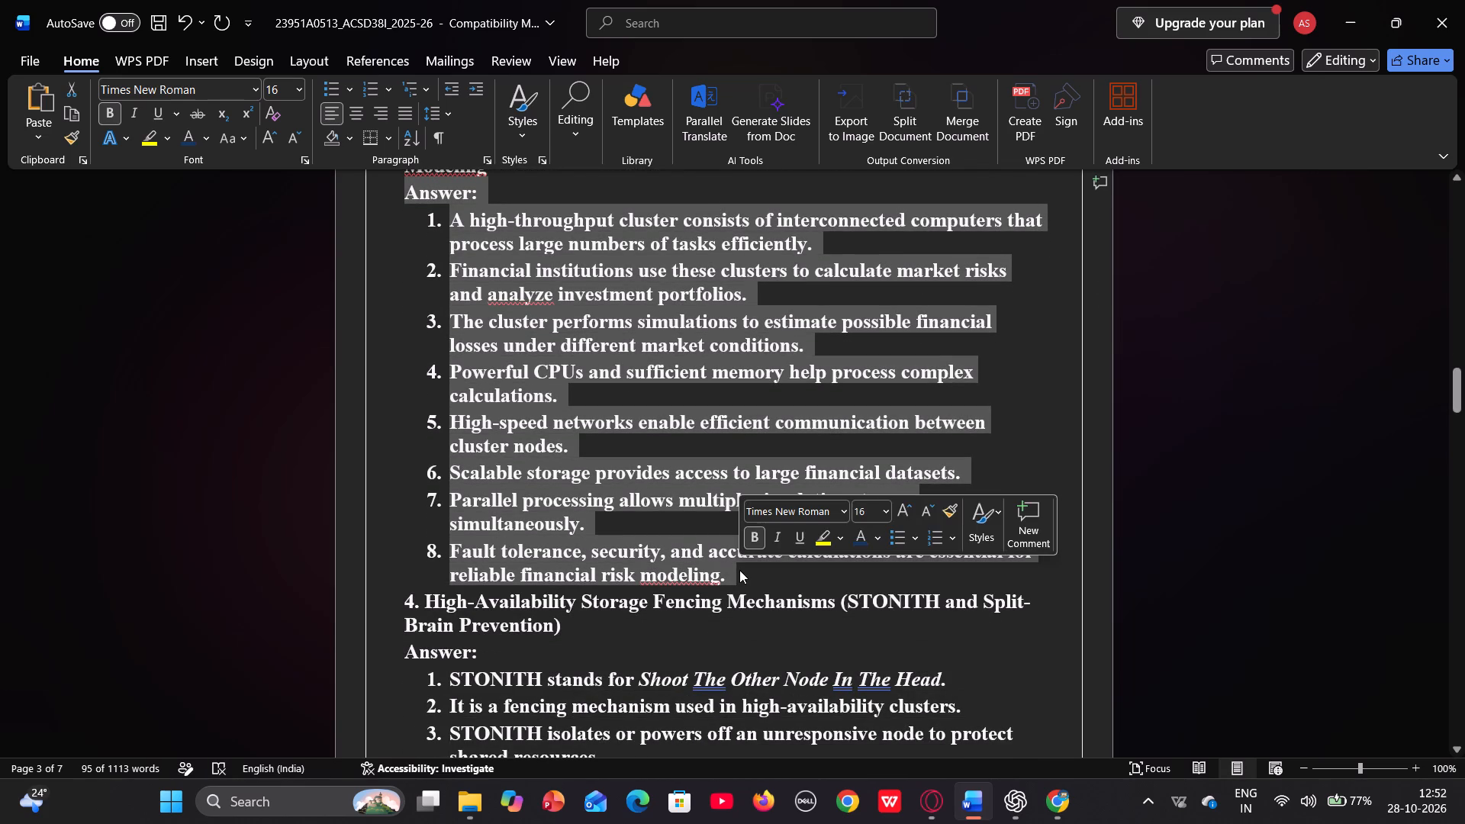
left_click(750, 537)
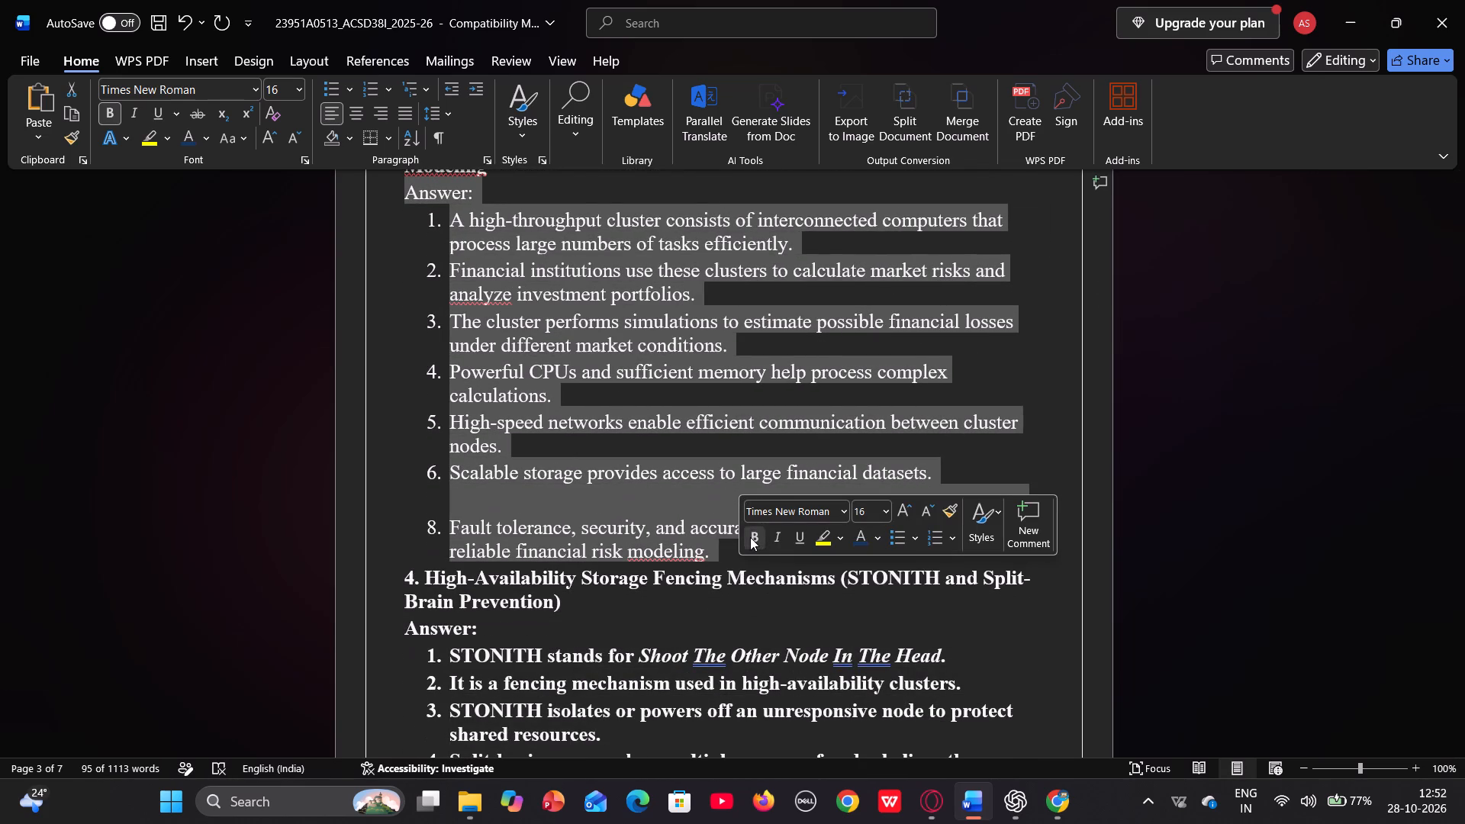
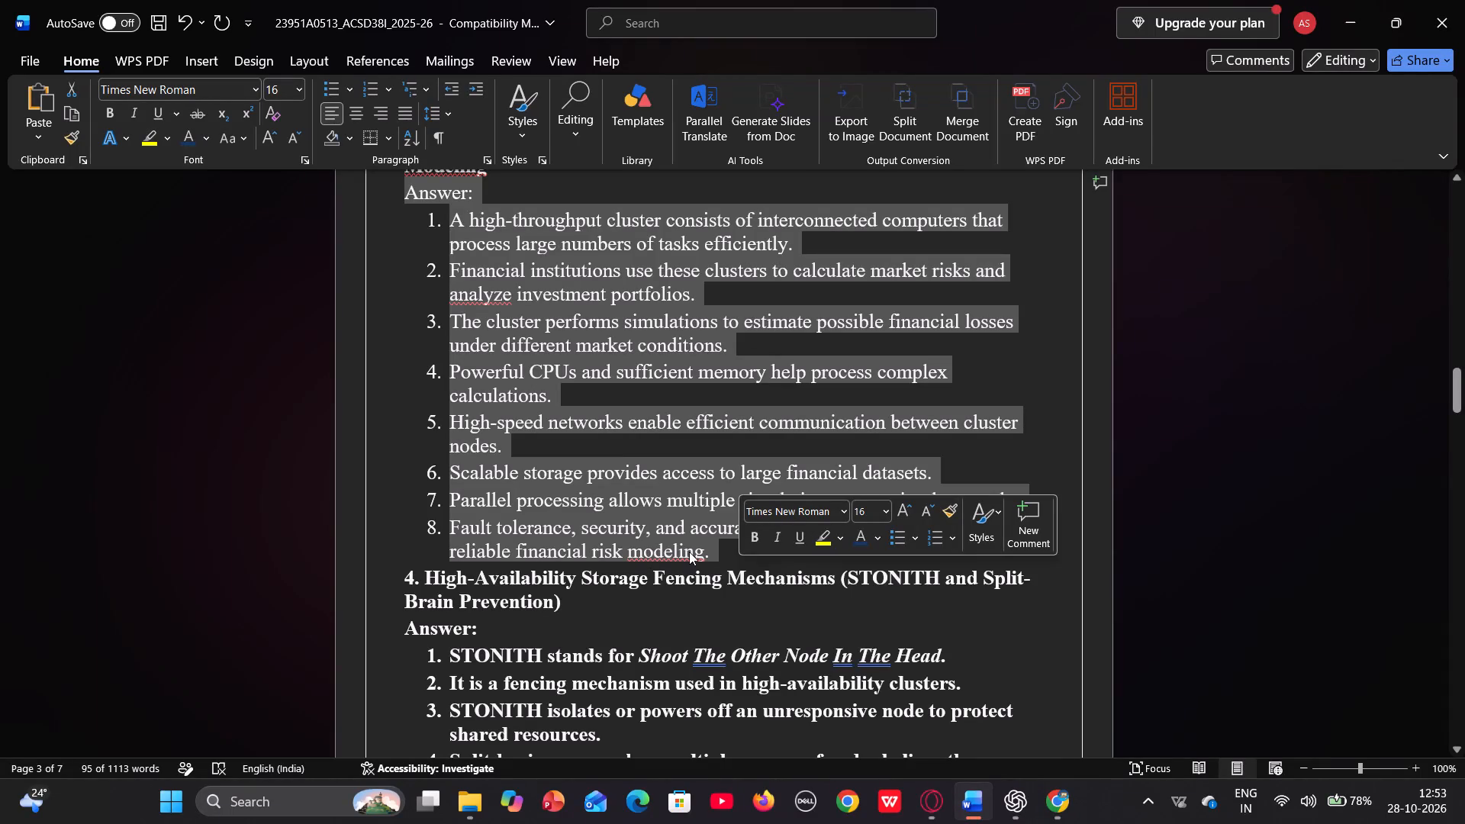
Insert two unnumbered blank lines between the third answer's eighth point and the fourth topic heading.
left_click(721, 560)
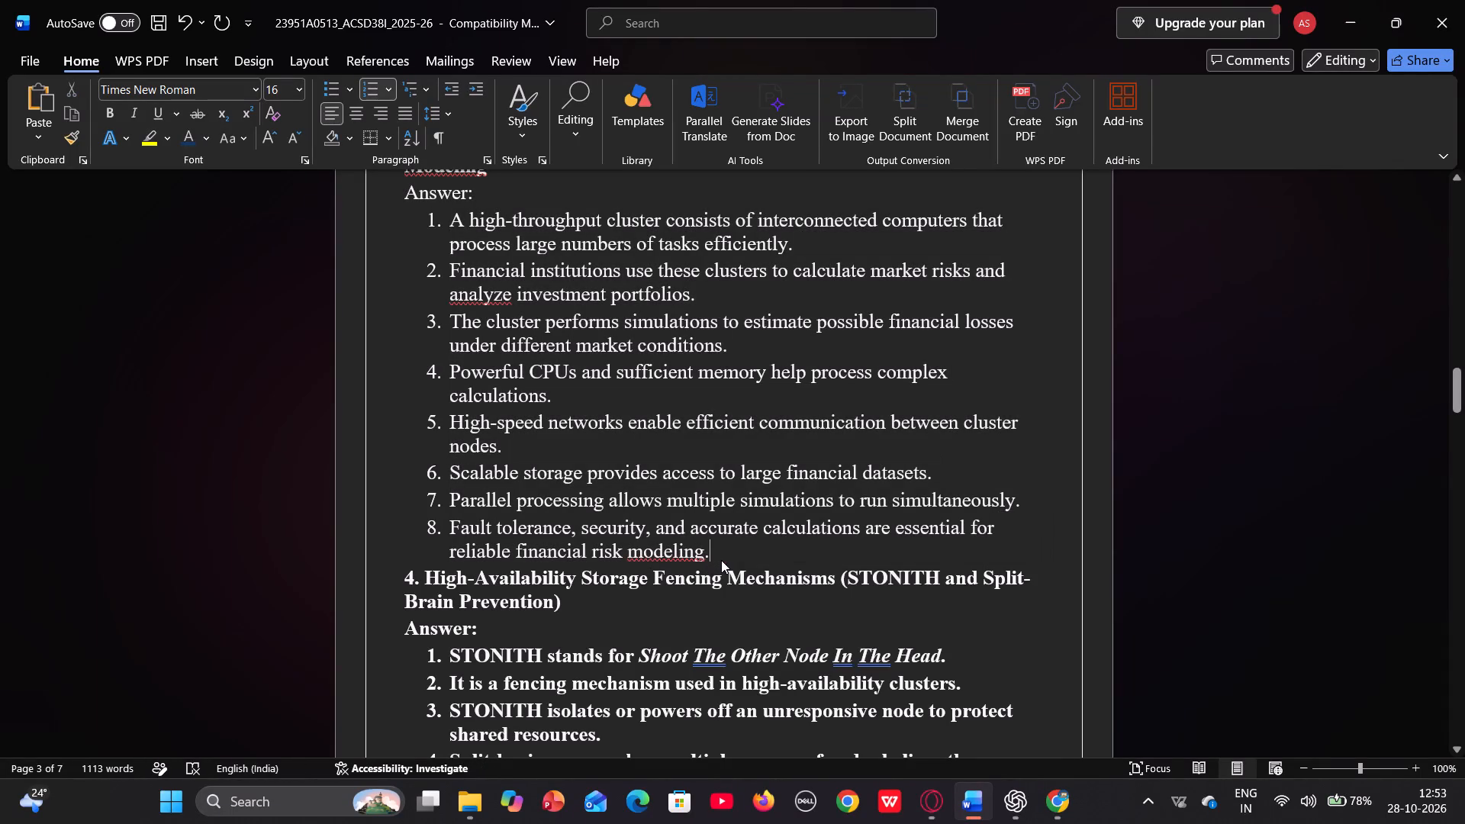
scroll(721, 560, "right", 1)
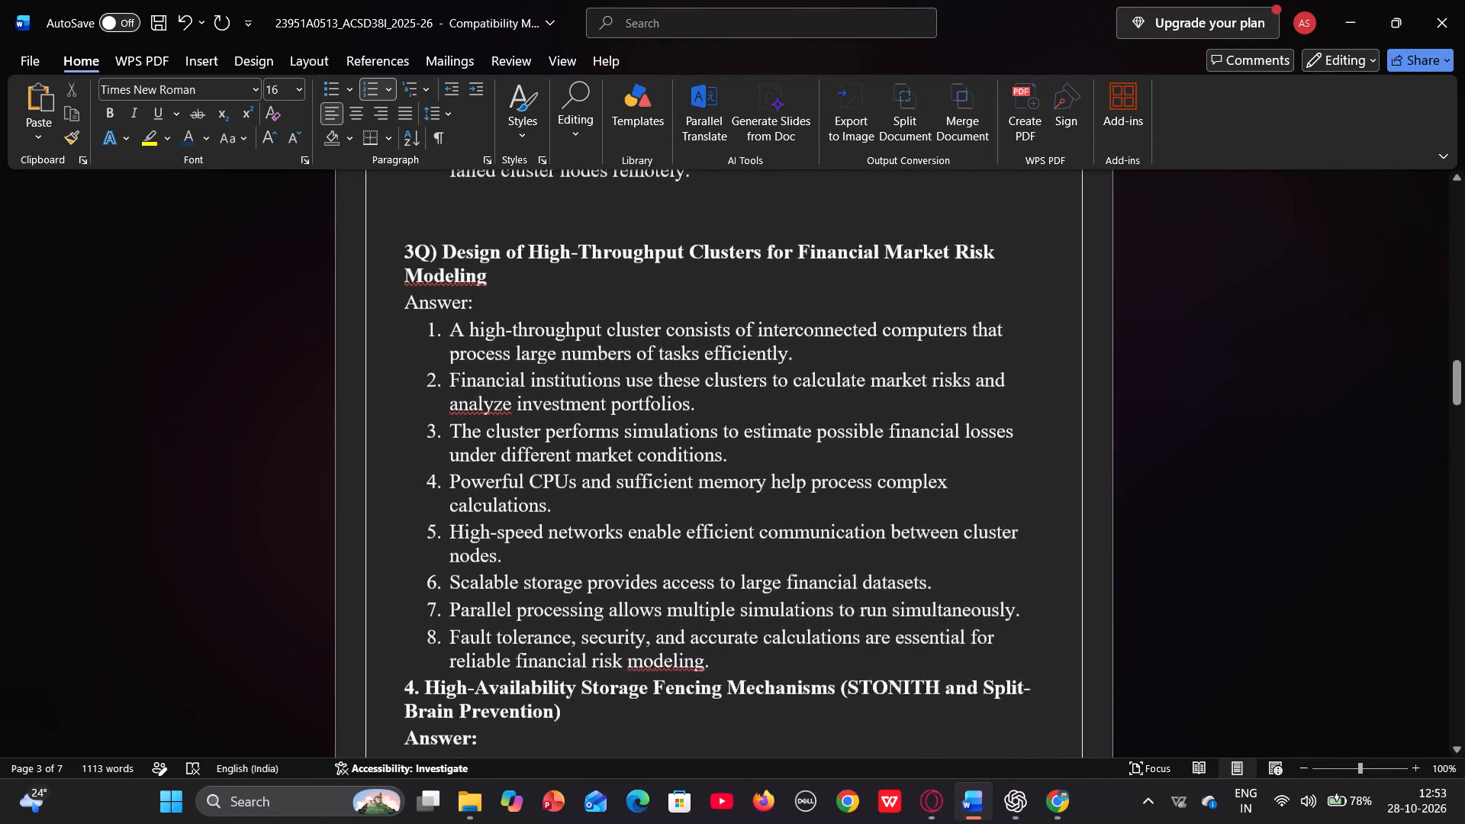
scroll(721, 560, "right", 1)
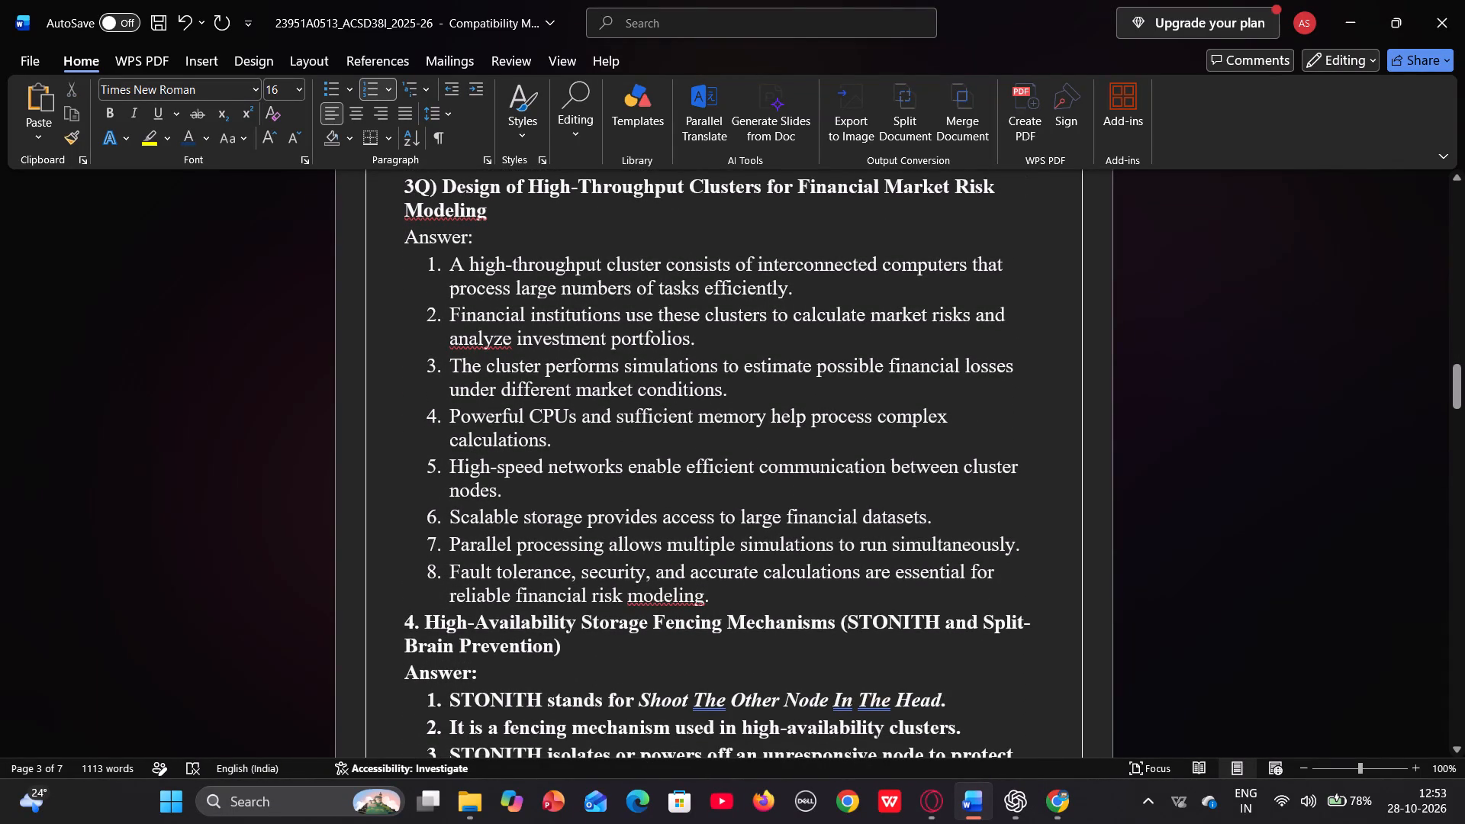
key("Return")
key("Return")
key("Return")
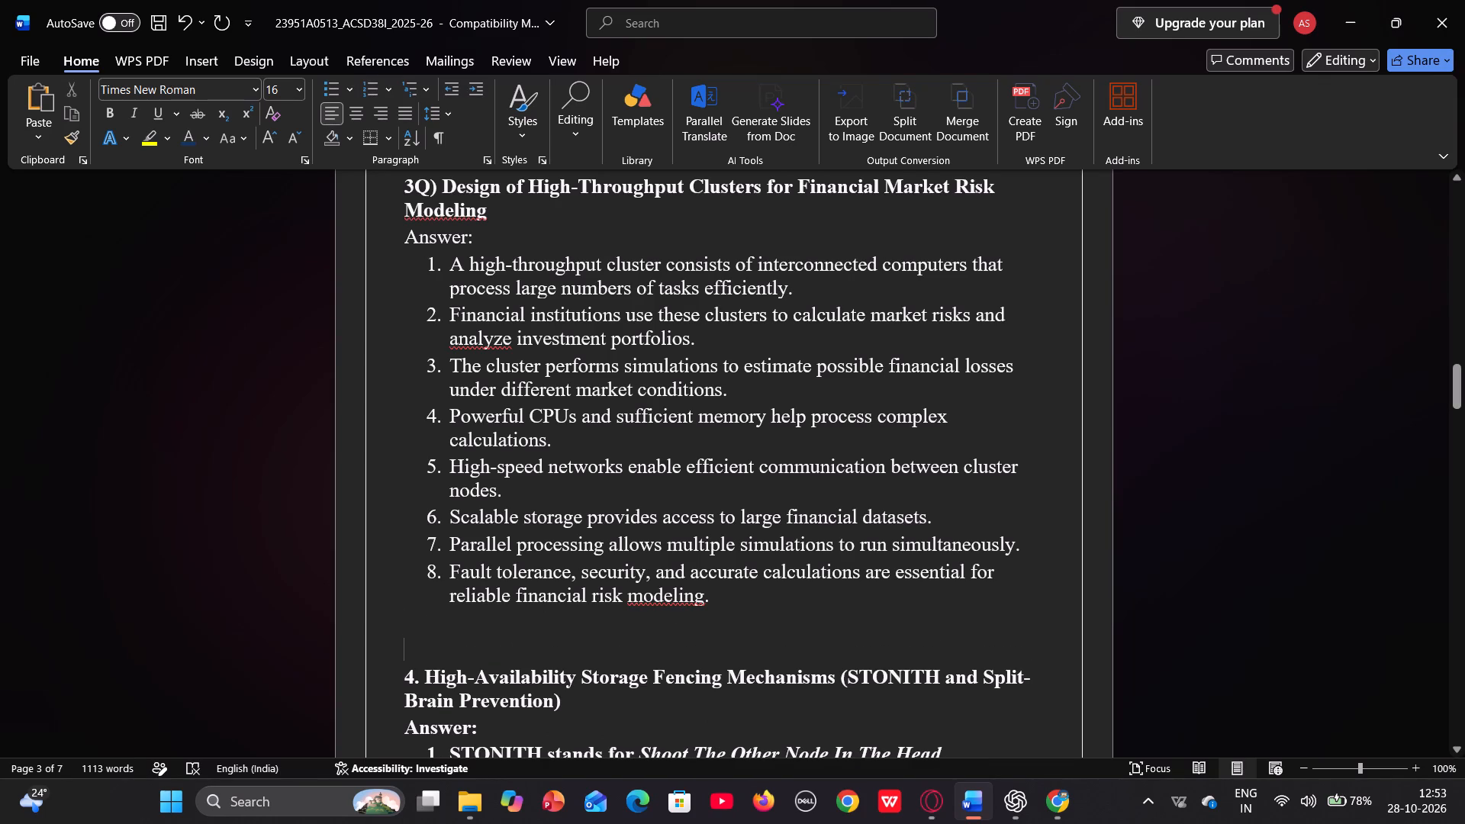
Change the numbering of the fourth topic heading, on high-availability storage fencing mechanisms, to "4Q)".
left_click(420, 681)
key("BackSpace")
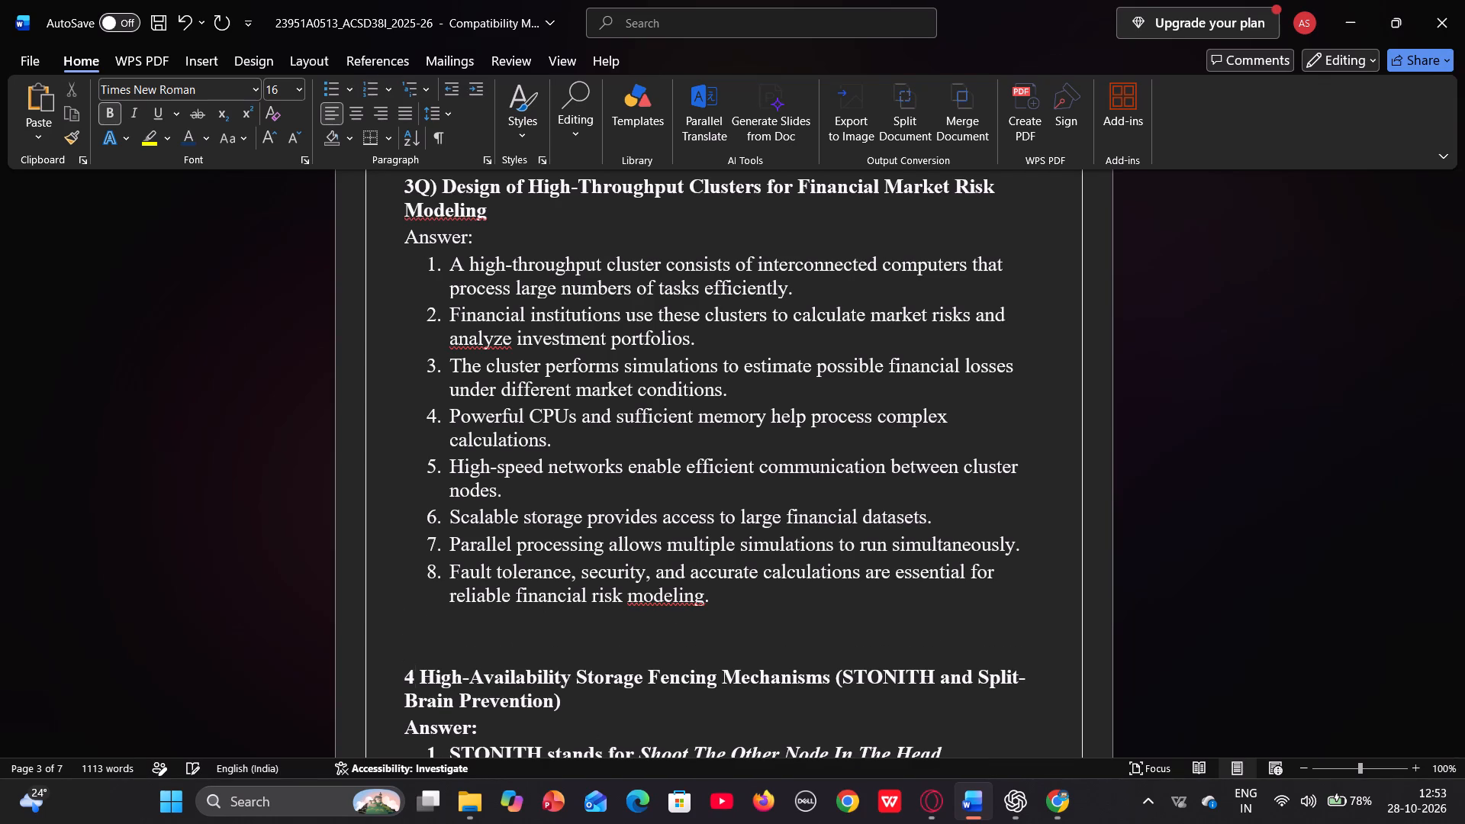
key("shift+q")
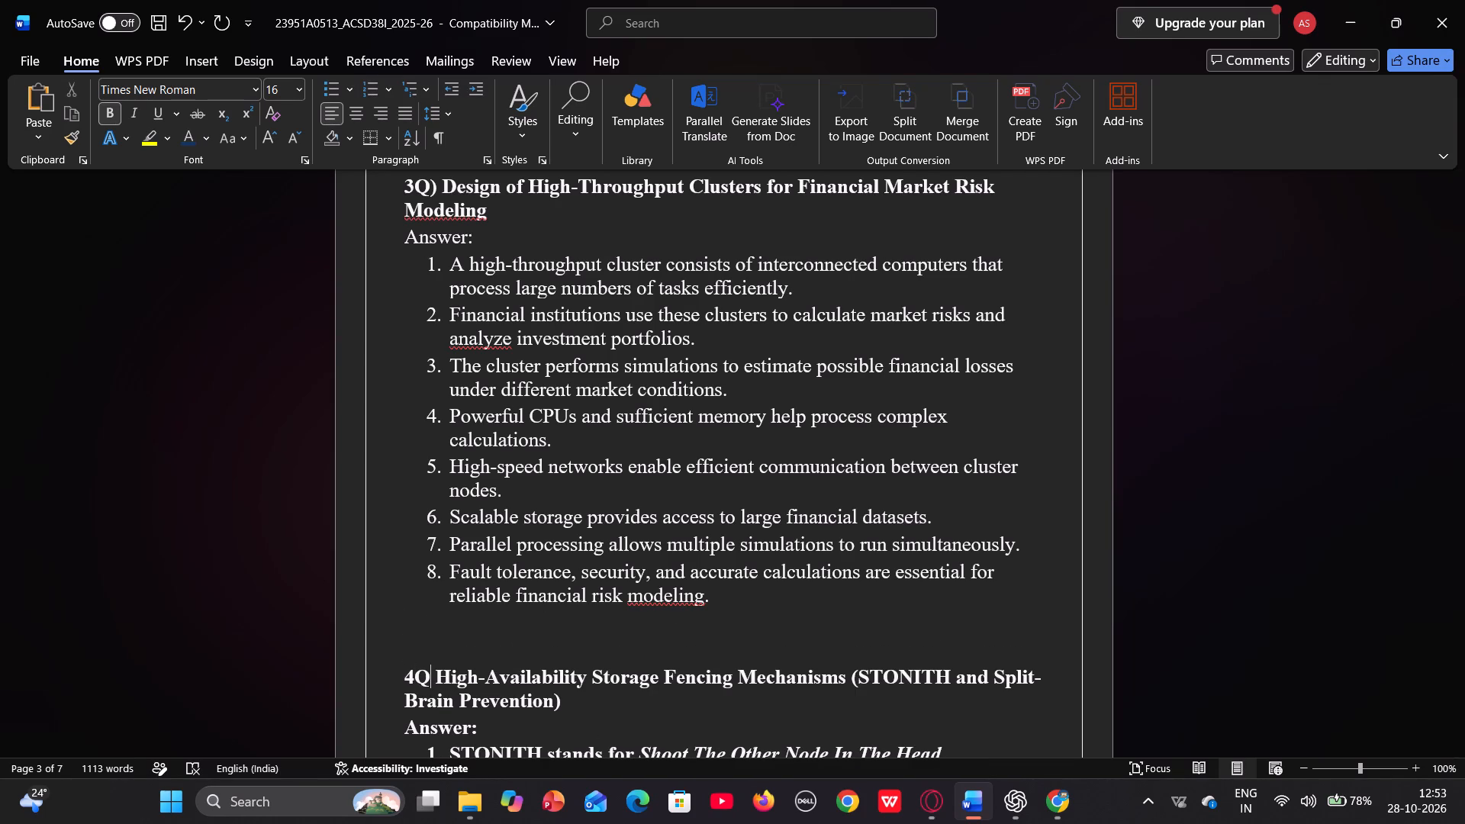
key("shift+parenright")
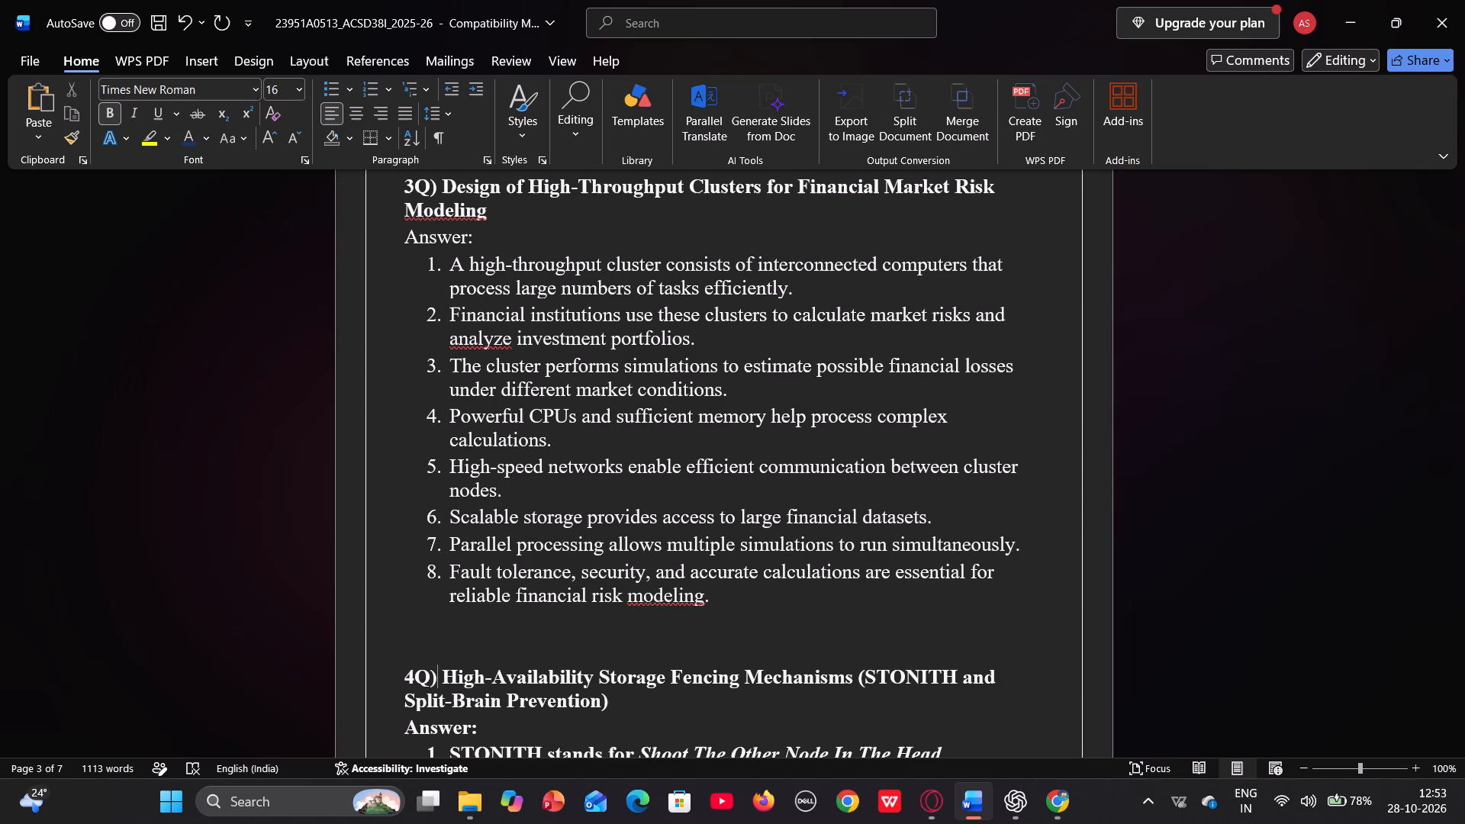
scroll(469, 645, "down", 1)
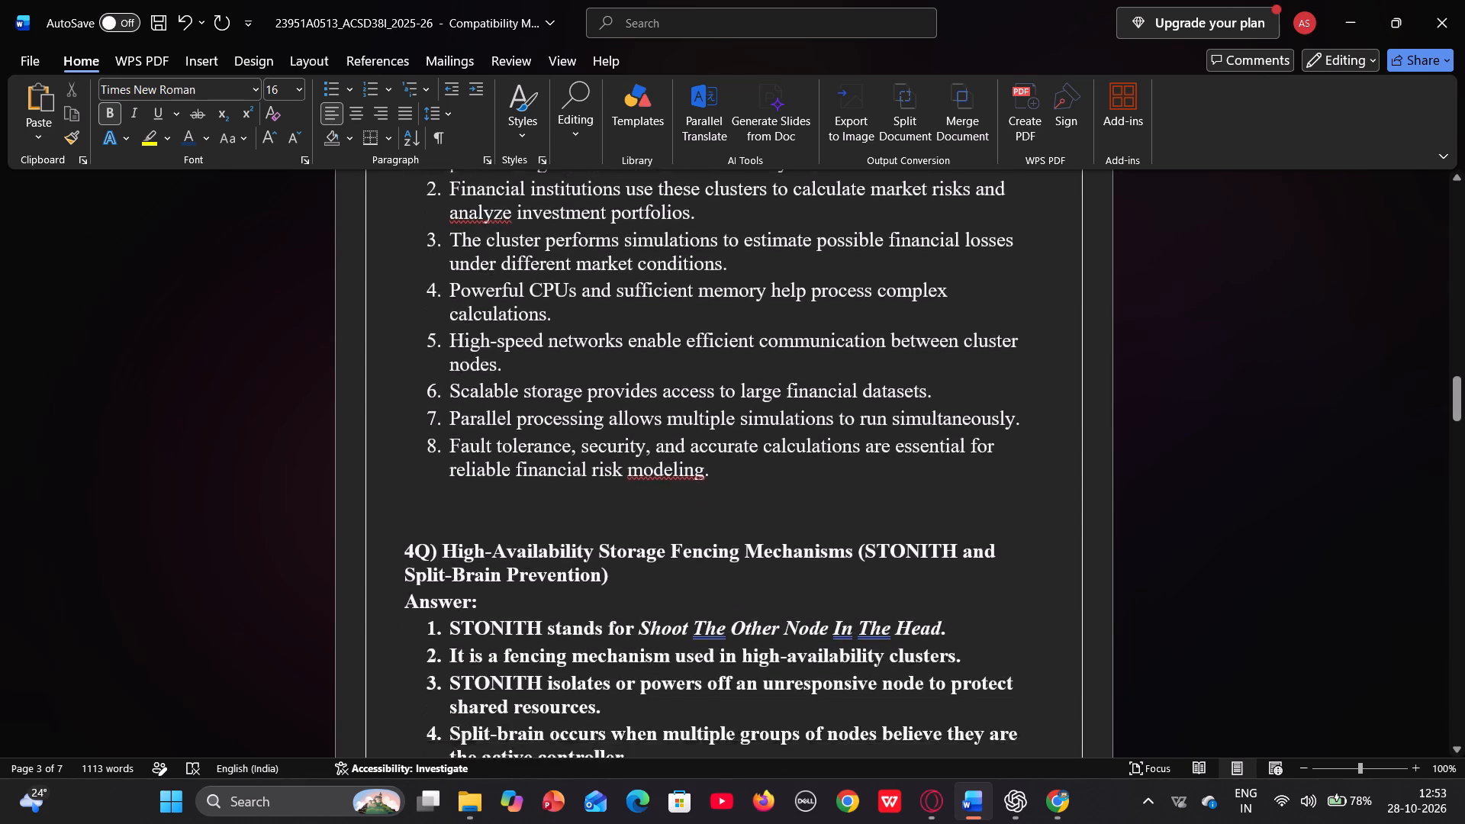
scroll(469, 645, "down", 1)
left_click(445, 478)
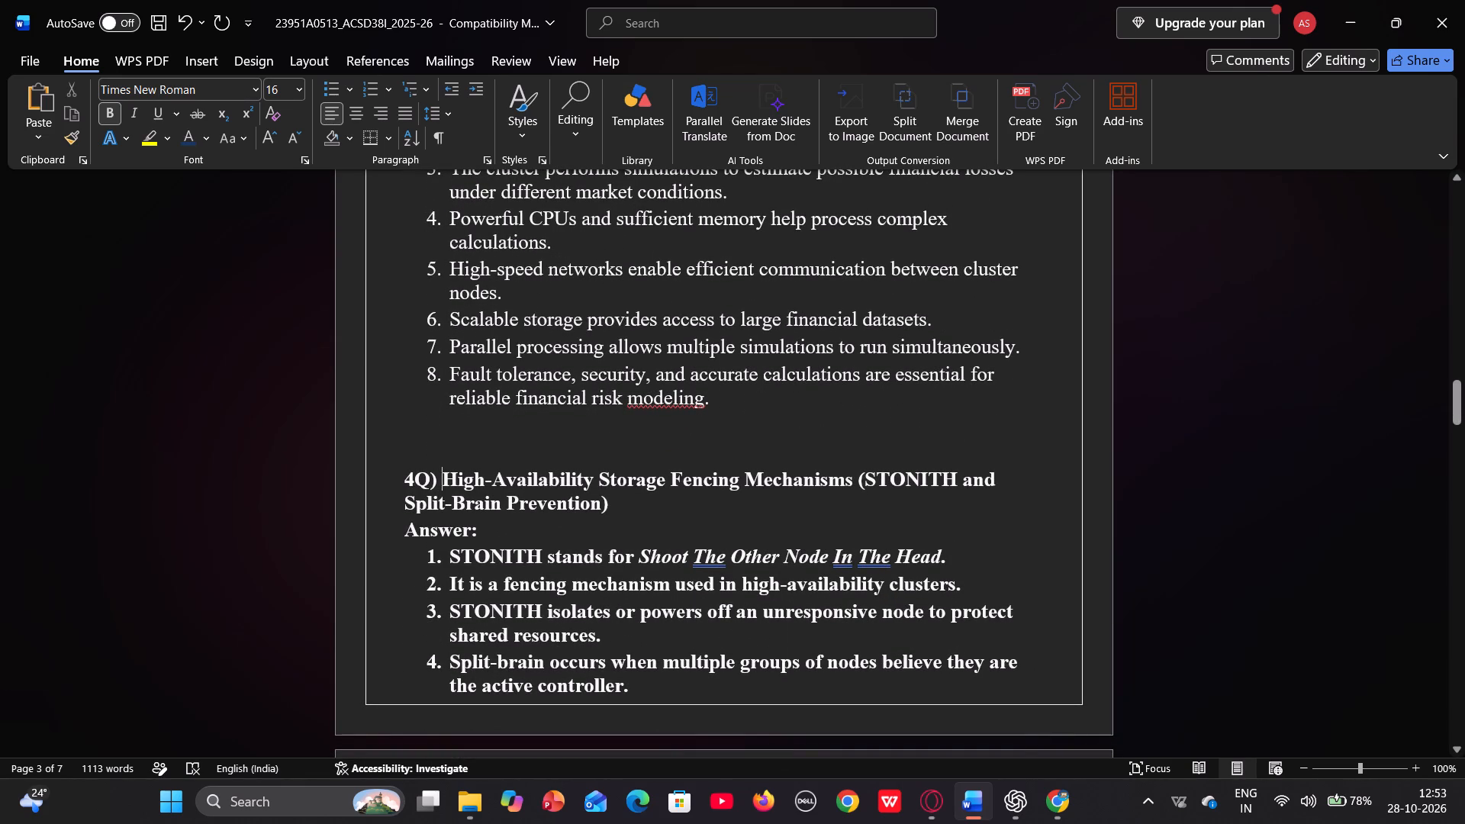
left_click_drag(445, 478, 623, 507)
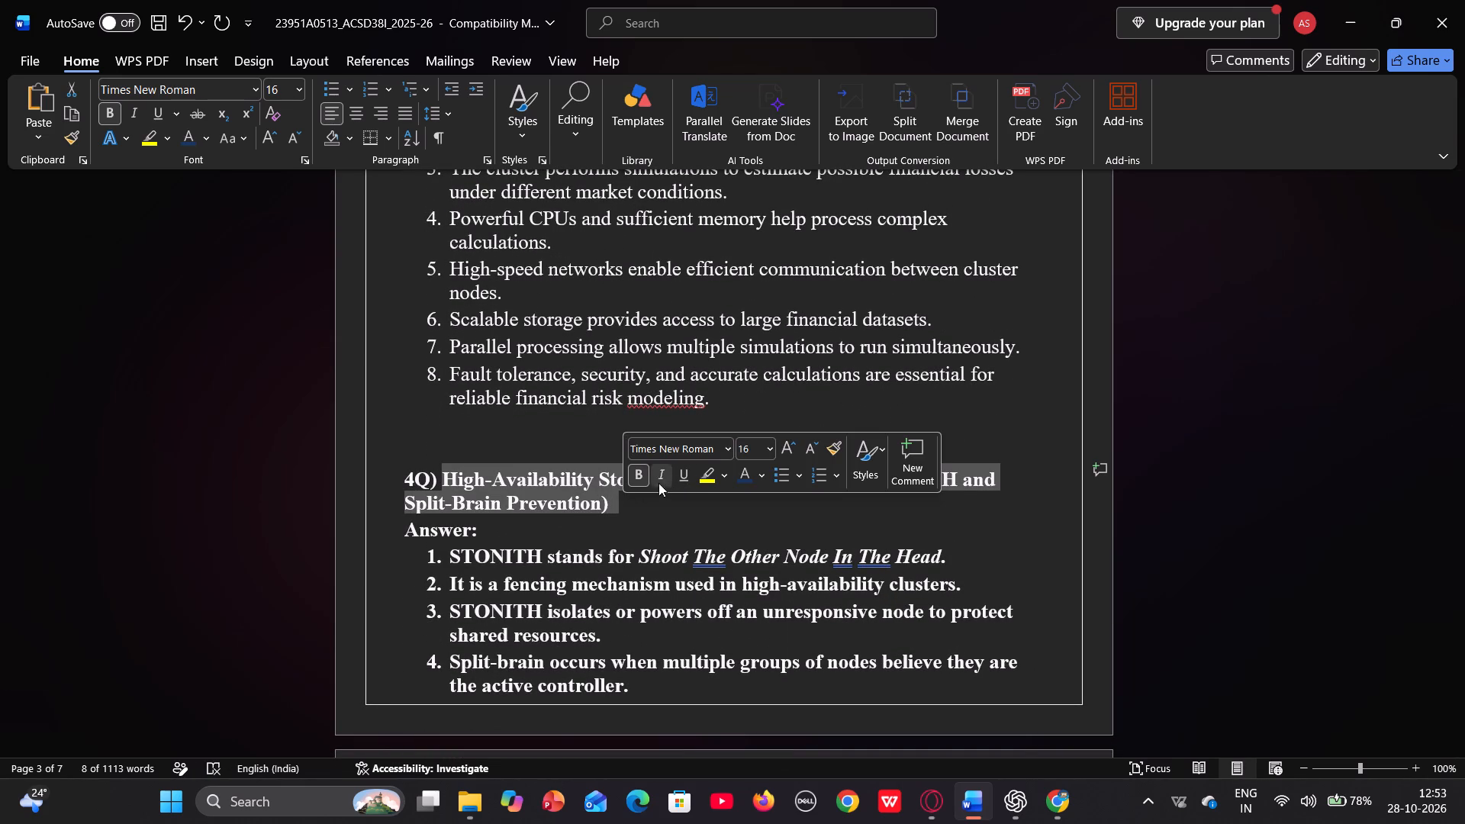
left_click(633, 509)
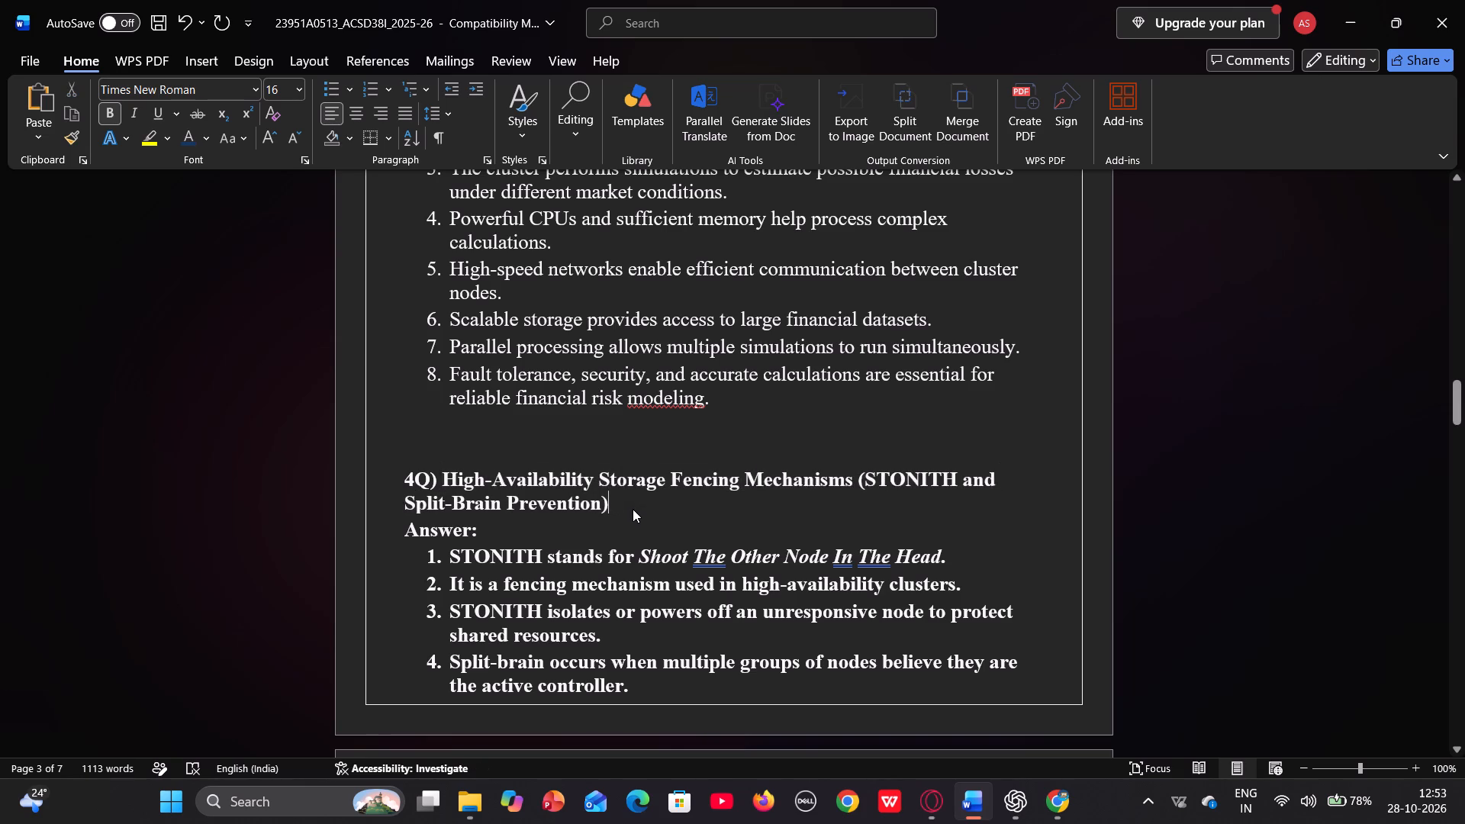
Remove bold from the fourth topic's "Answer:" label and its eight numbered points across the page break, leaving the fifth topic heading out.
scroll(633, 509, "down", 1)
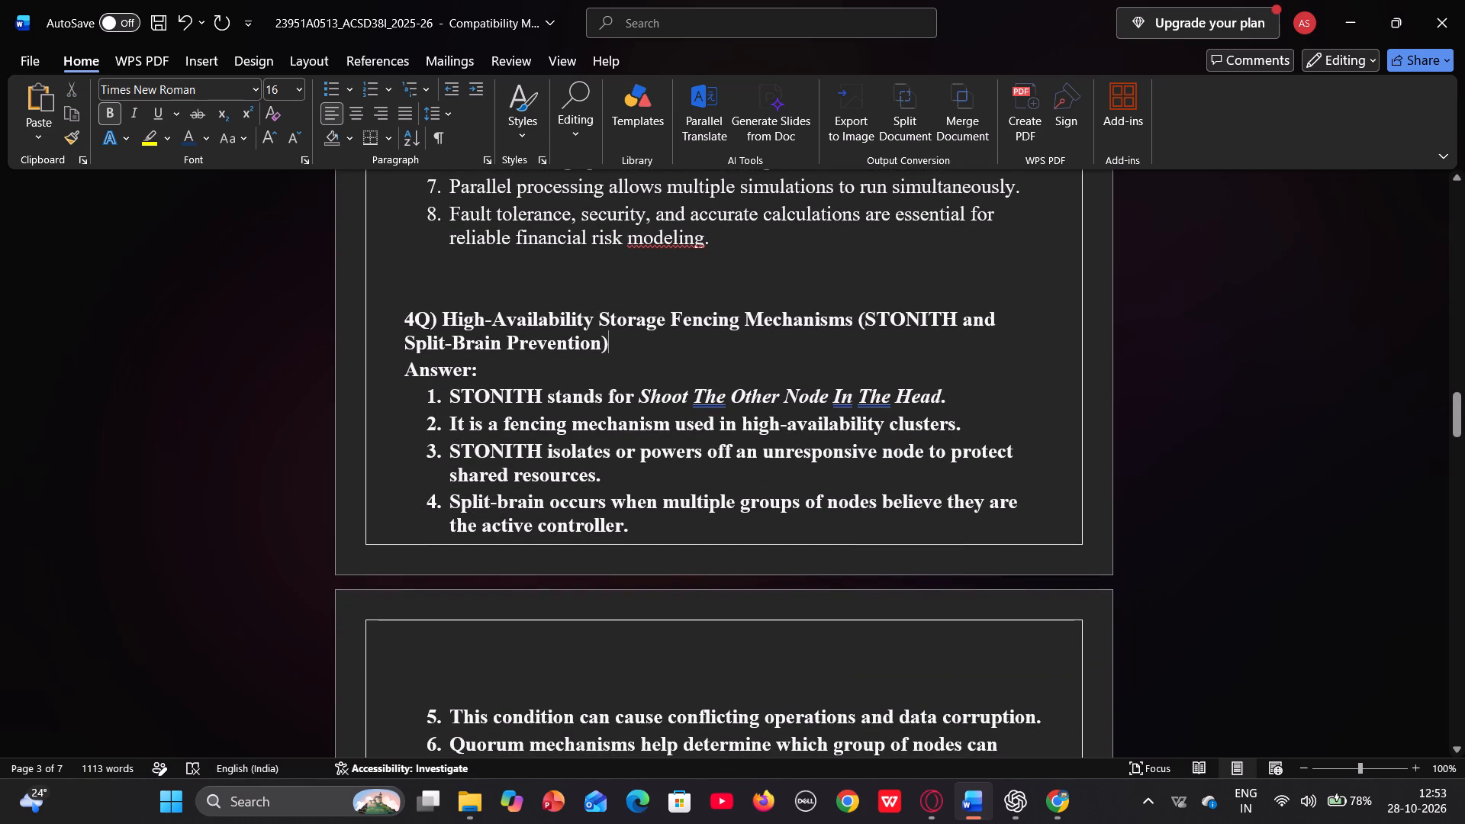
left_click_drag(404, 372, 462, 403)
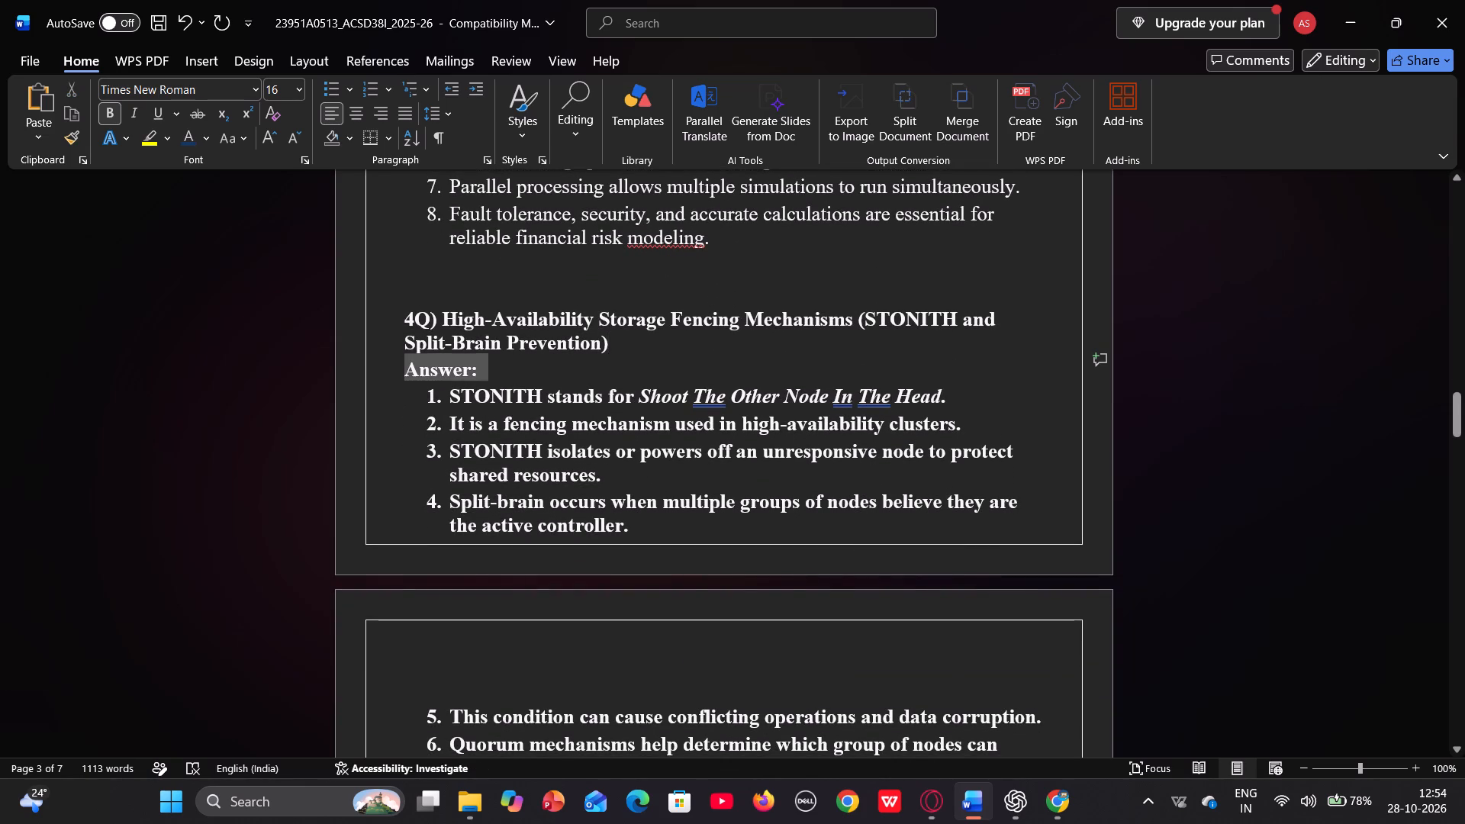
left_click_drag(462, 403, 706, 719)
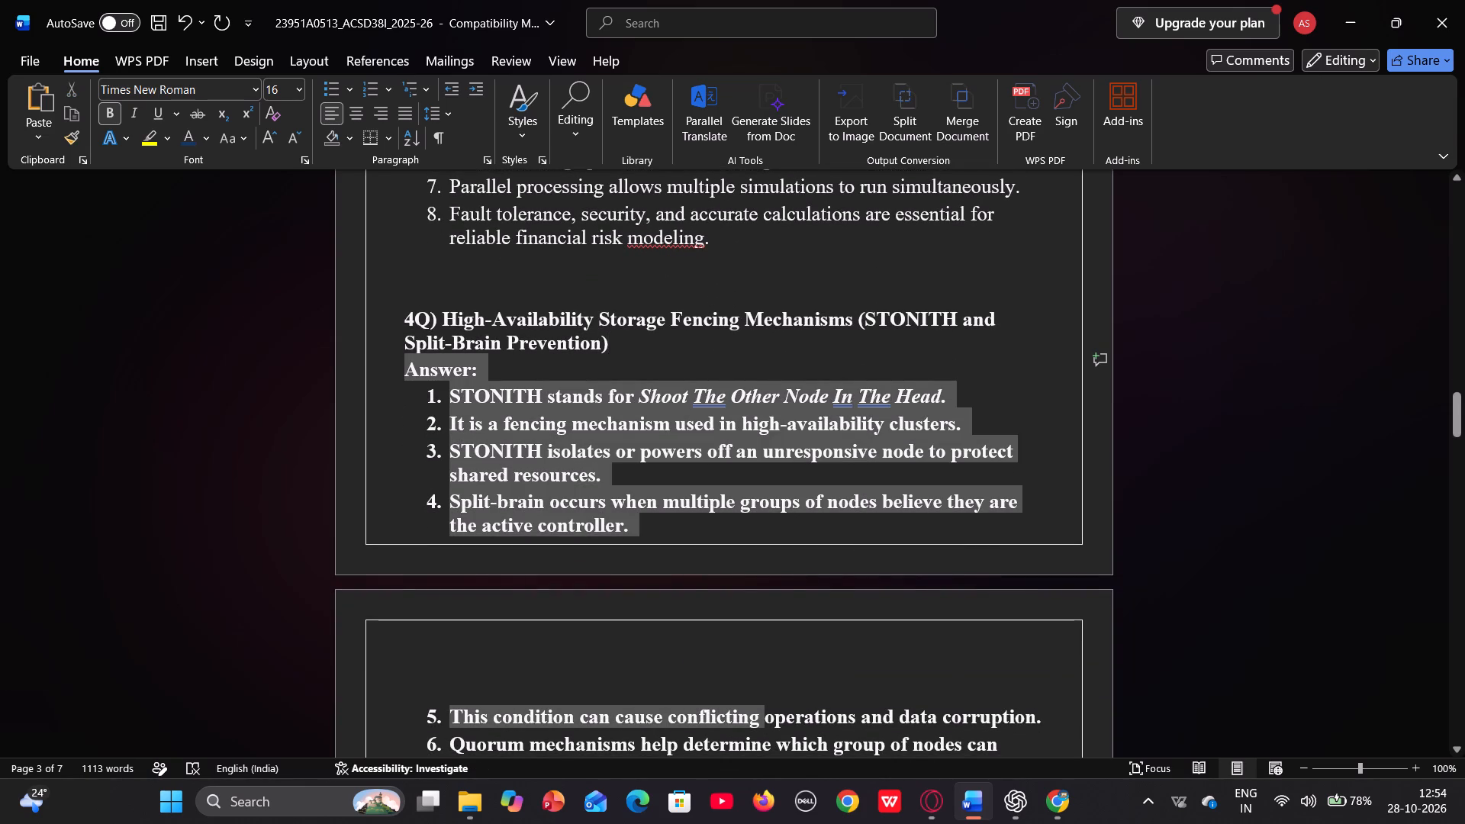
left_click_drag(706, 719, 794, 754)
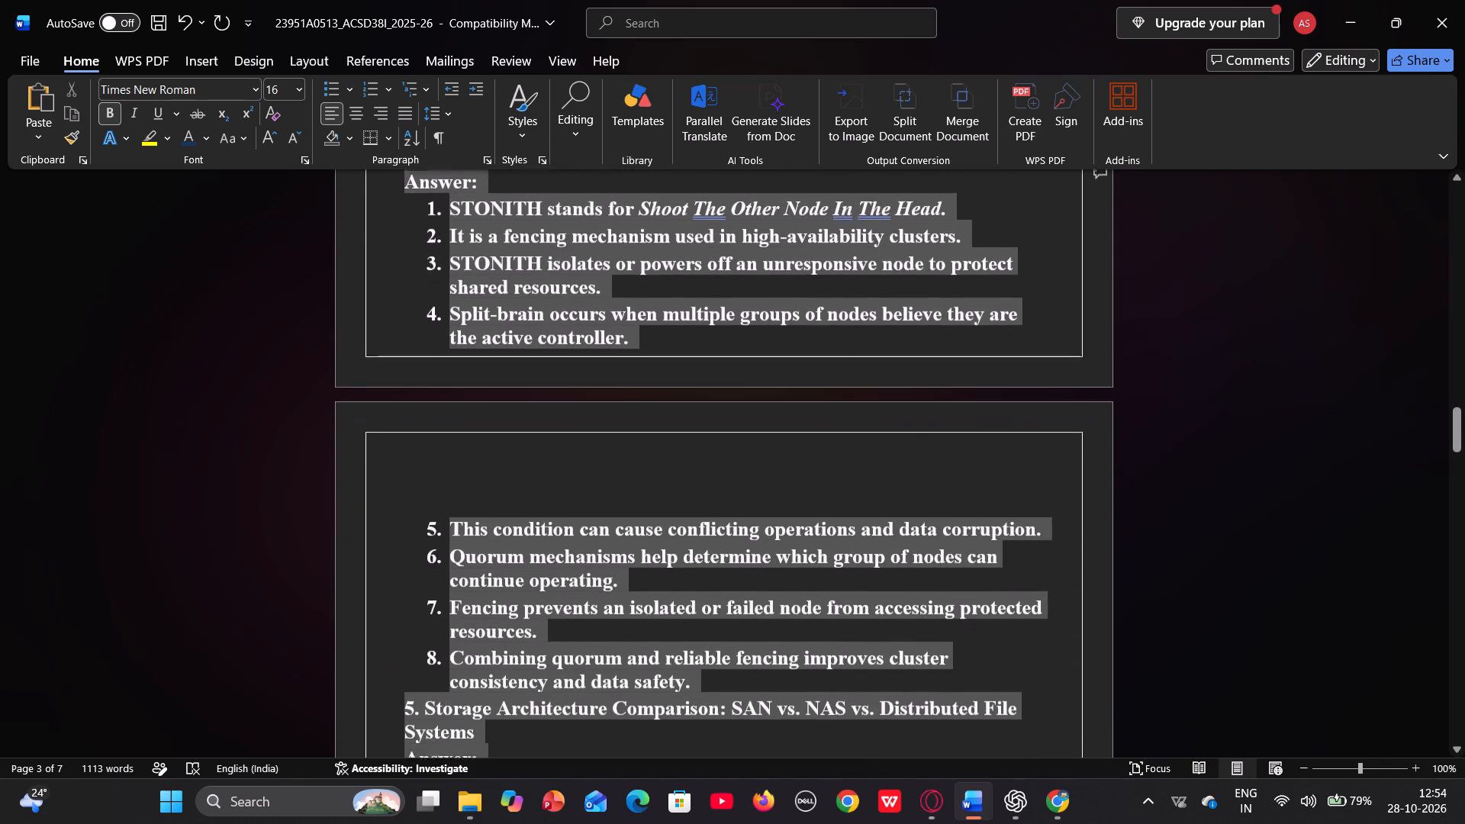
left_click_drag(794, 754, 708, 574)
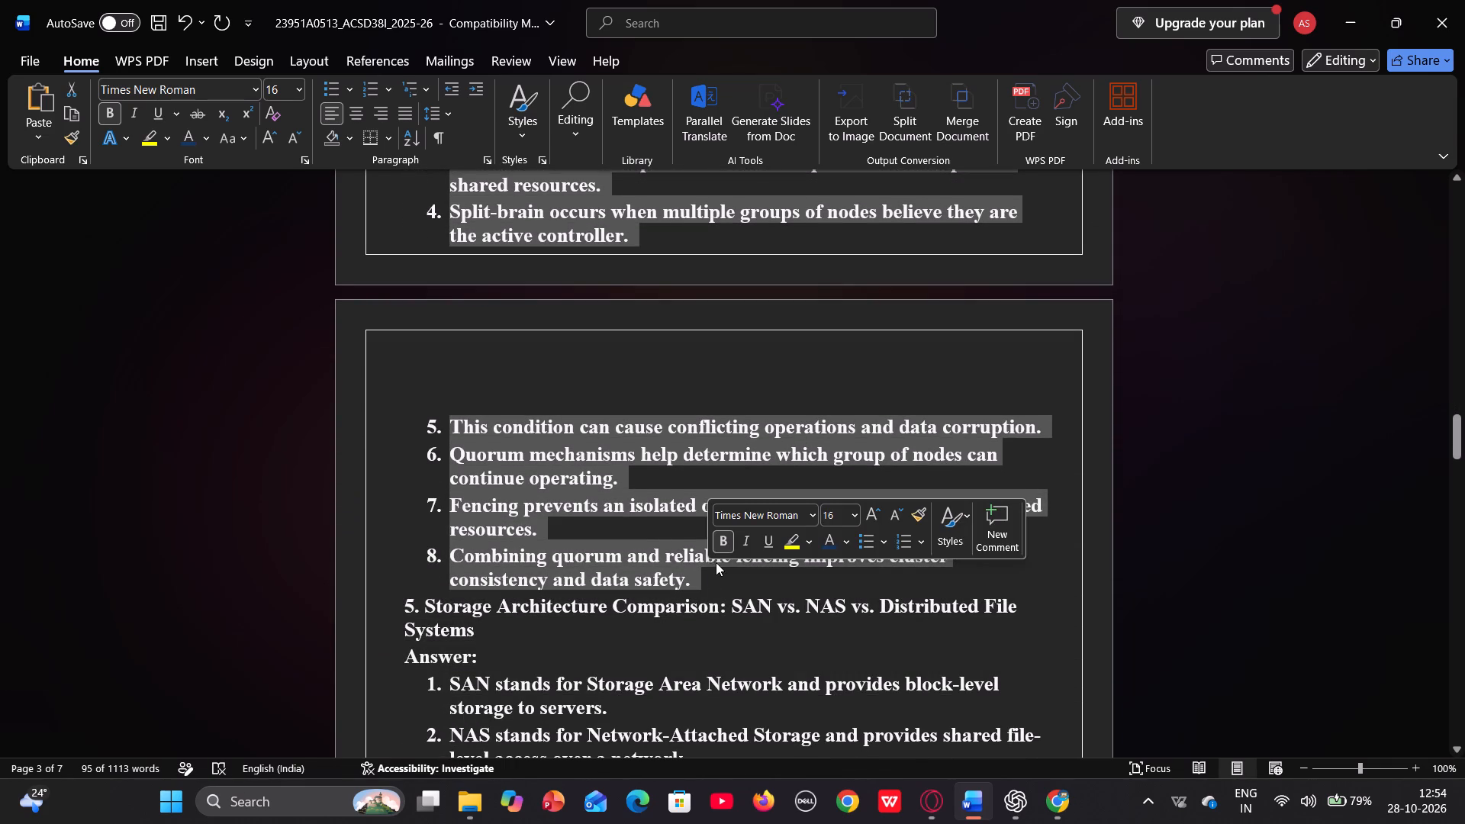
left_click(725, 537)
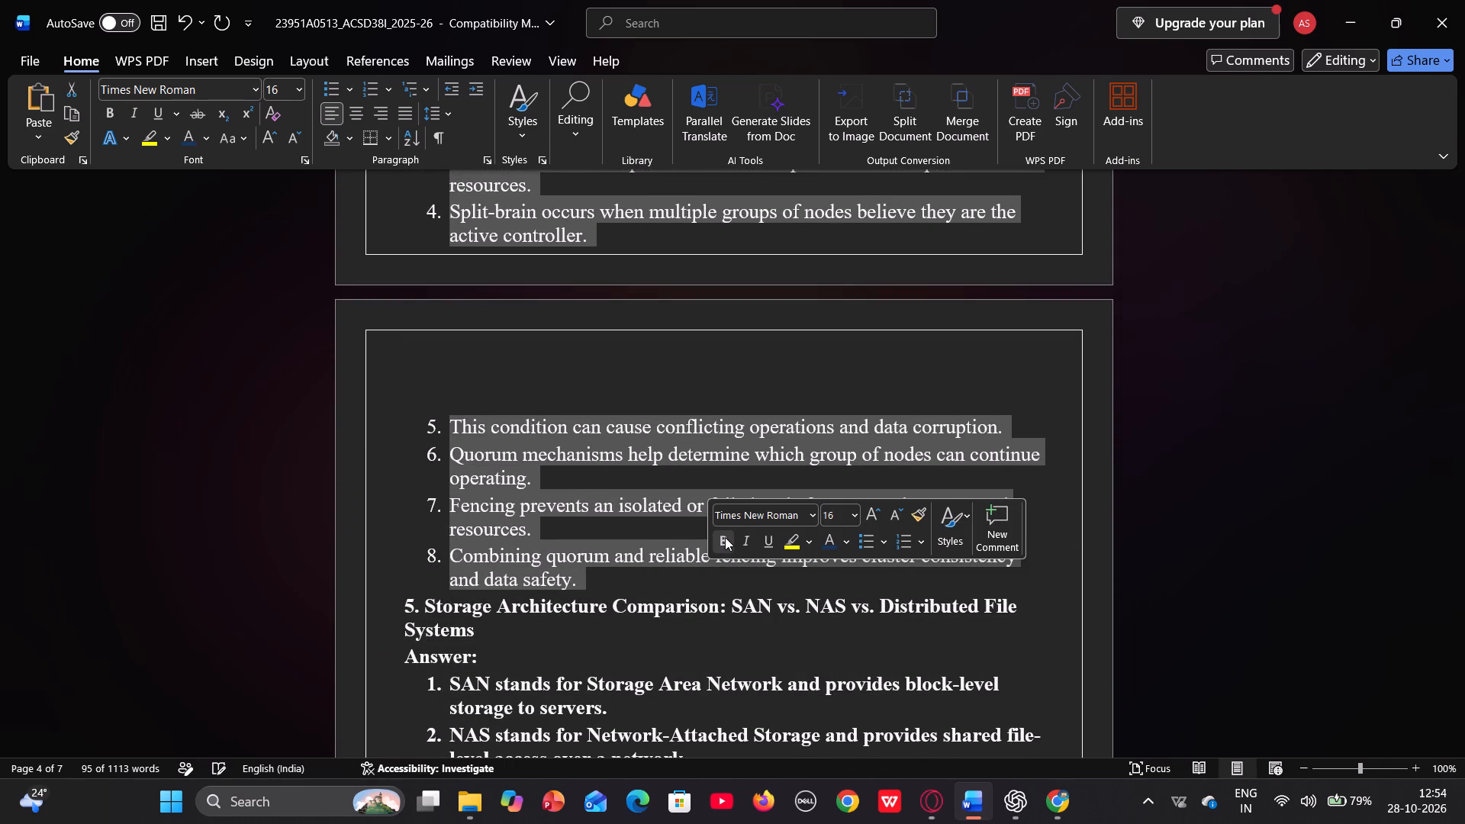
Insert two unnumbered blank lines between the fourth answer's eighth point and the fifth topic heading.
left_click(650, 569)
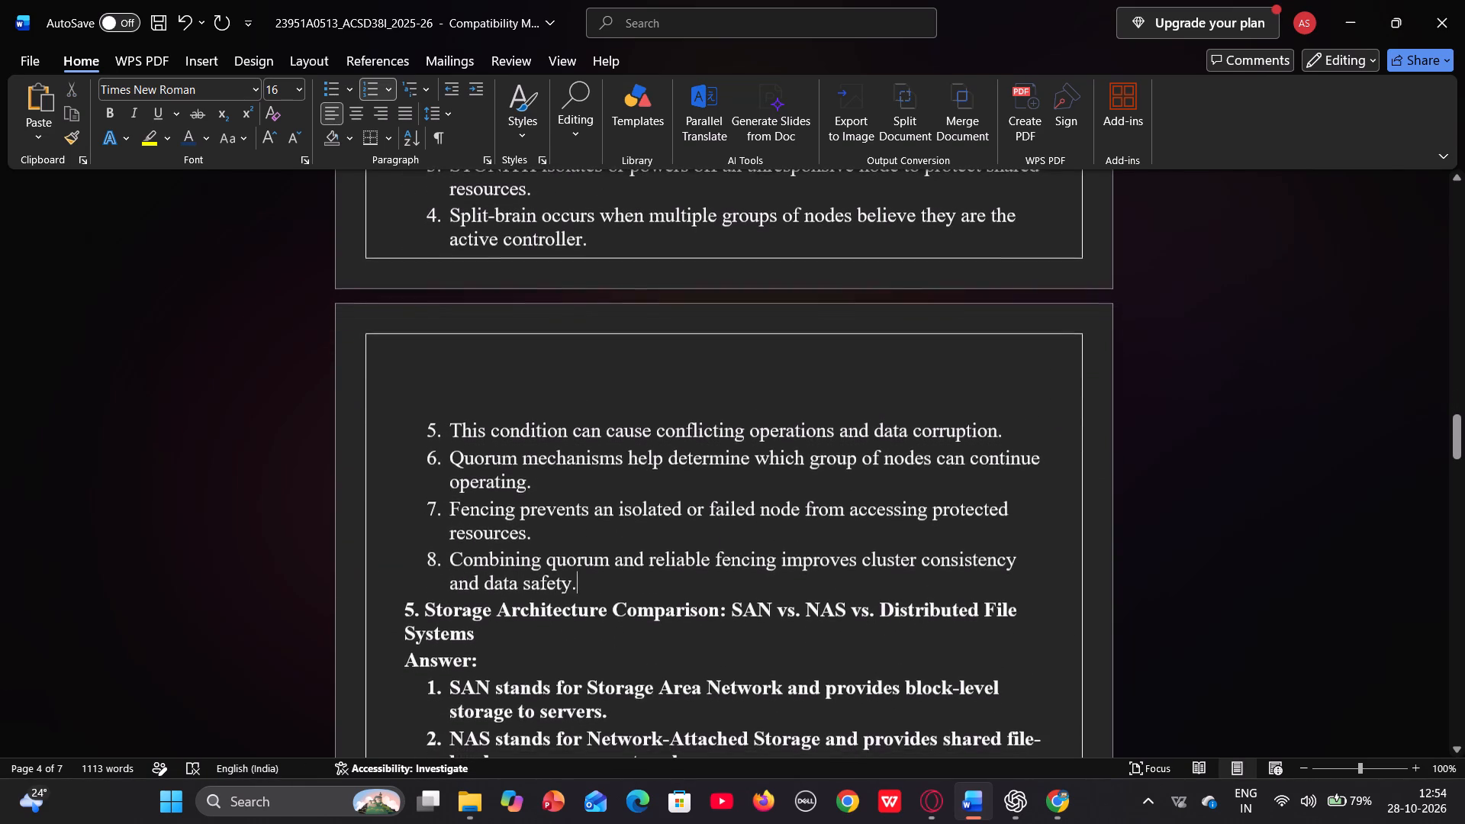
key("Return")
key("Return")
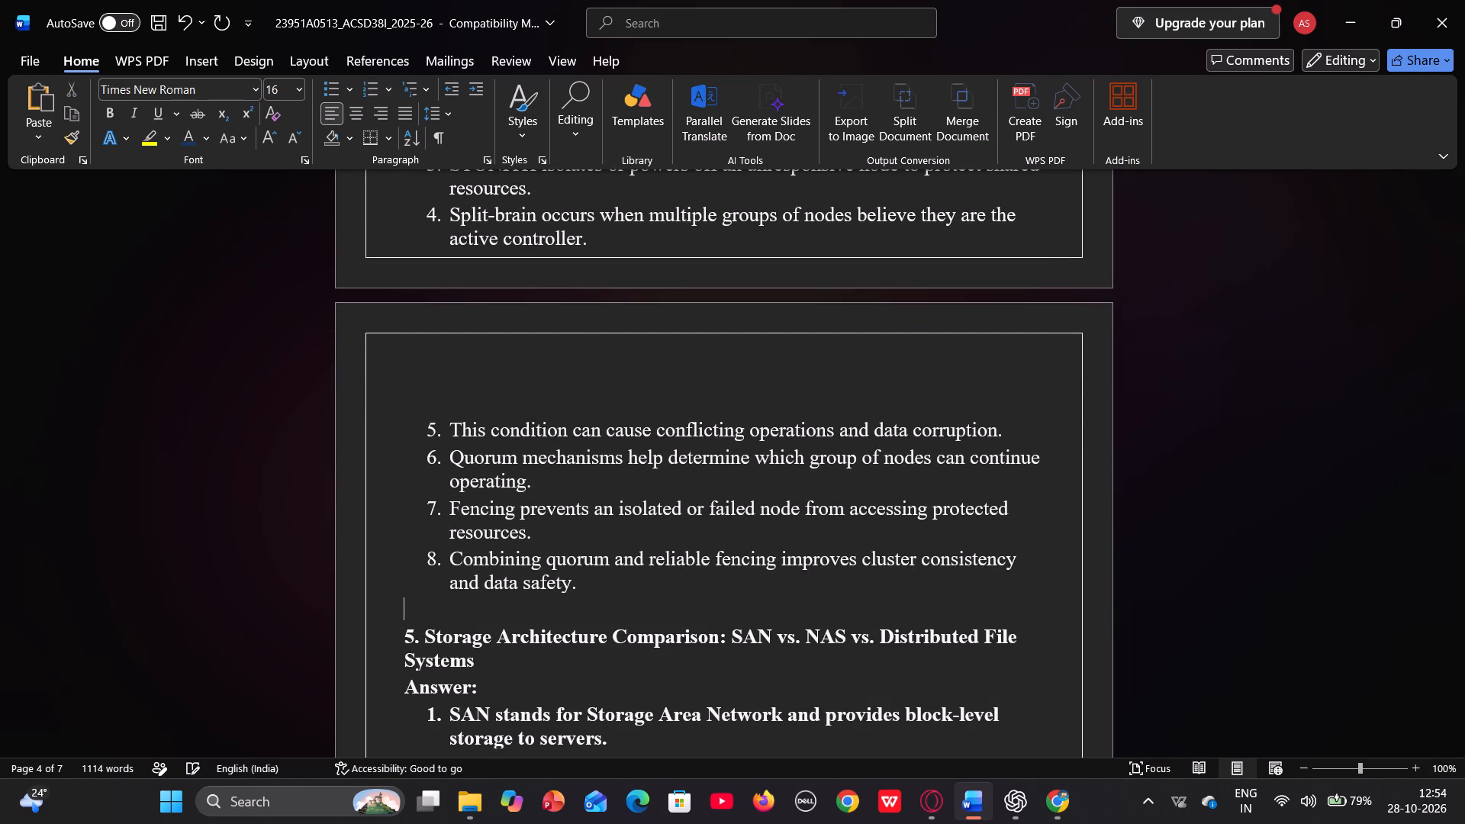
key("Return")
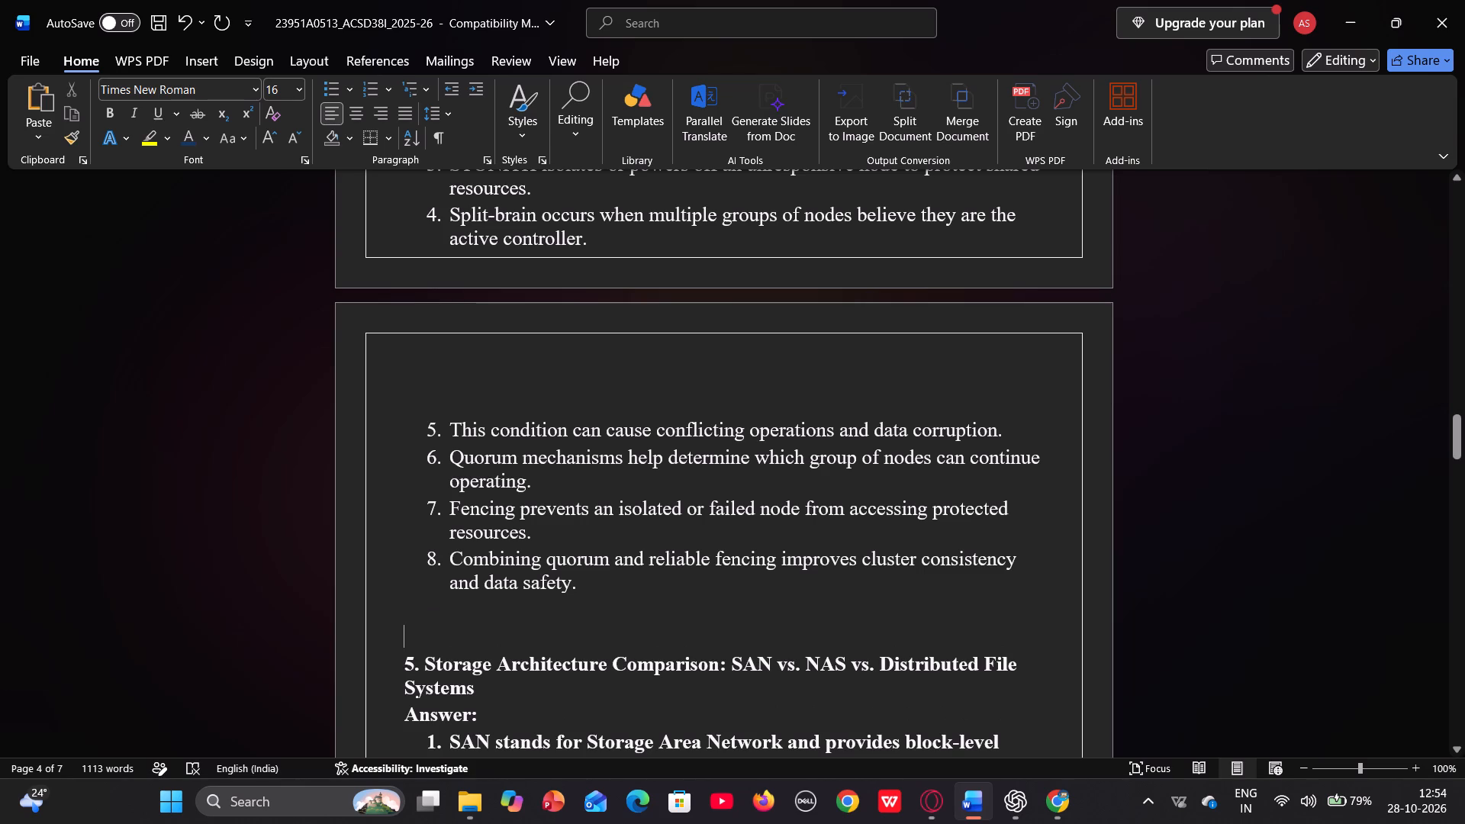
Change the numbering of the fifth topic heading, on the SAN, NAS and distributed file systems comparison, to "5Q)".
left_click(421, 668)
key("BackSpace")
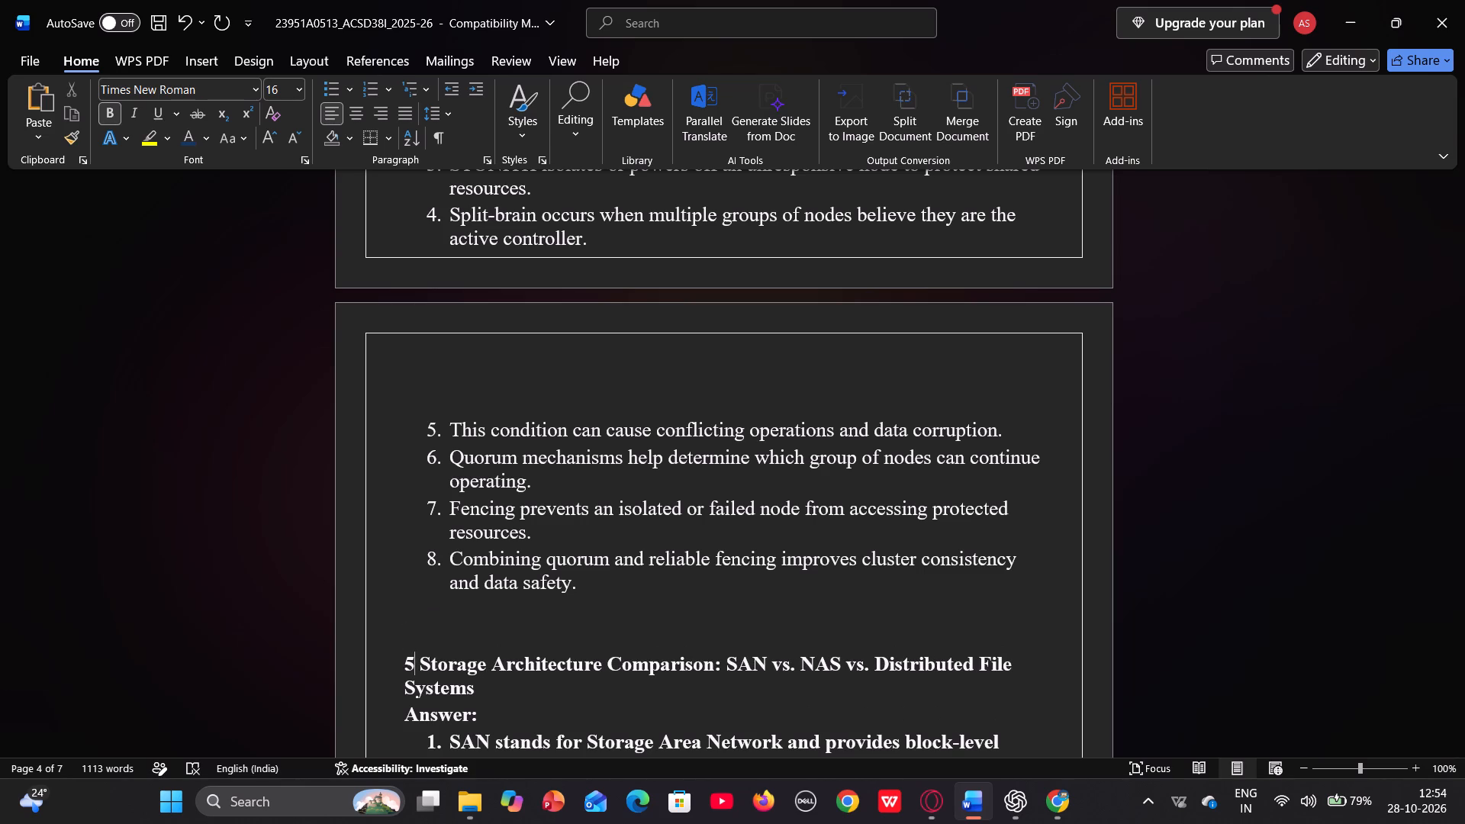
key("shift+q")
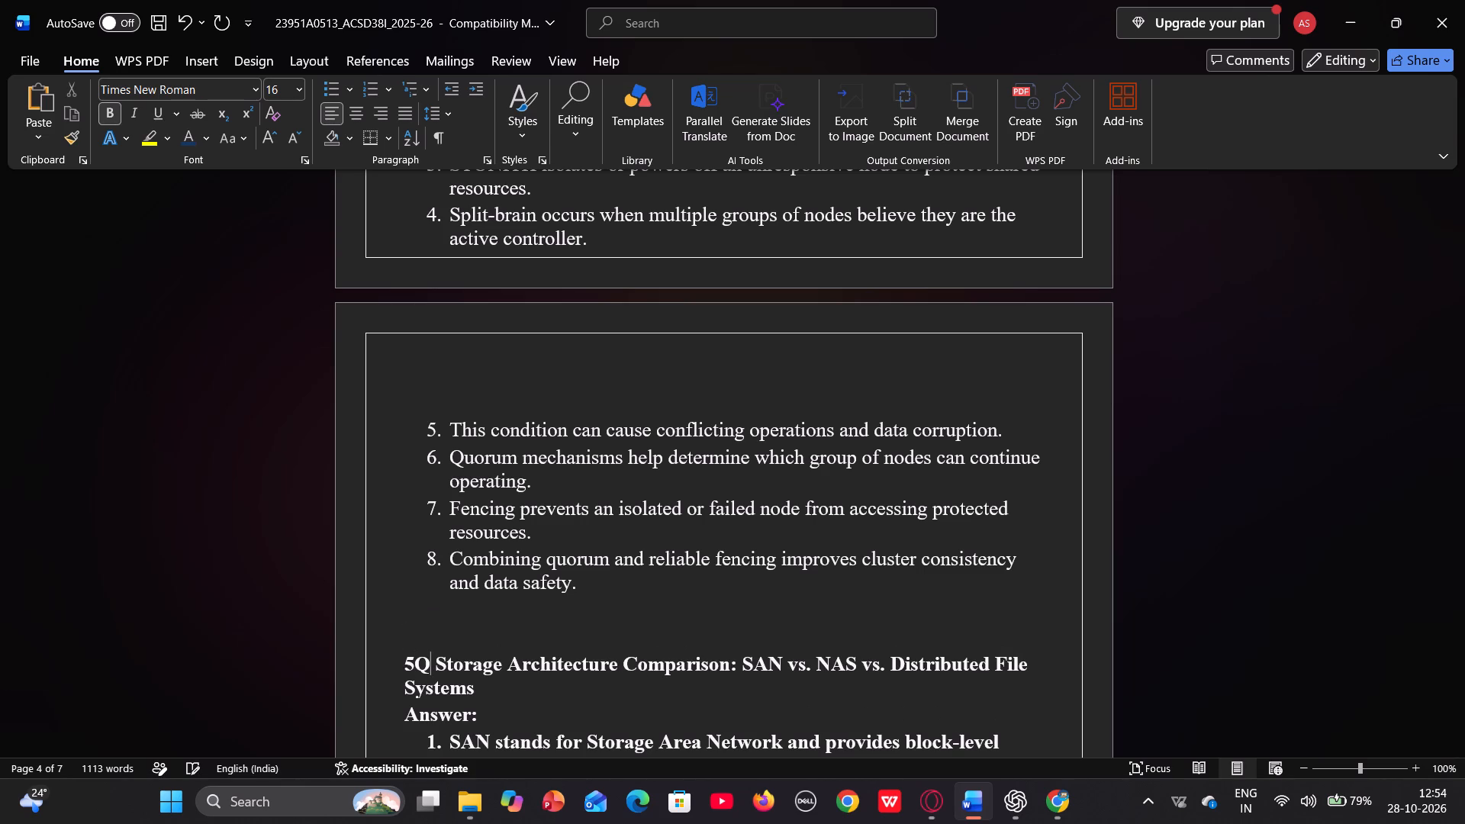
key("shift+parenright")
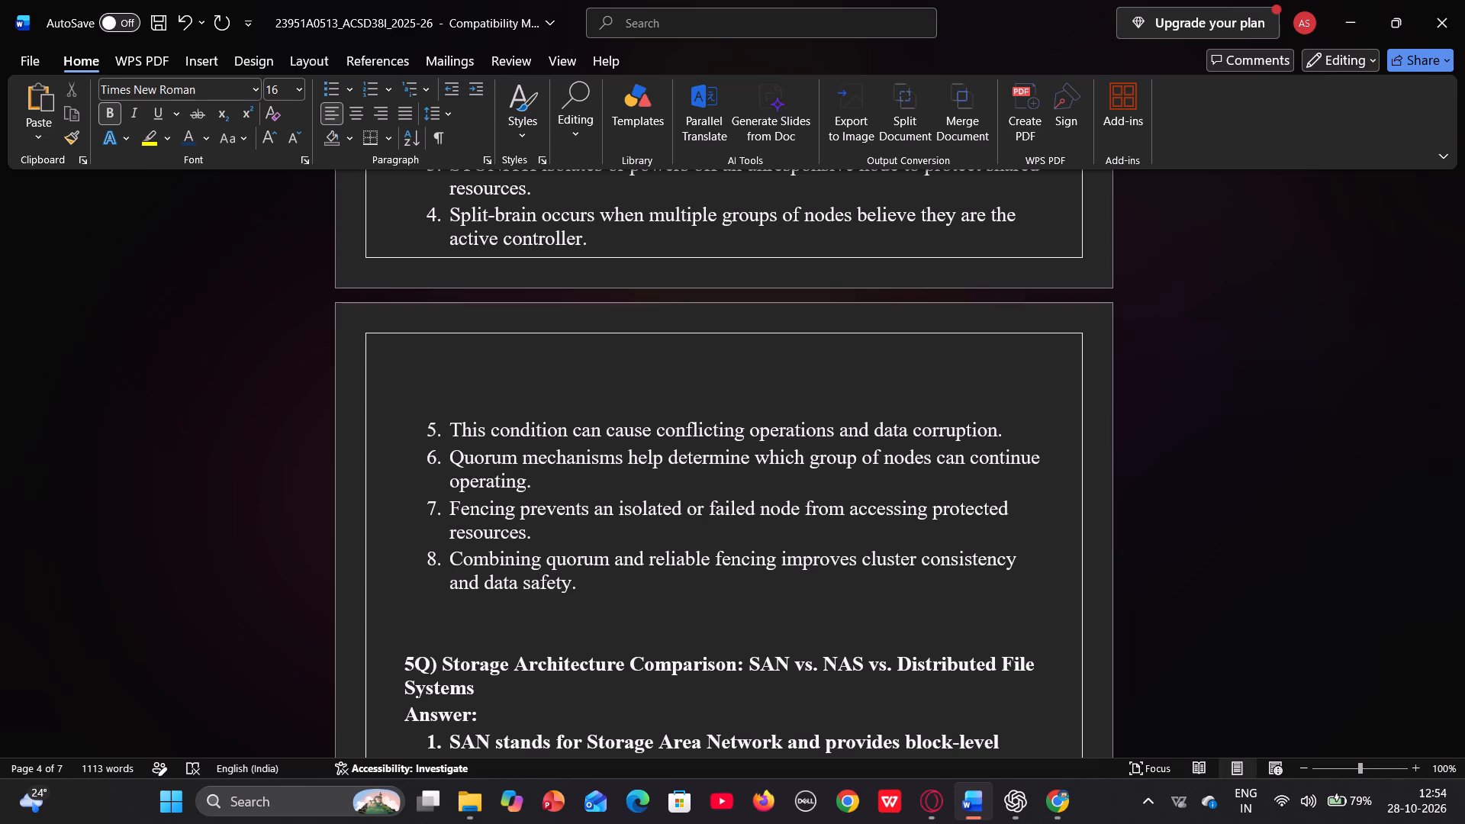
left_click_drag(439, 667, 481, 694)
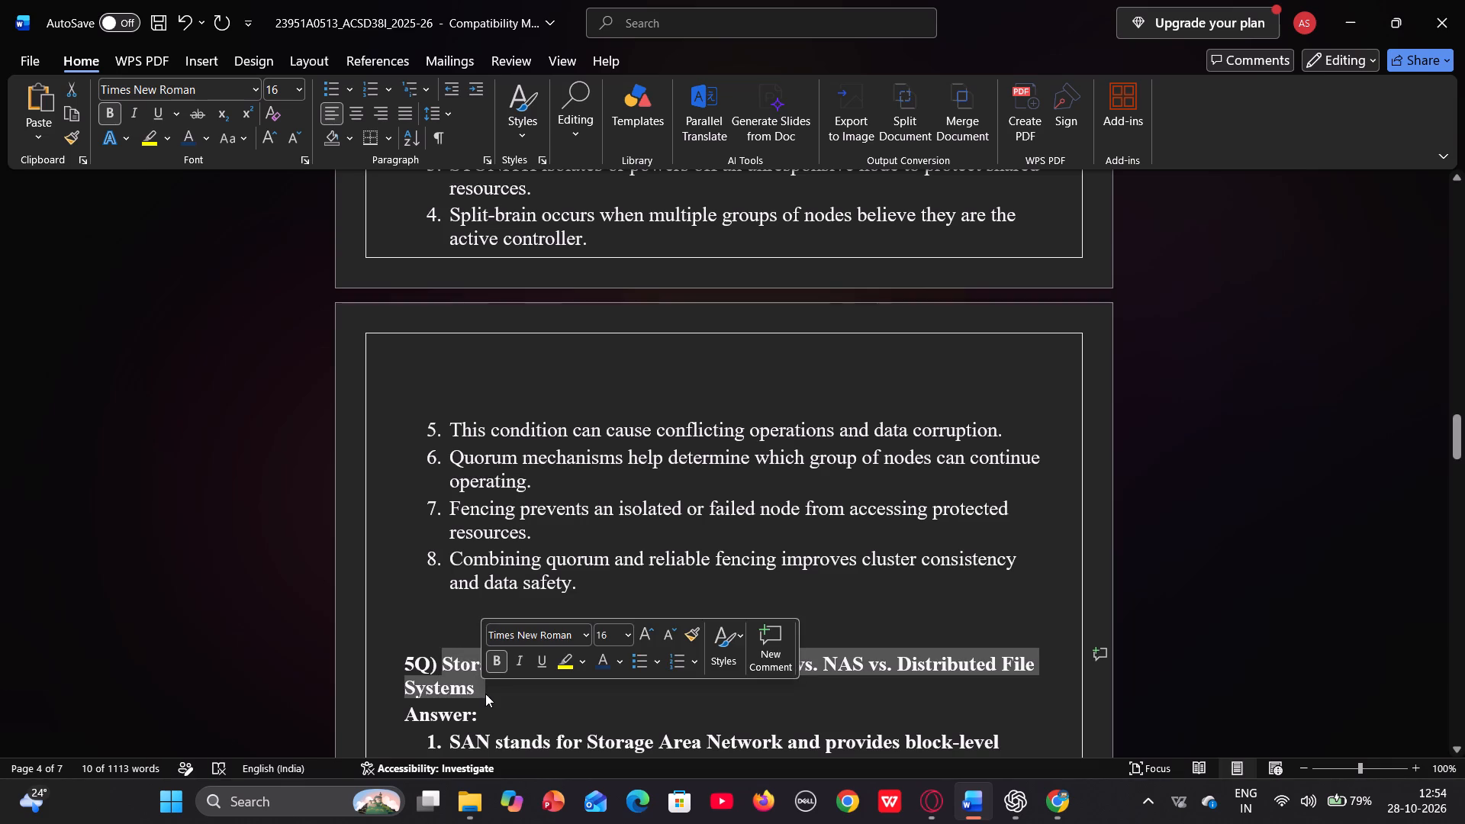
left_click(498, 694)
Remove bold from the fifth topic's "Answer:" label and its eight numbered points, leaving the sixth topic heading out.
scroll(498, 694, "down", 2)
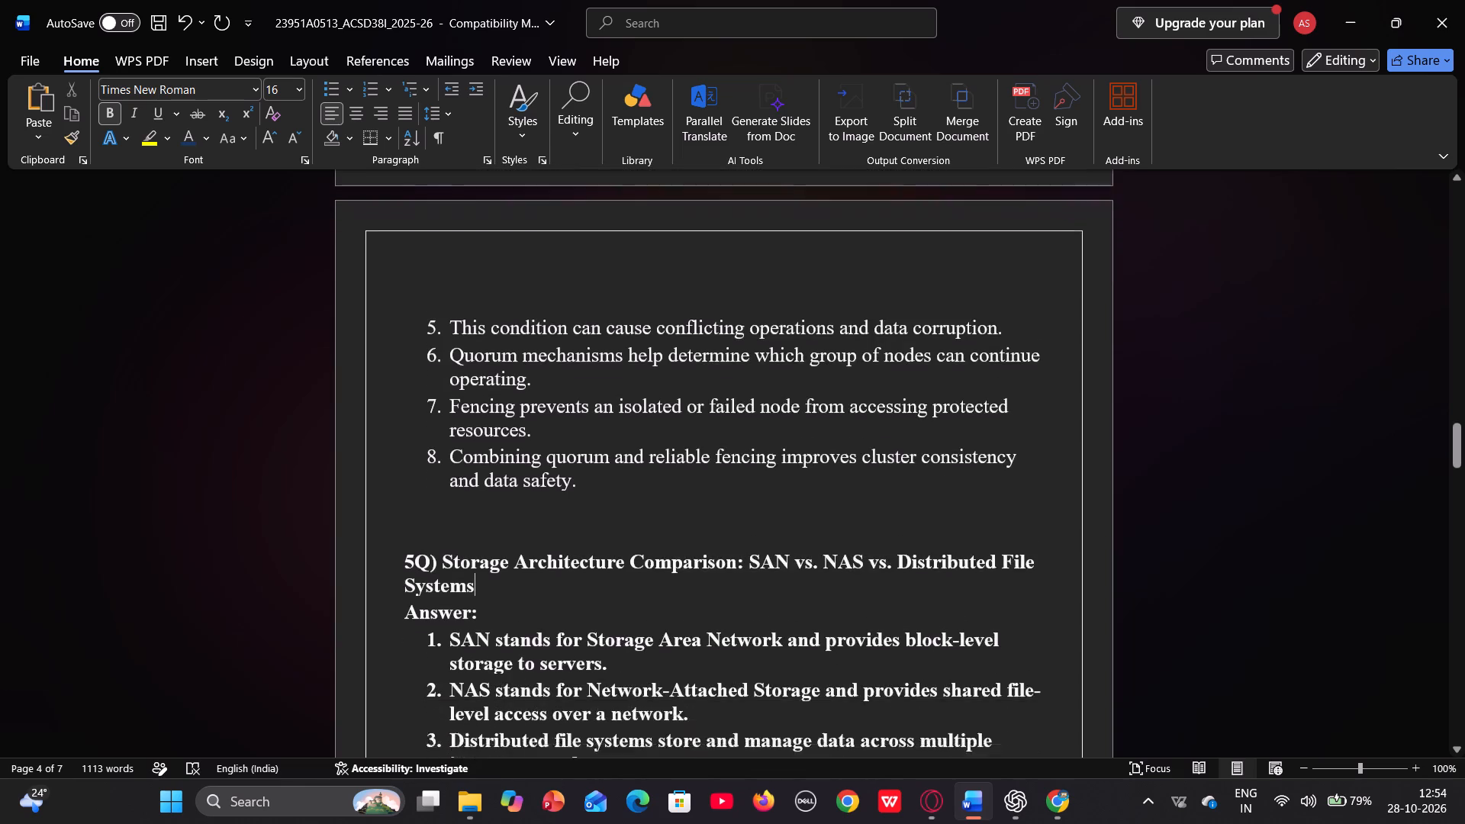
scroll(498, 694, "down", 3)
scroll(498, 694, "up", 3)
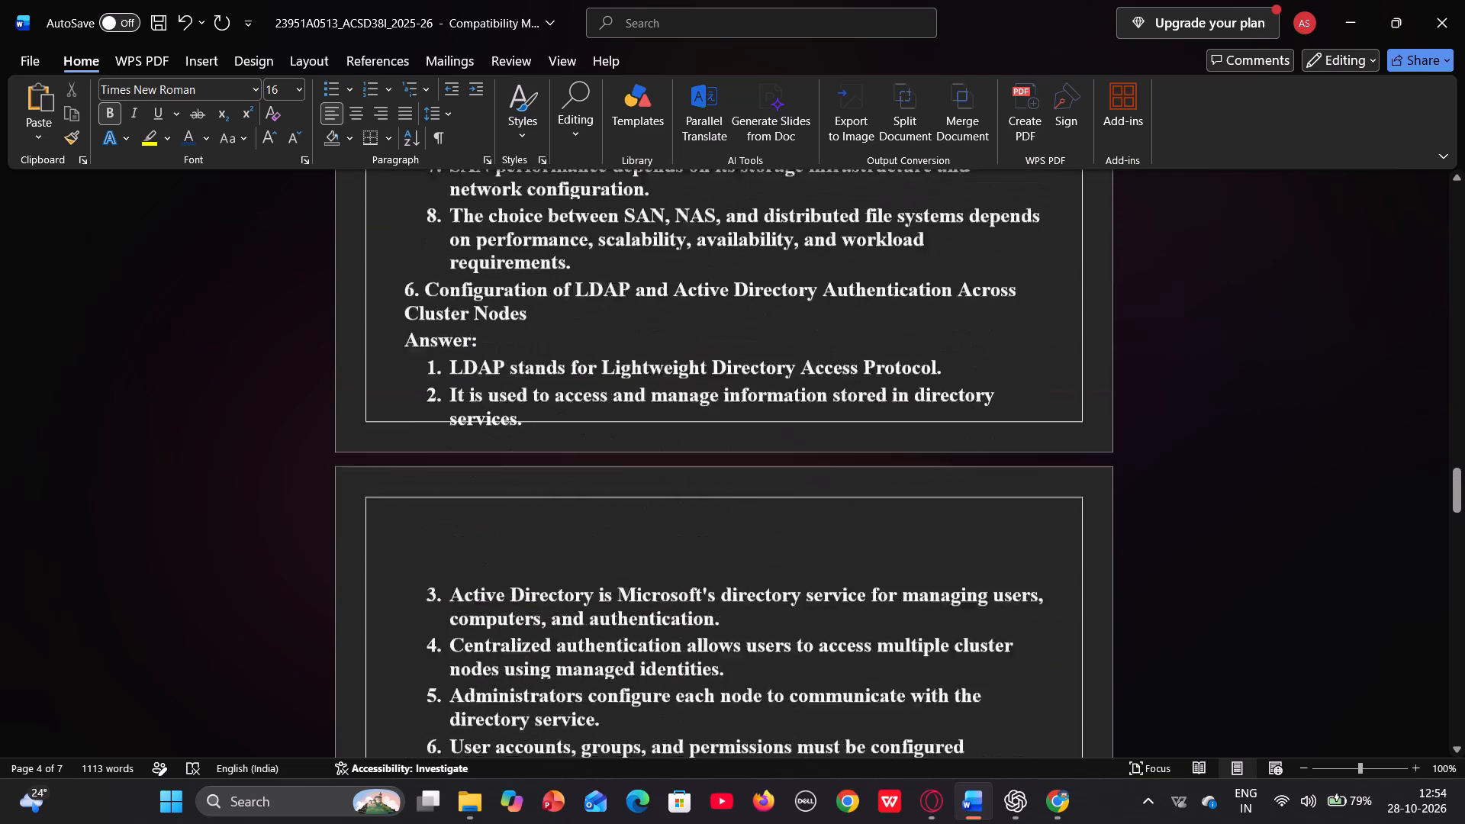
scroll(498, 694, "up", 1)
left_click(498, 694)
scroll(498, 694, "up", 2)
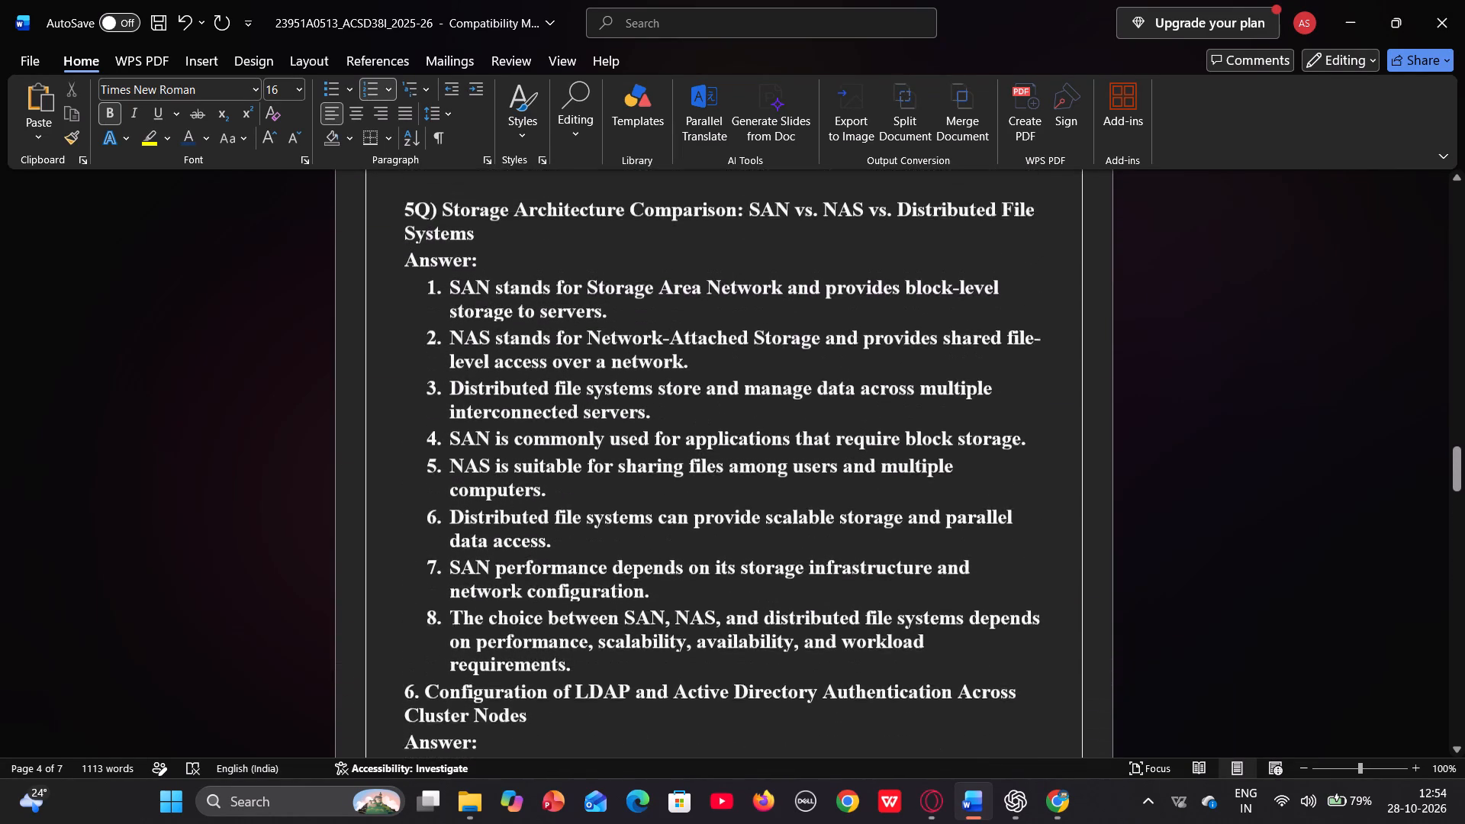
scroll(498, 694, "up", 2)
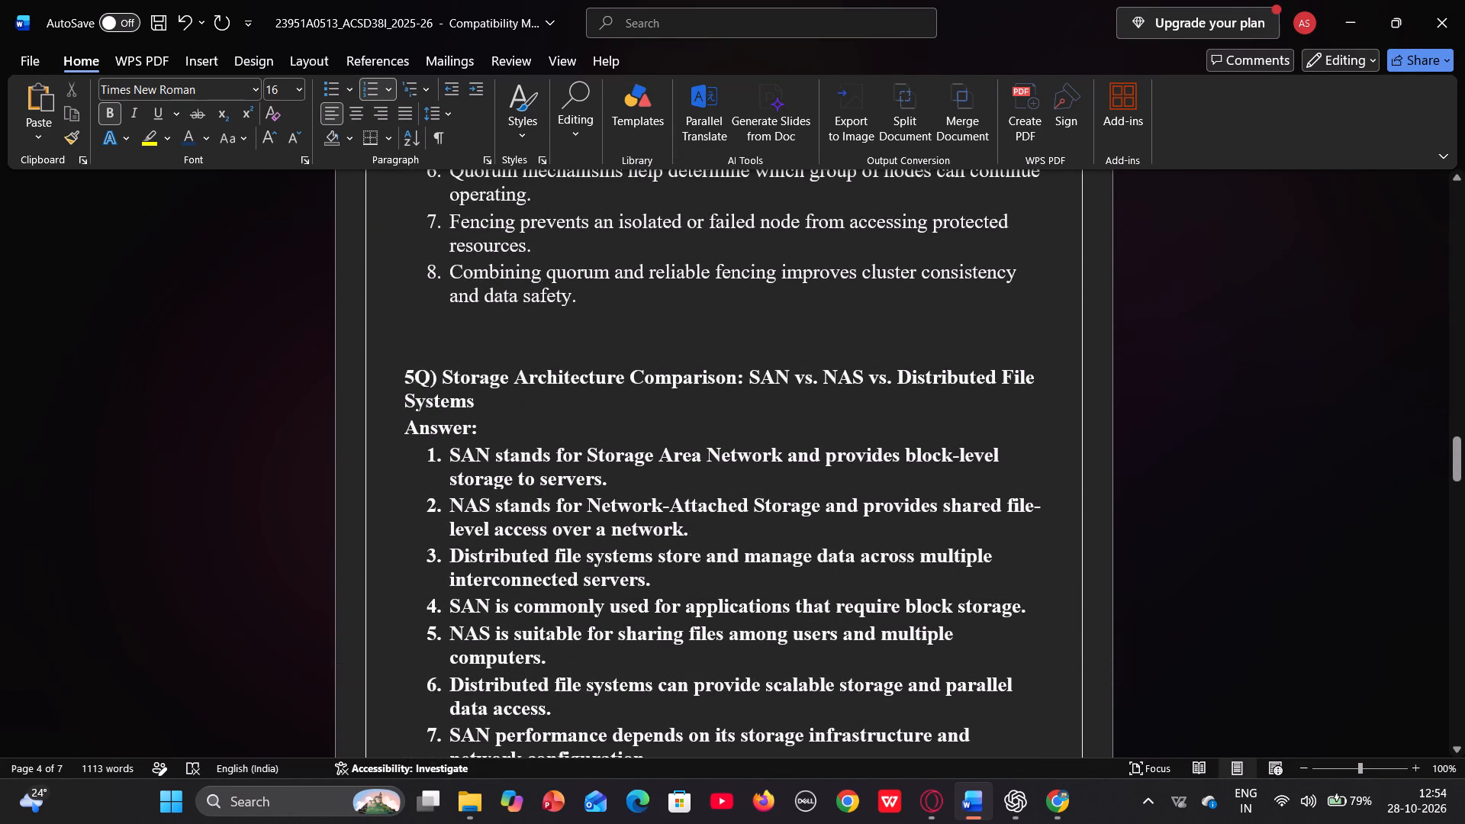
left_click_drag(399, 428, 494, 615)
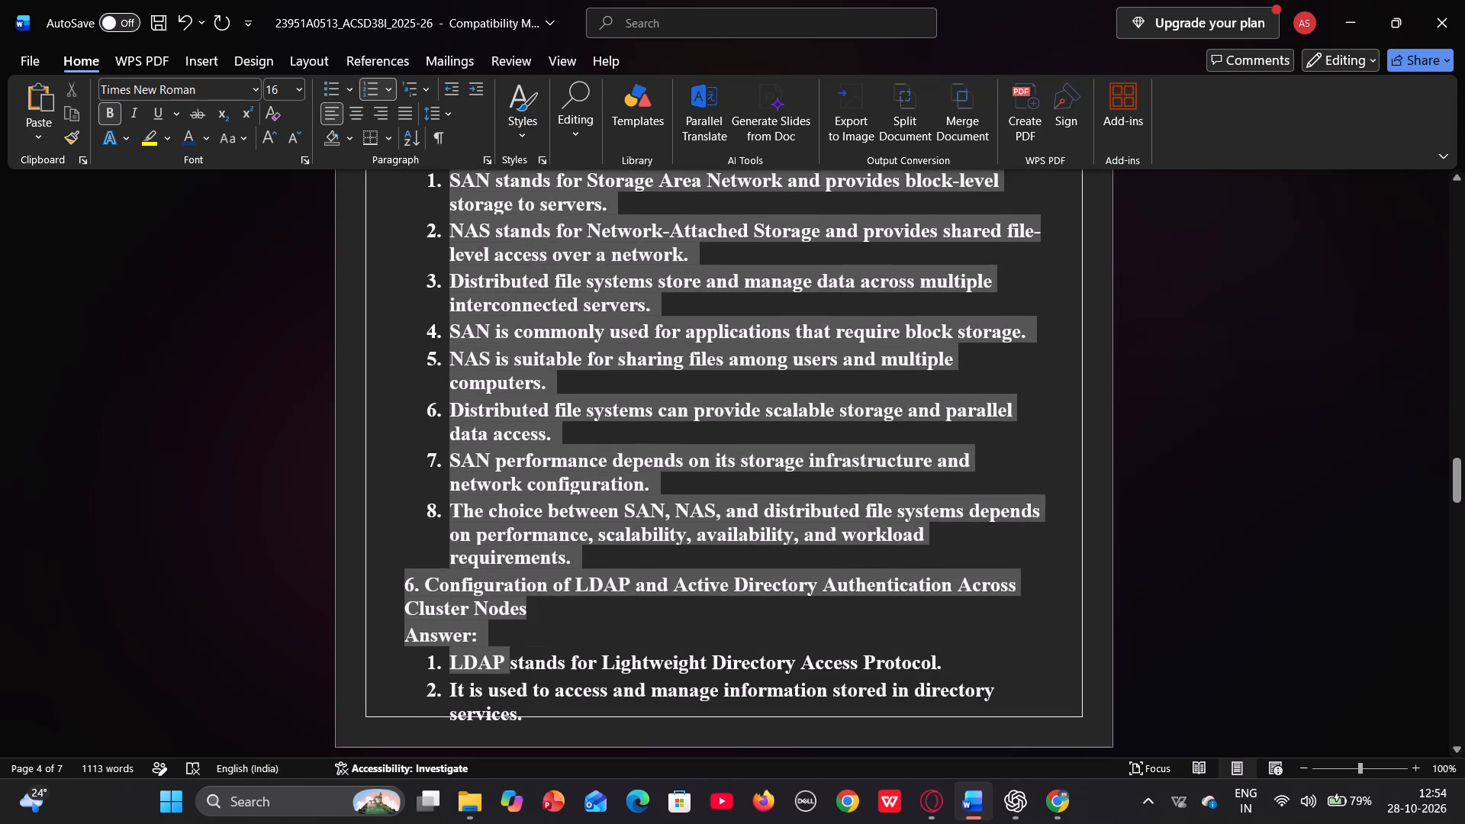
left_click_drag(494, 615, 573, 563)
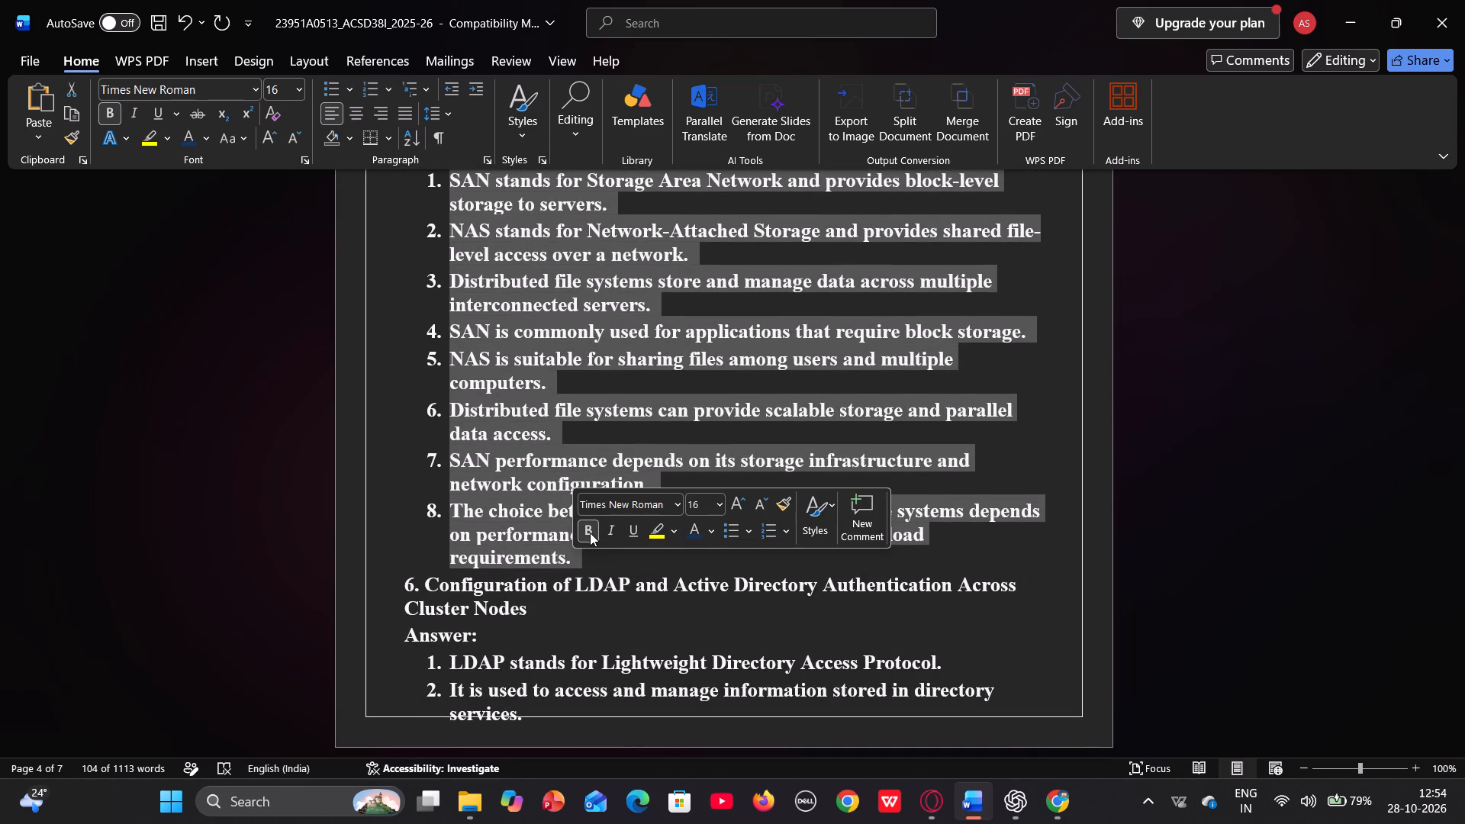
left_click(590, 533)
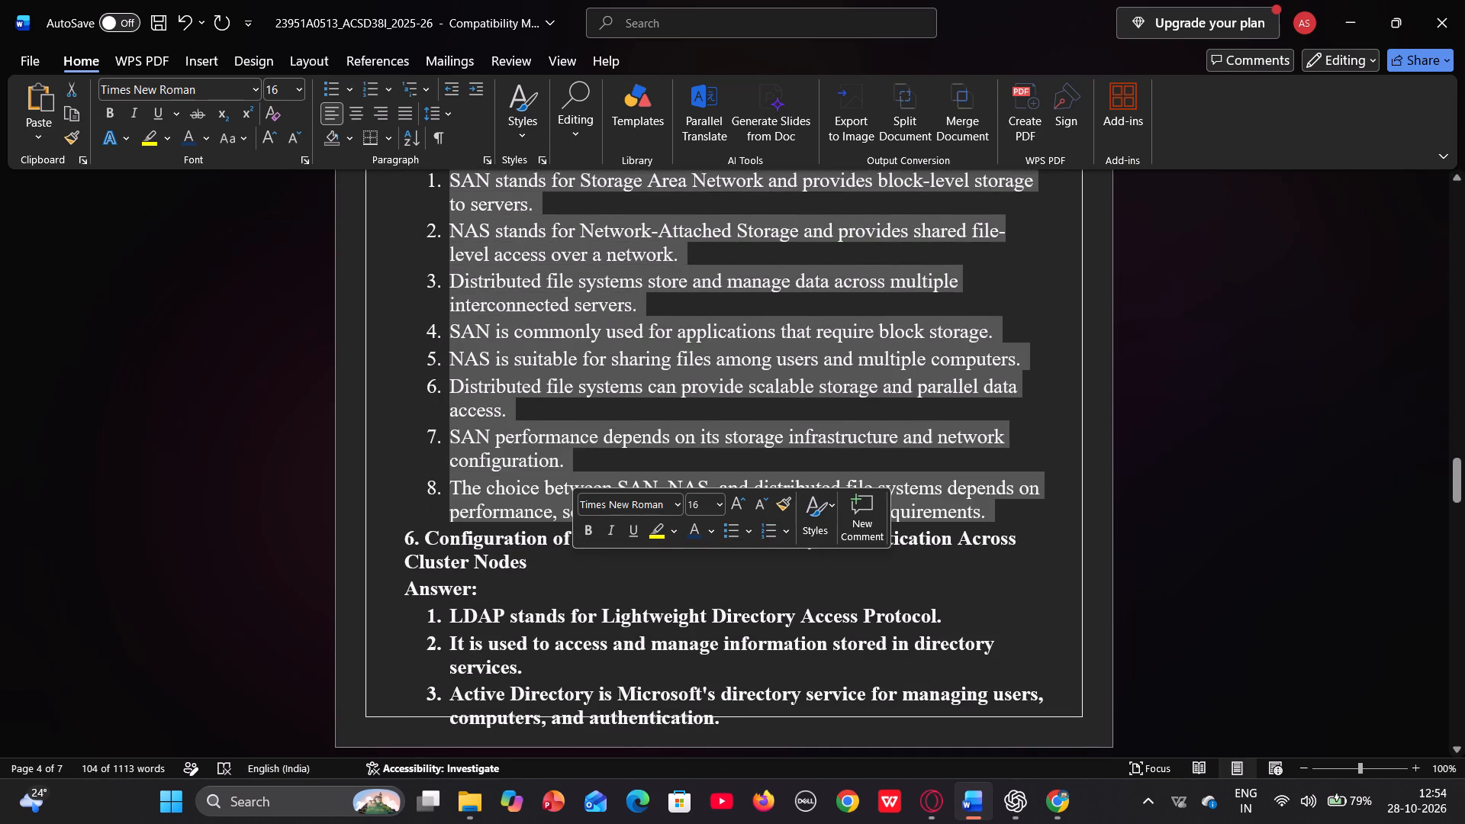
left_click(570, 596)
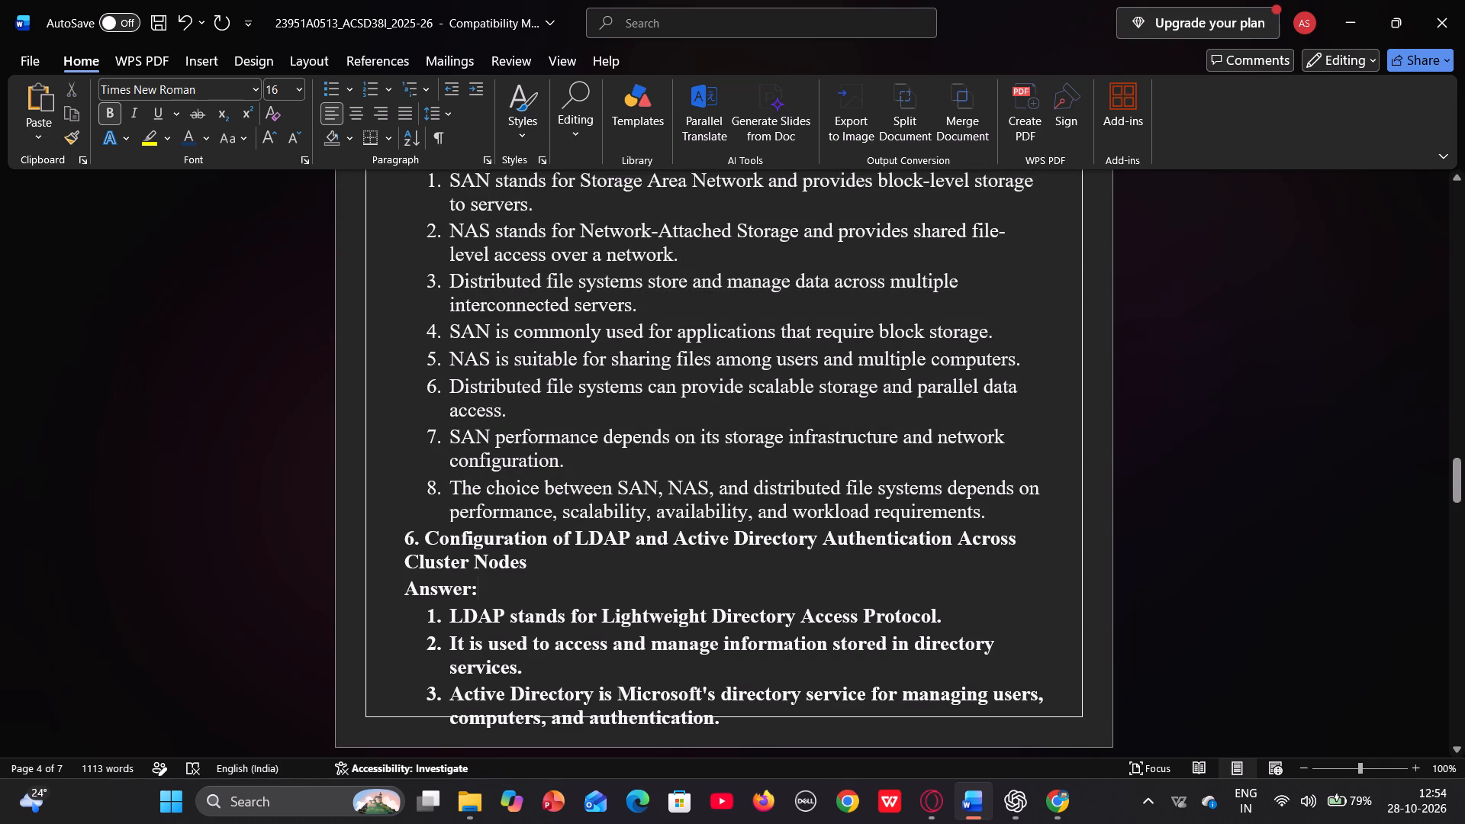
Insert two unnumbered blank lines between the fifth answer's eighth point and the sixth topic heading.
left_click(1000, 520)
key("Return")
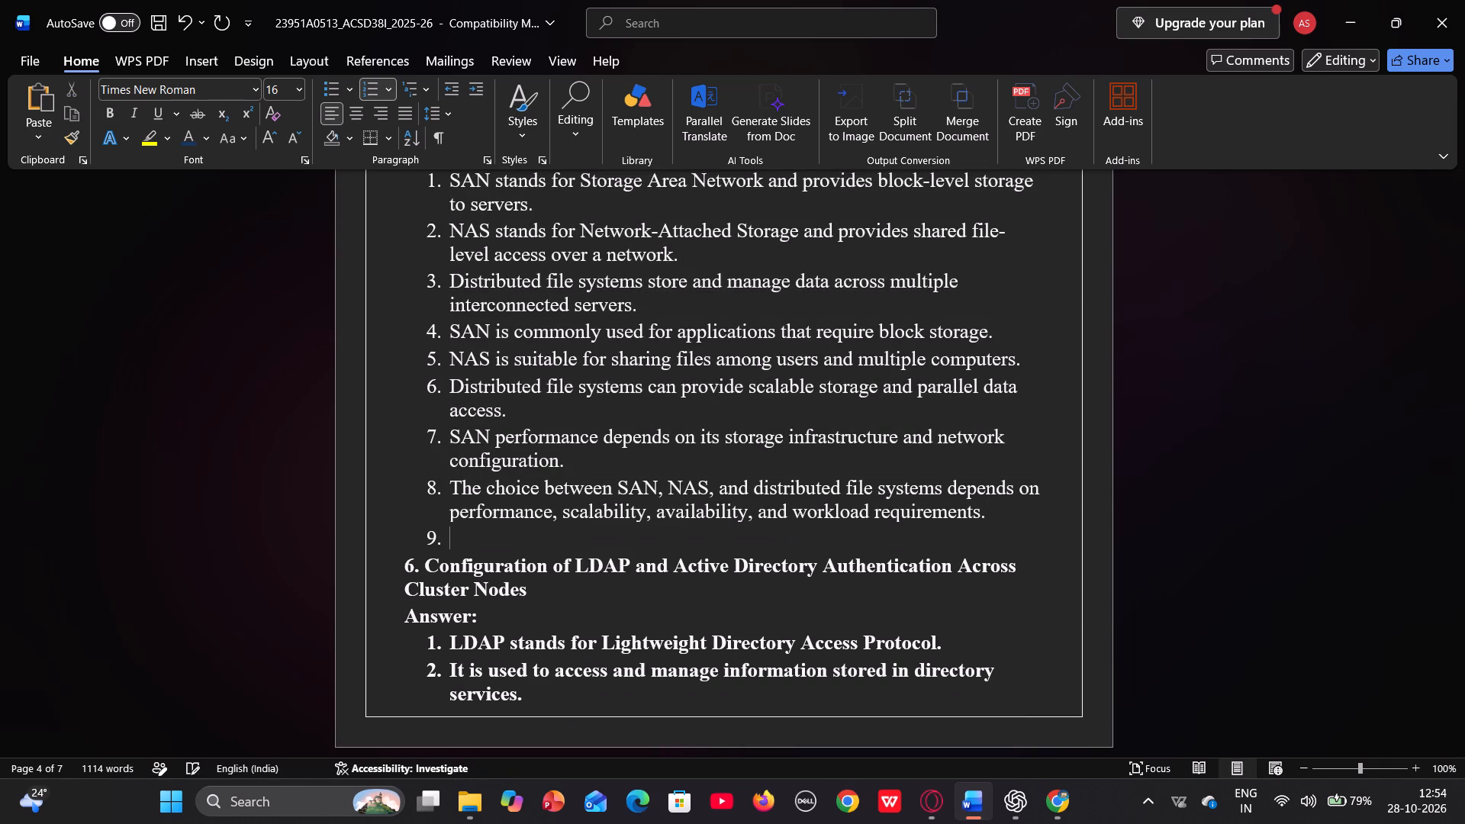
key("Return")
key("Return")
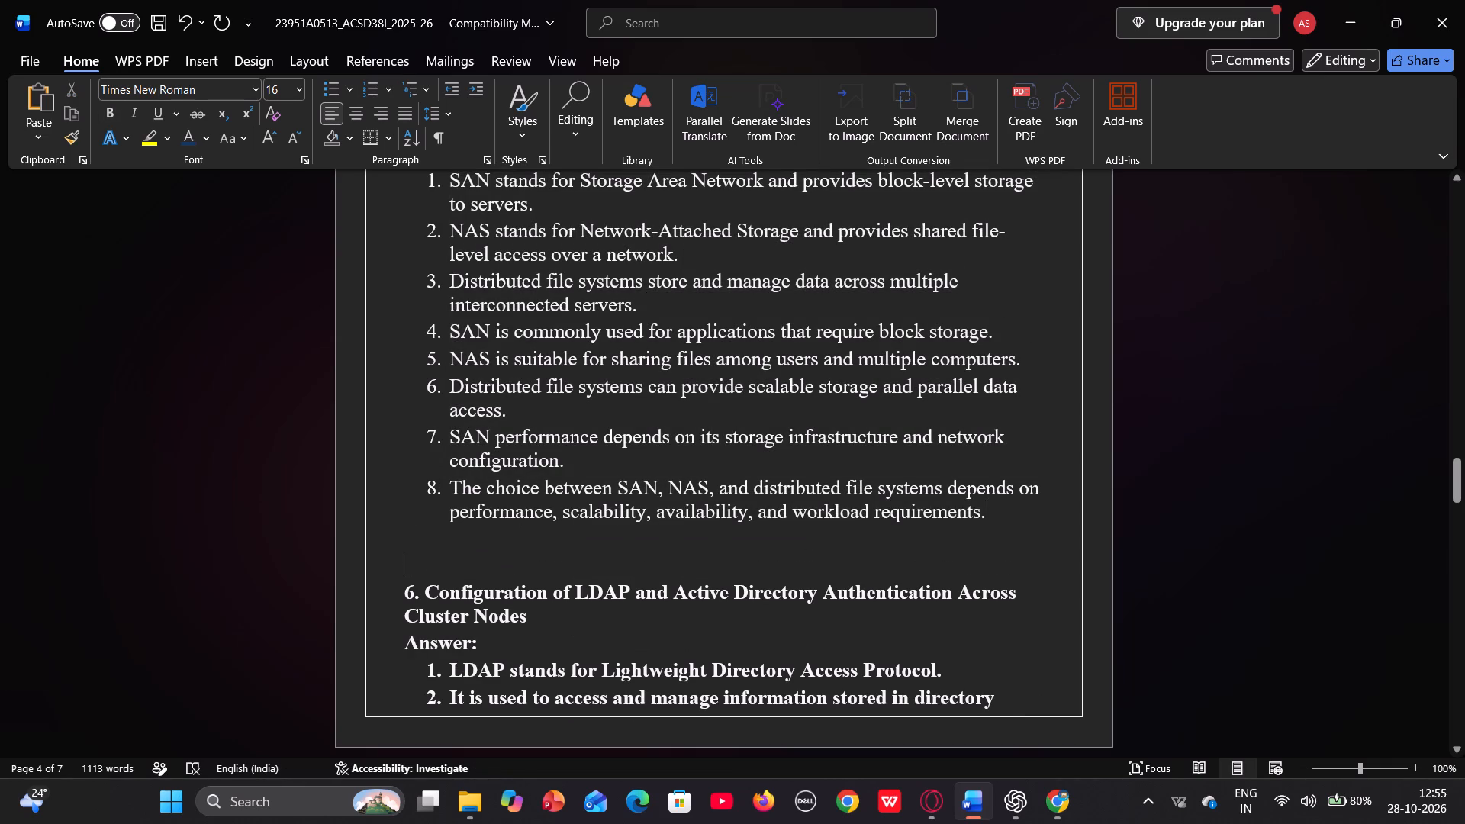
Change the numbering of the sixth topic heading, on LDAP and Active Directory authentication, to "6Q)".
left_click(420, 593)
key("BackSpace")
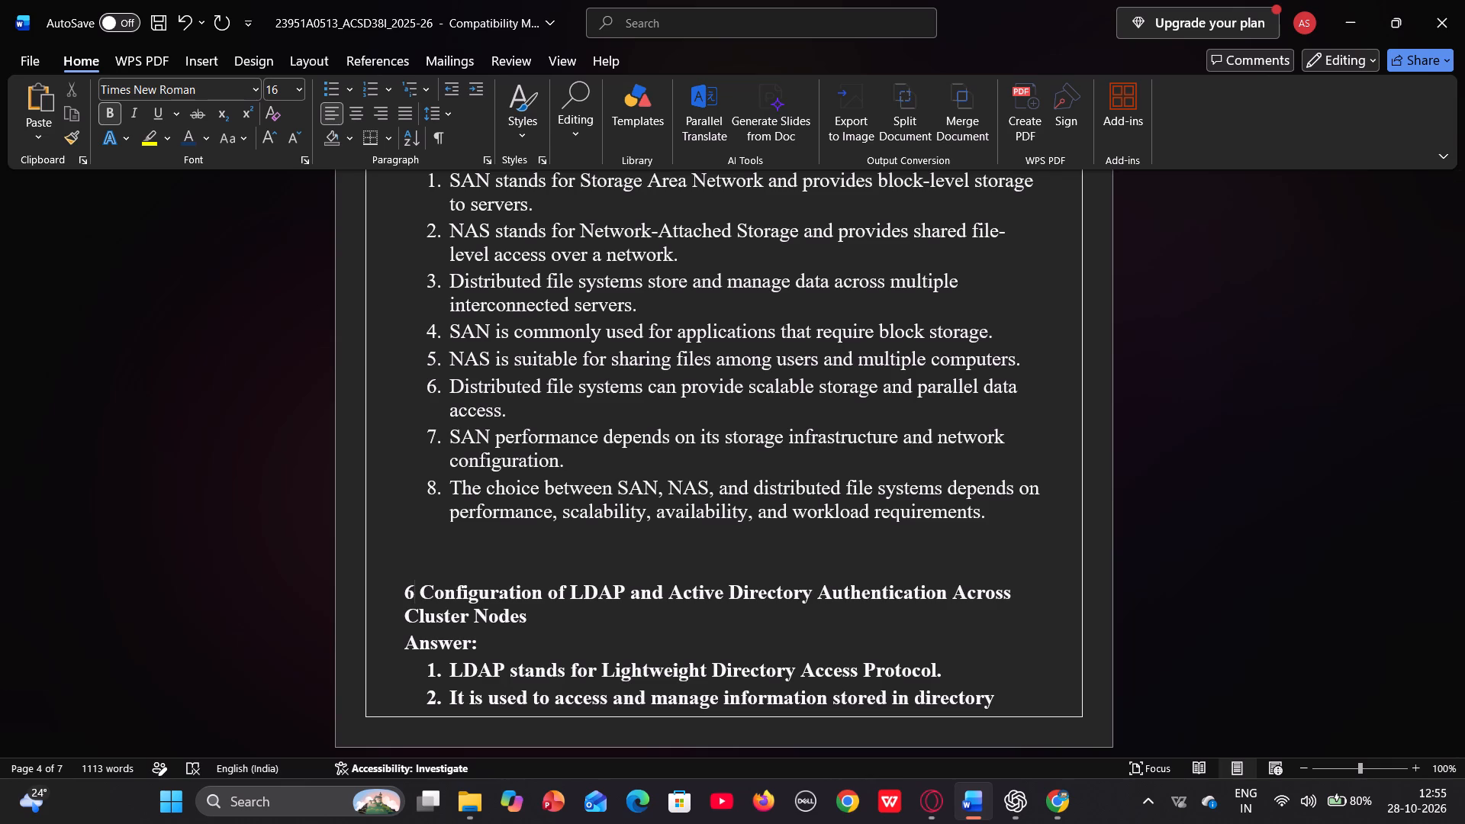
key("shift+q")
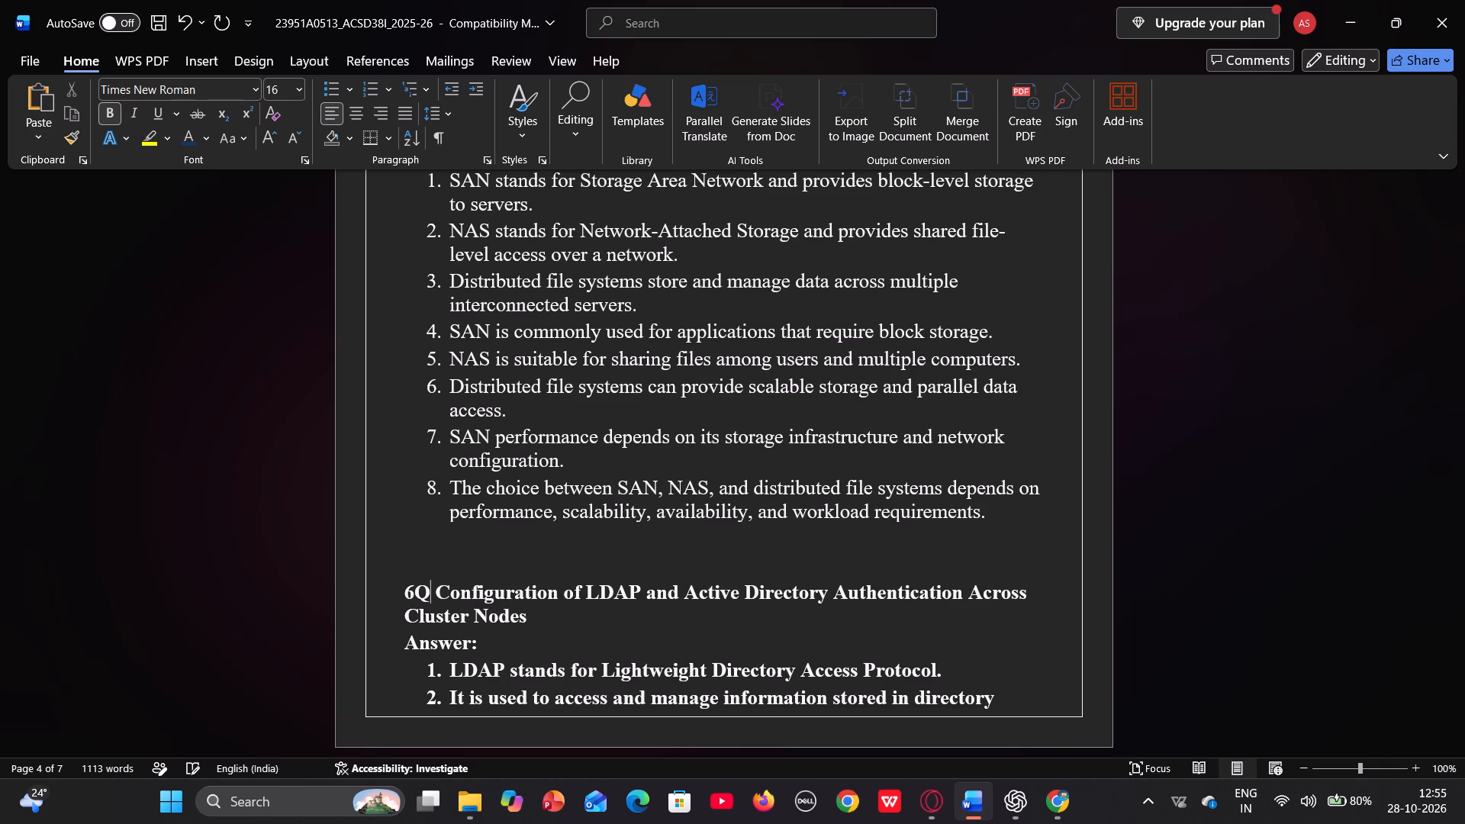
key("shift+parenright")
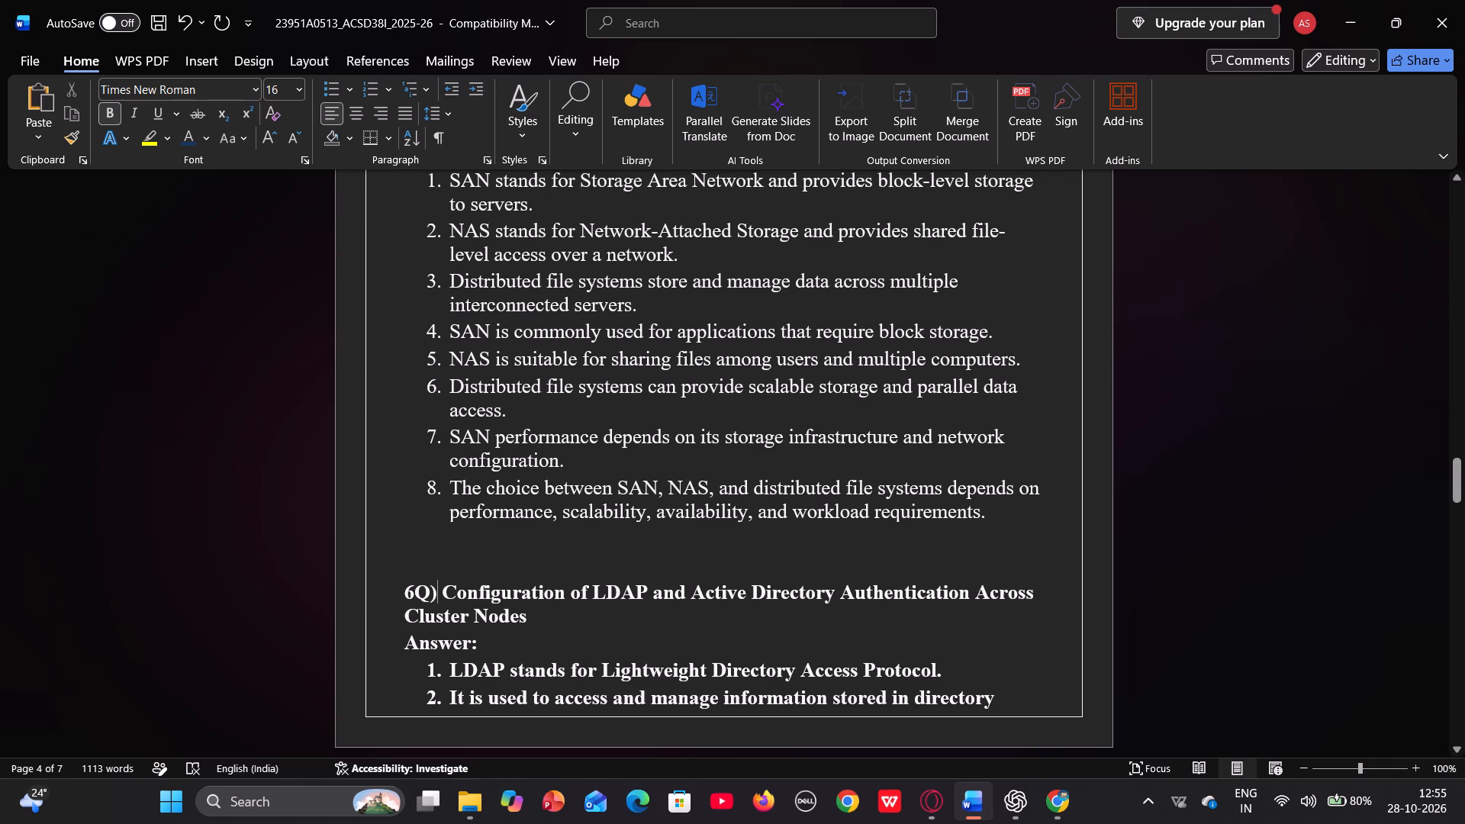
left_click_drag(444, 591, 488, 597)
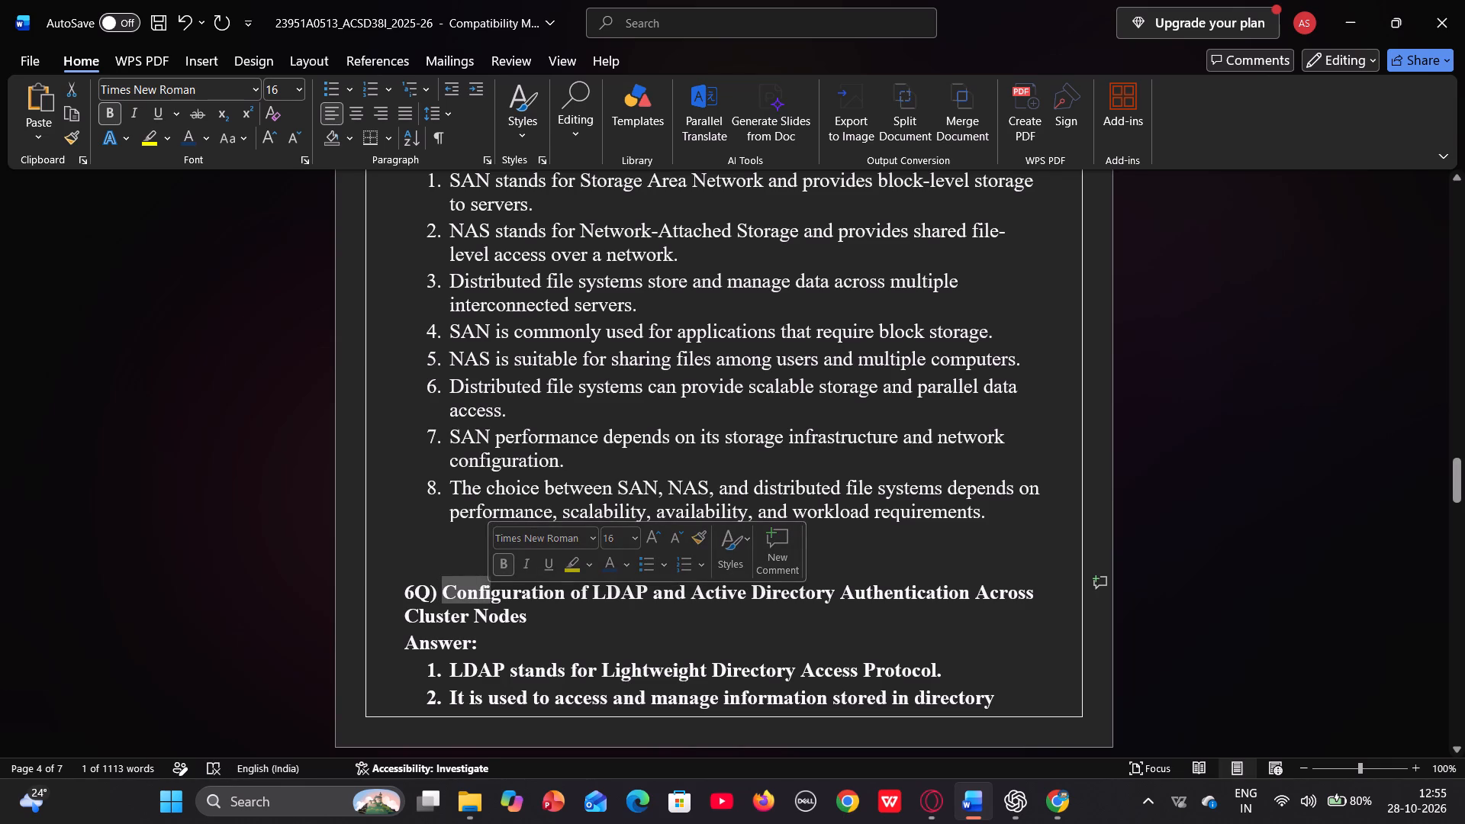
left_click(555, 622)
Remove bold from the sixth topic's "Answer:" label and its eight numbered points, leaving the seventh topic heading out.
scroll(555, 622, "down", 1)
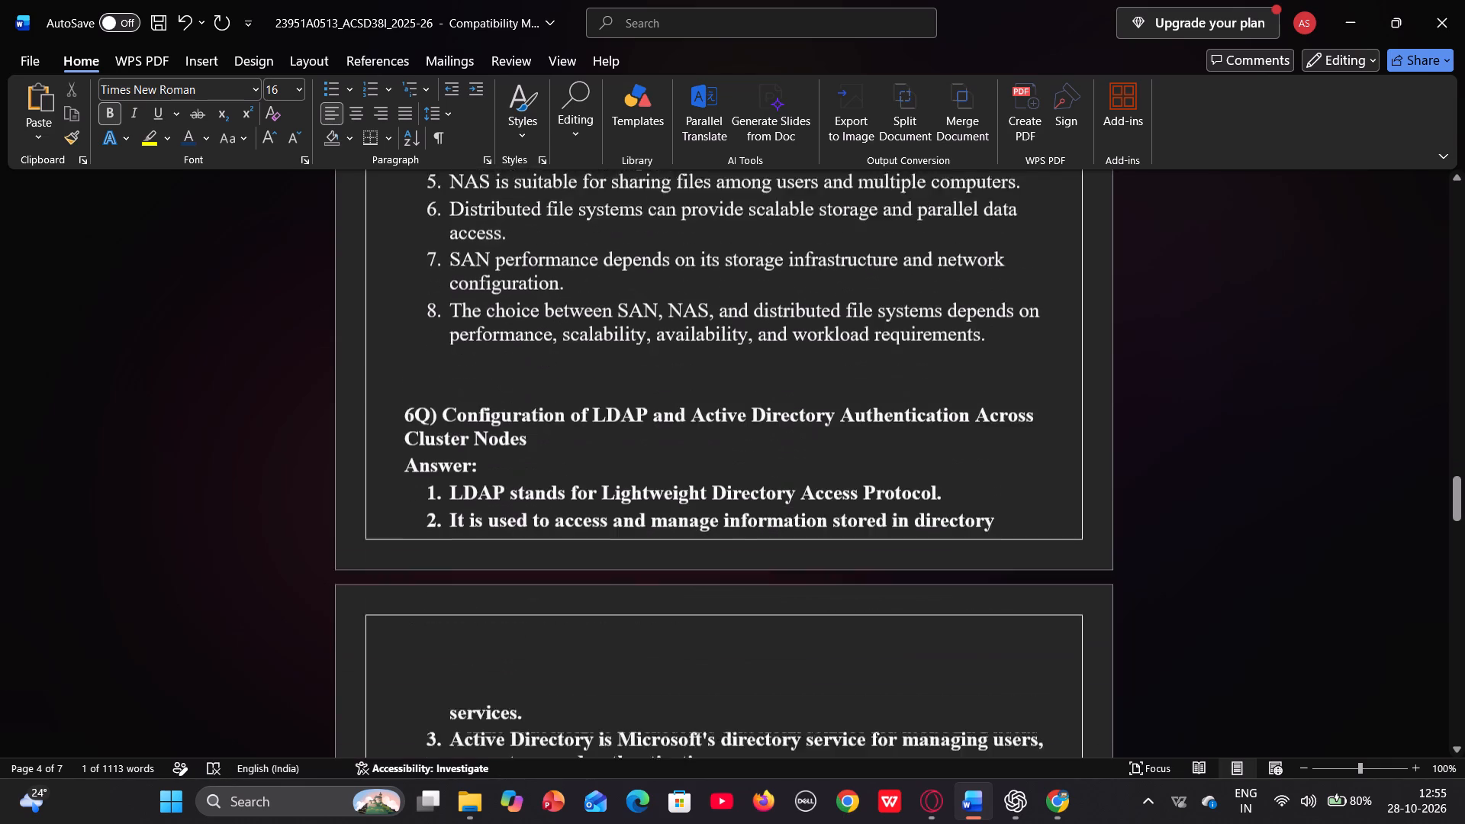
scroll(555, 622, "down", 1)
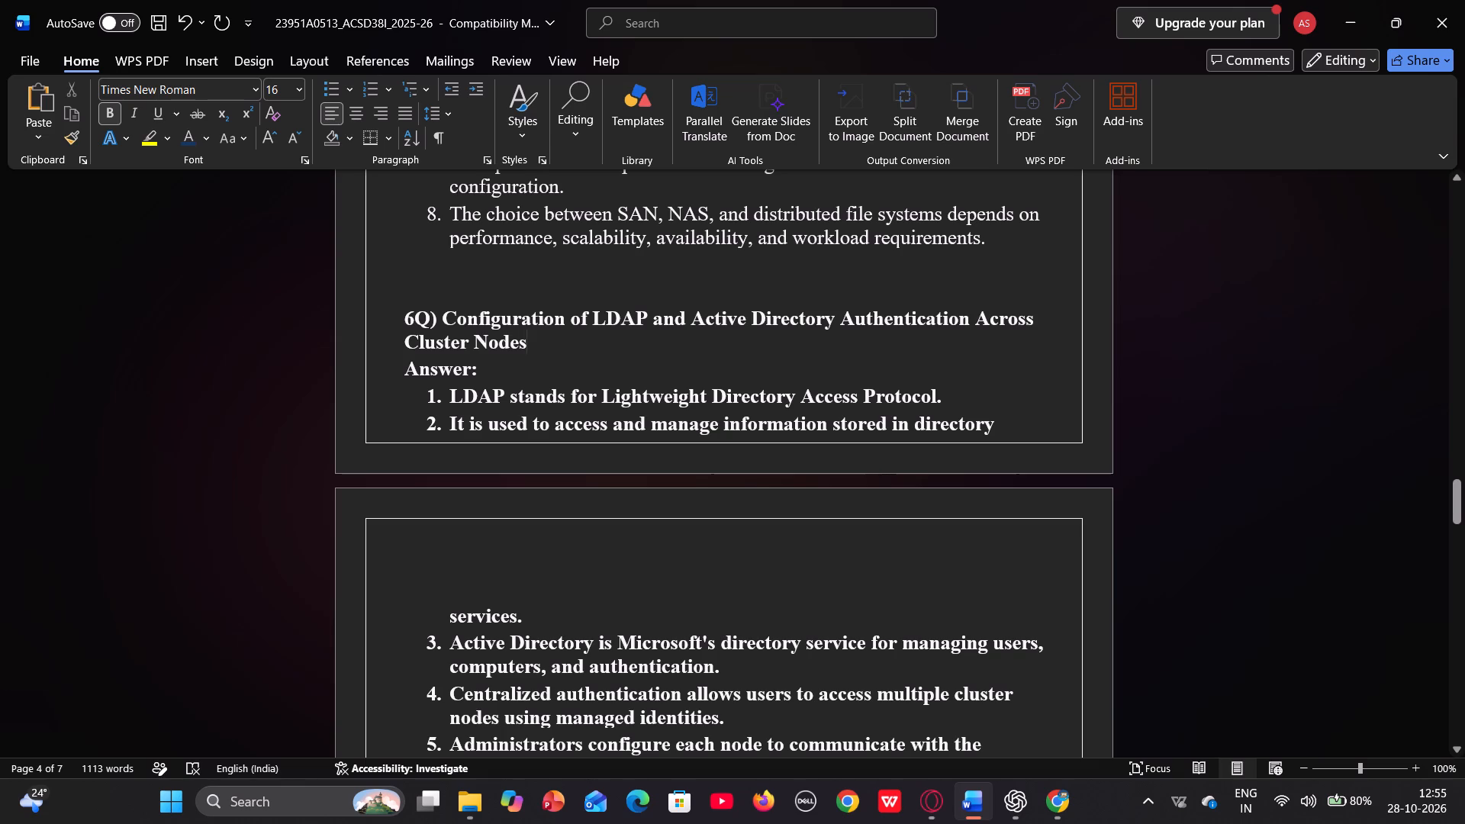
left_click_drag(400, 367, 592, 587)
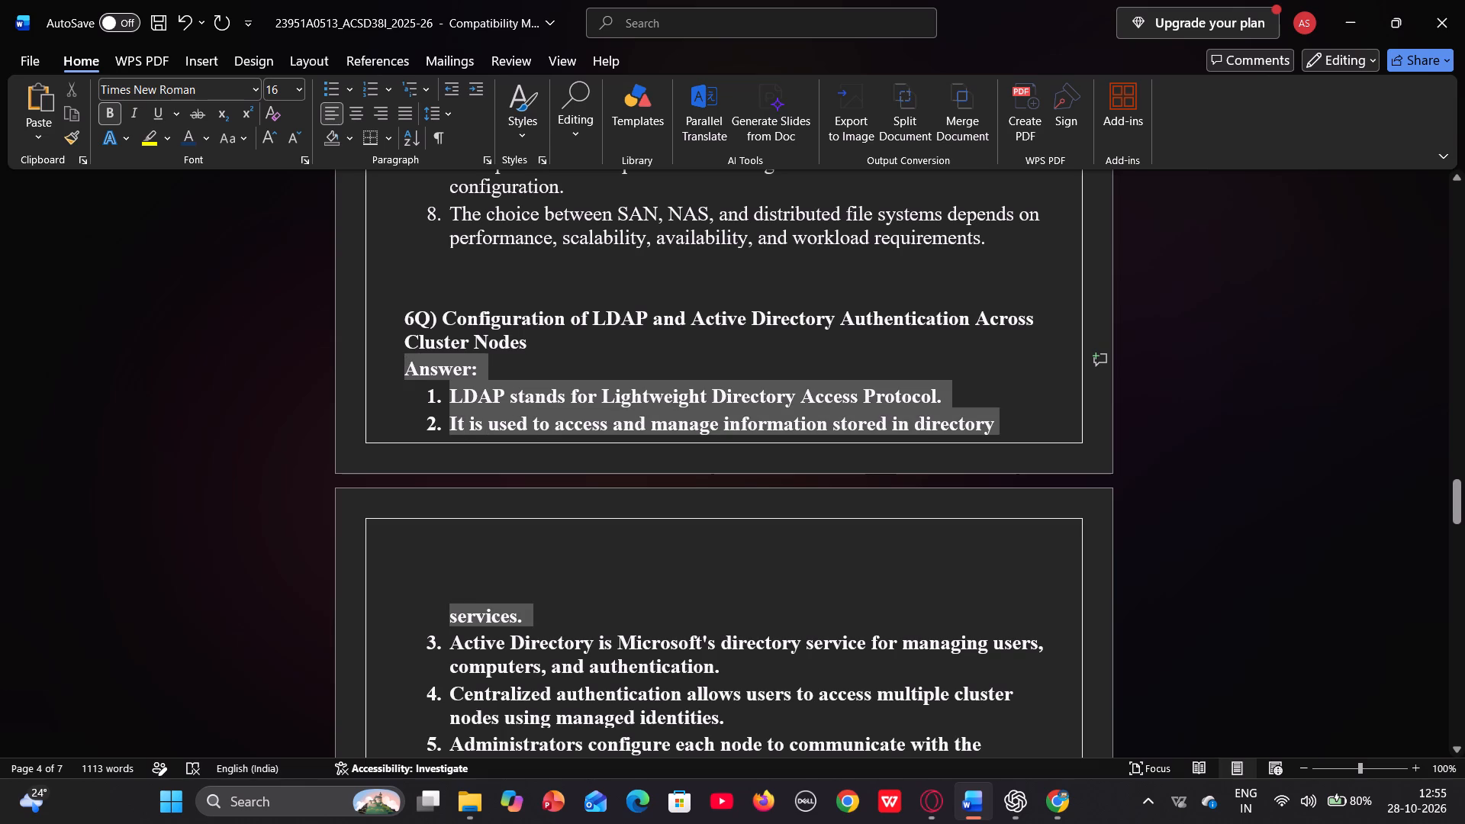
left_click_drag(592, 587, 588, 771)
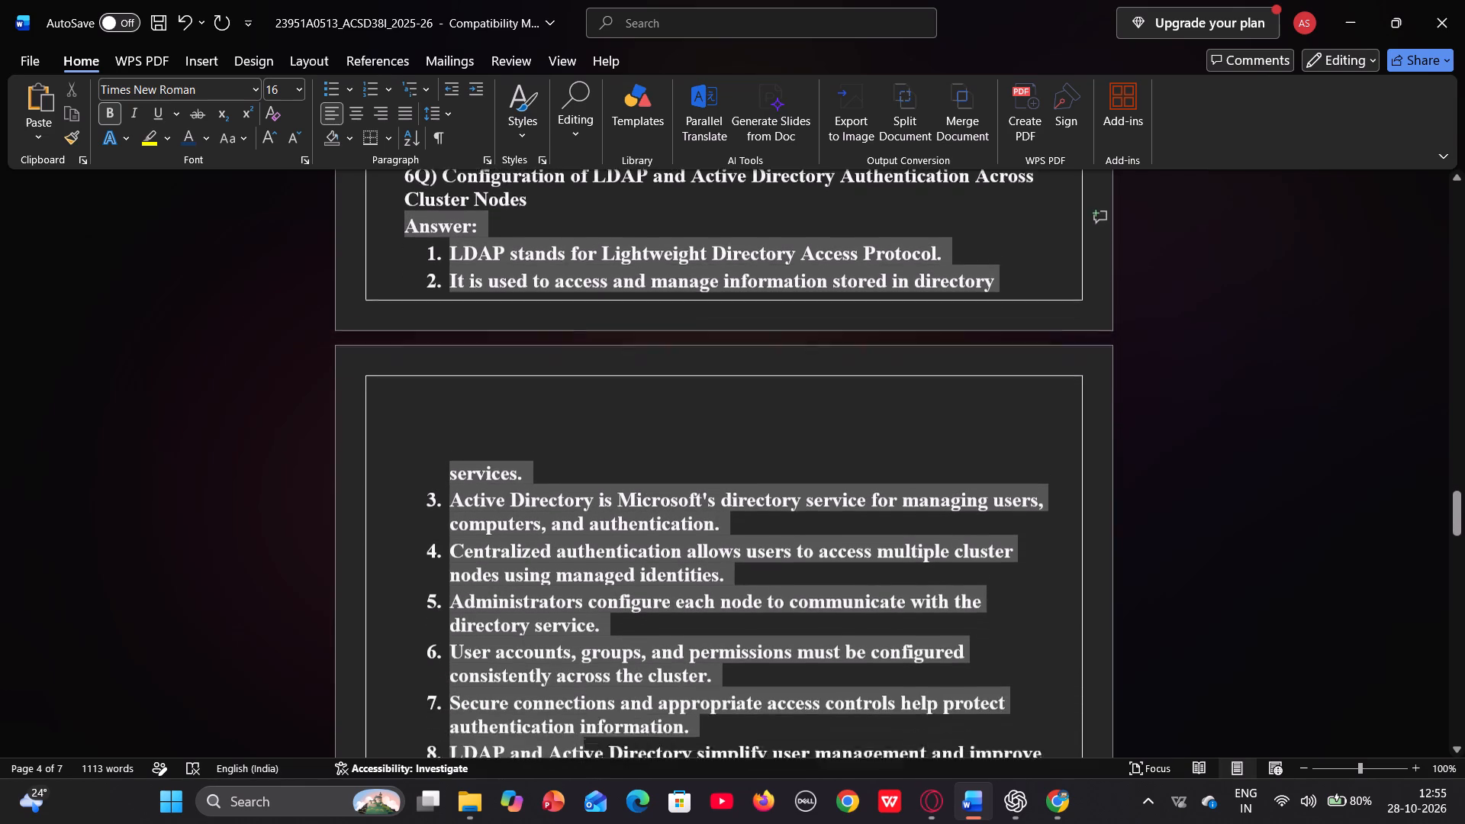
left_click_drag(588, 771, 719, 661)
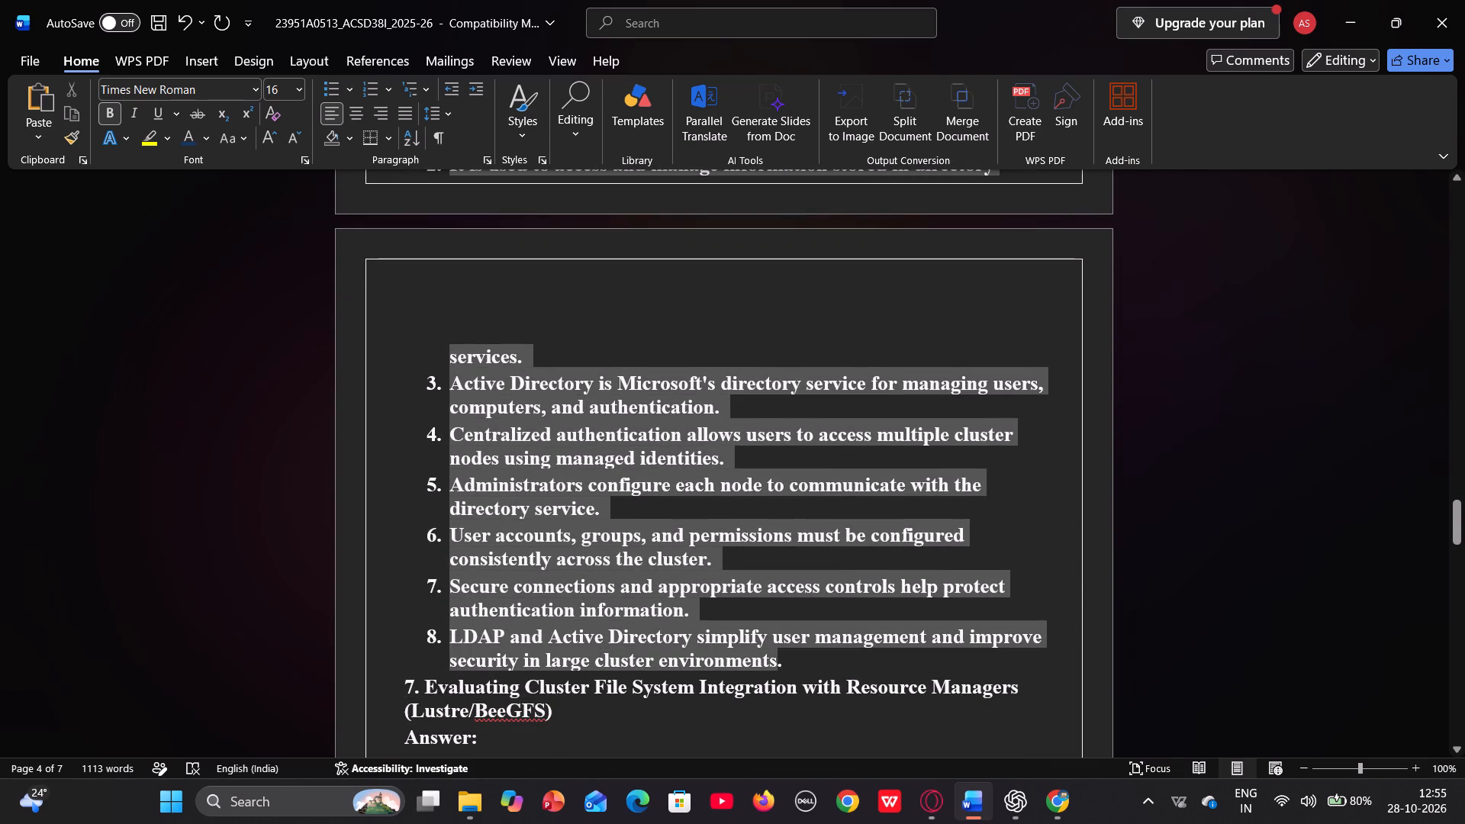
left_click_drag(719, 661, 790, 661)
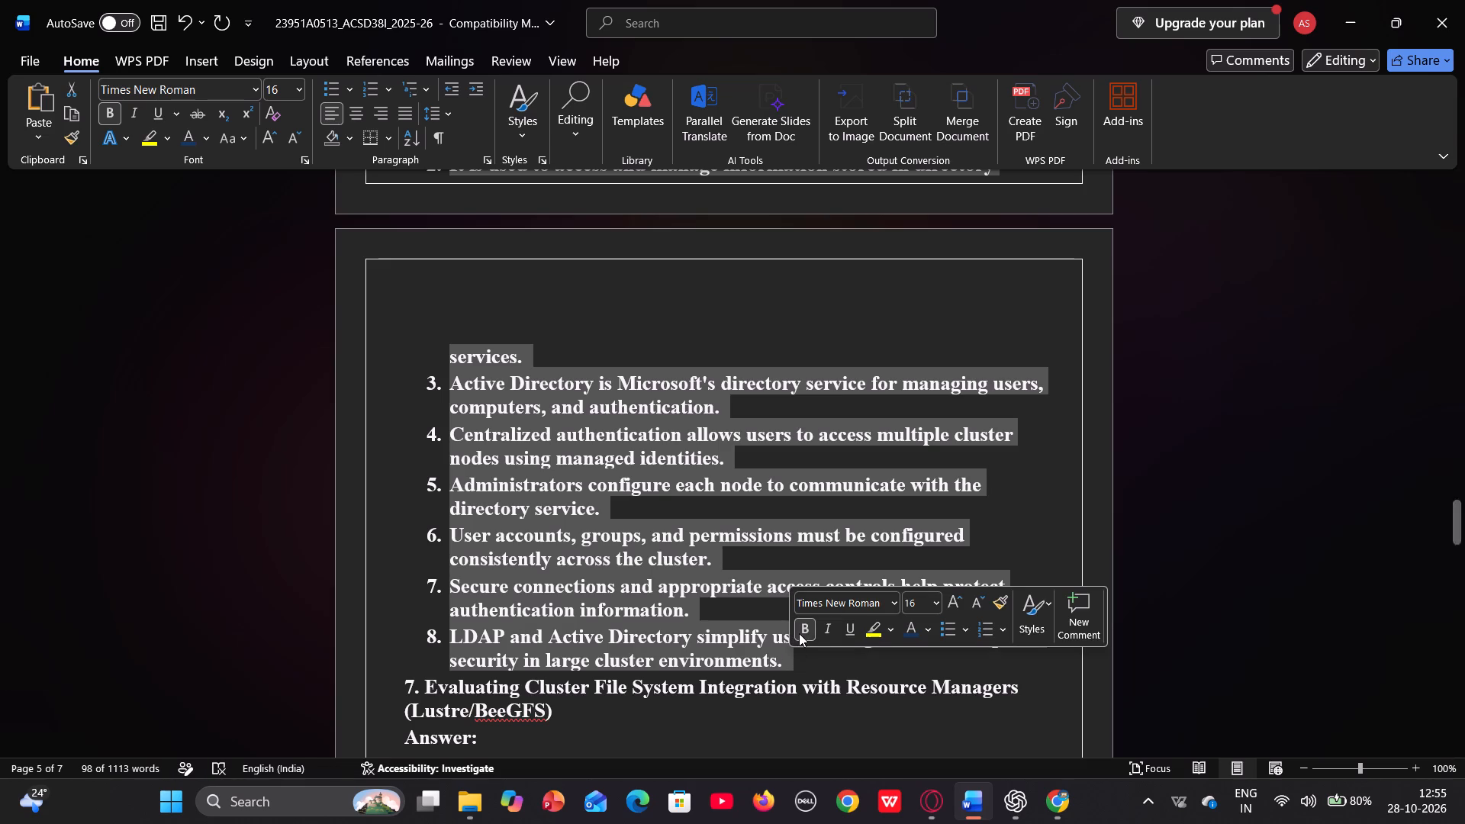
left_click(810, 622)
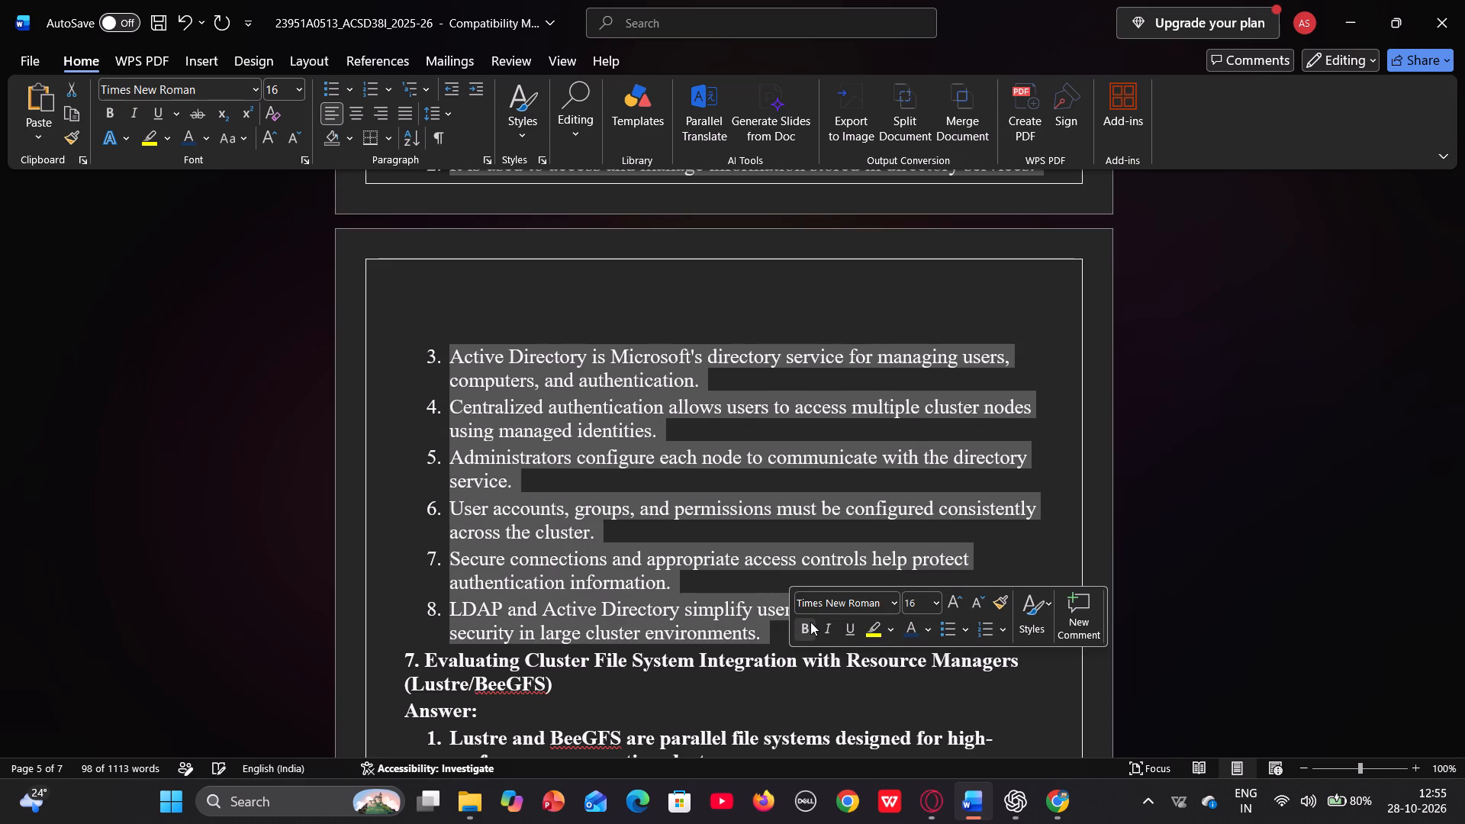
Insert two unnumbered blank lines between the sixth answer's eighth point and the seventh topic heading.
scroll(612, 628, "up", 1)
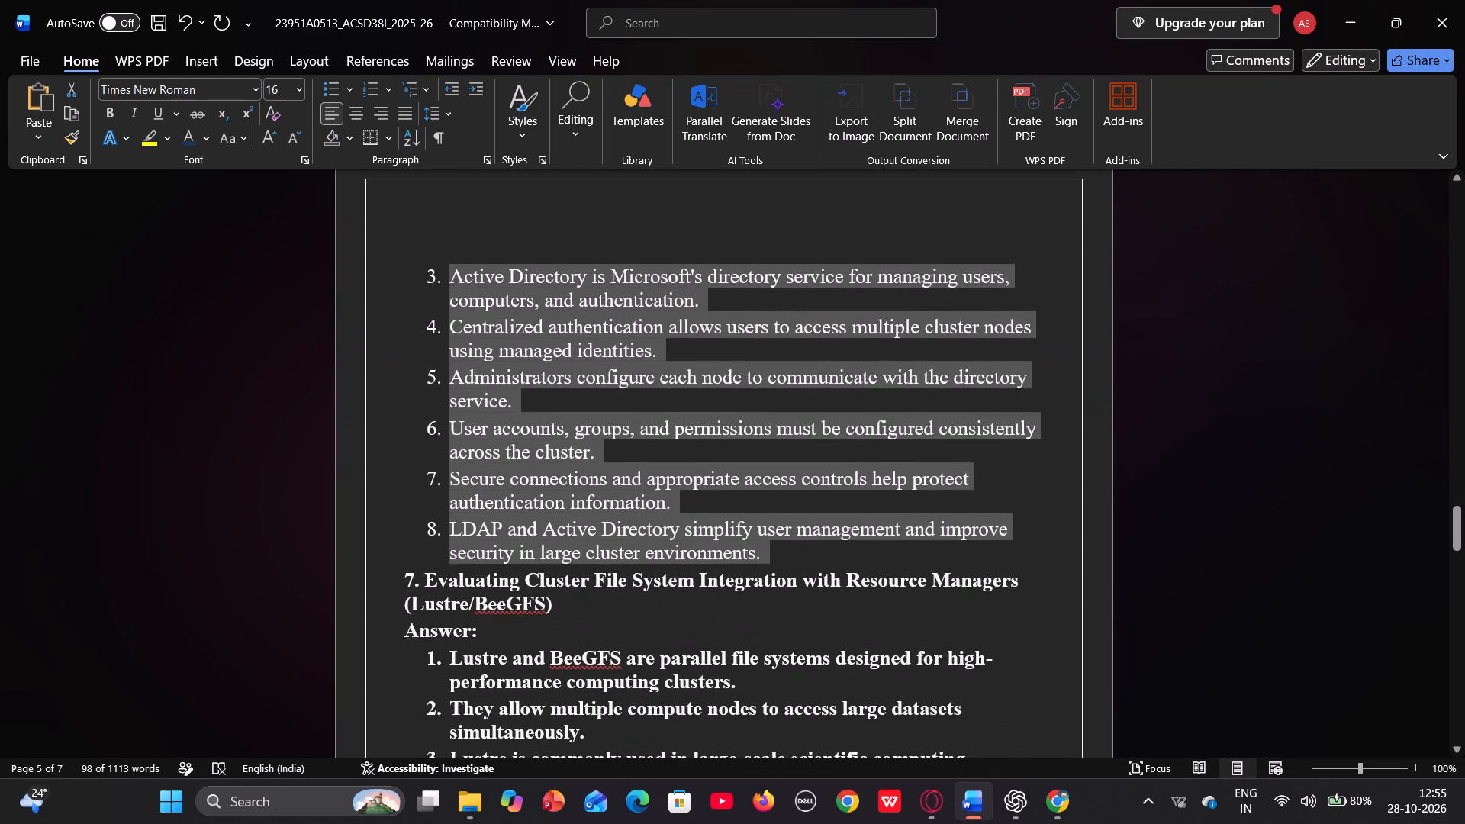
left_click(418, 585)
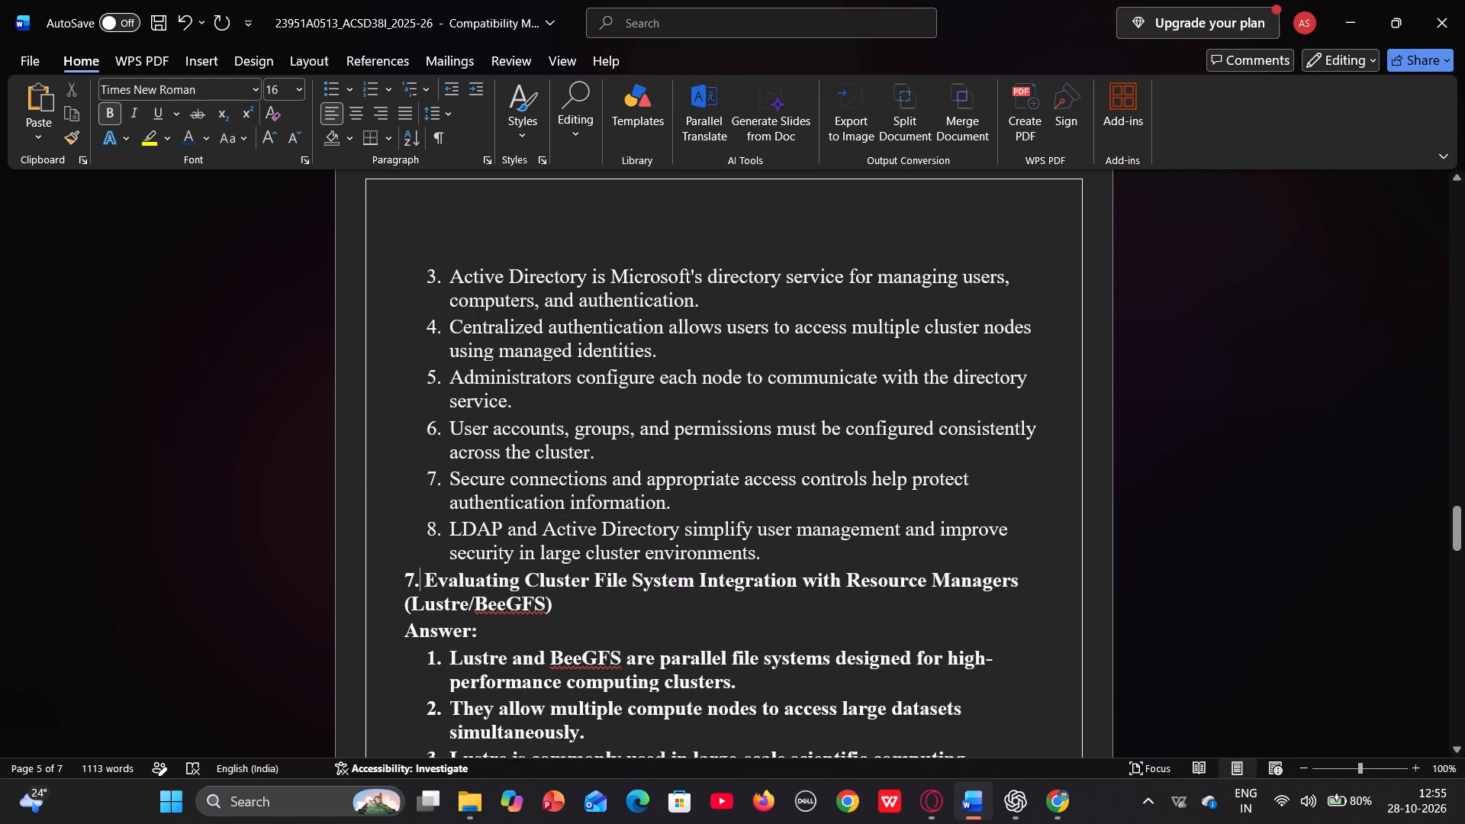
left_click(768, 553)
key("Return")
key("Return")
key("Return")
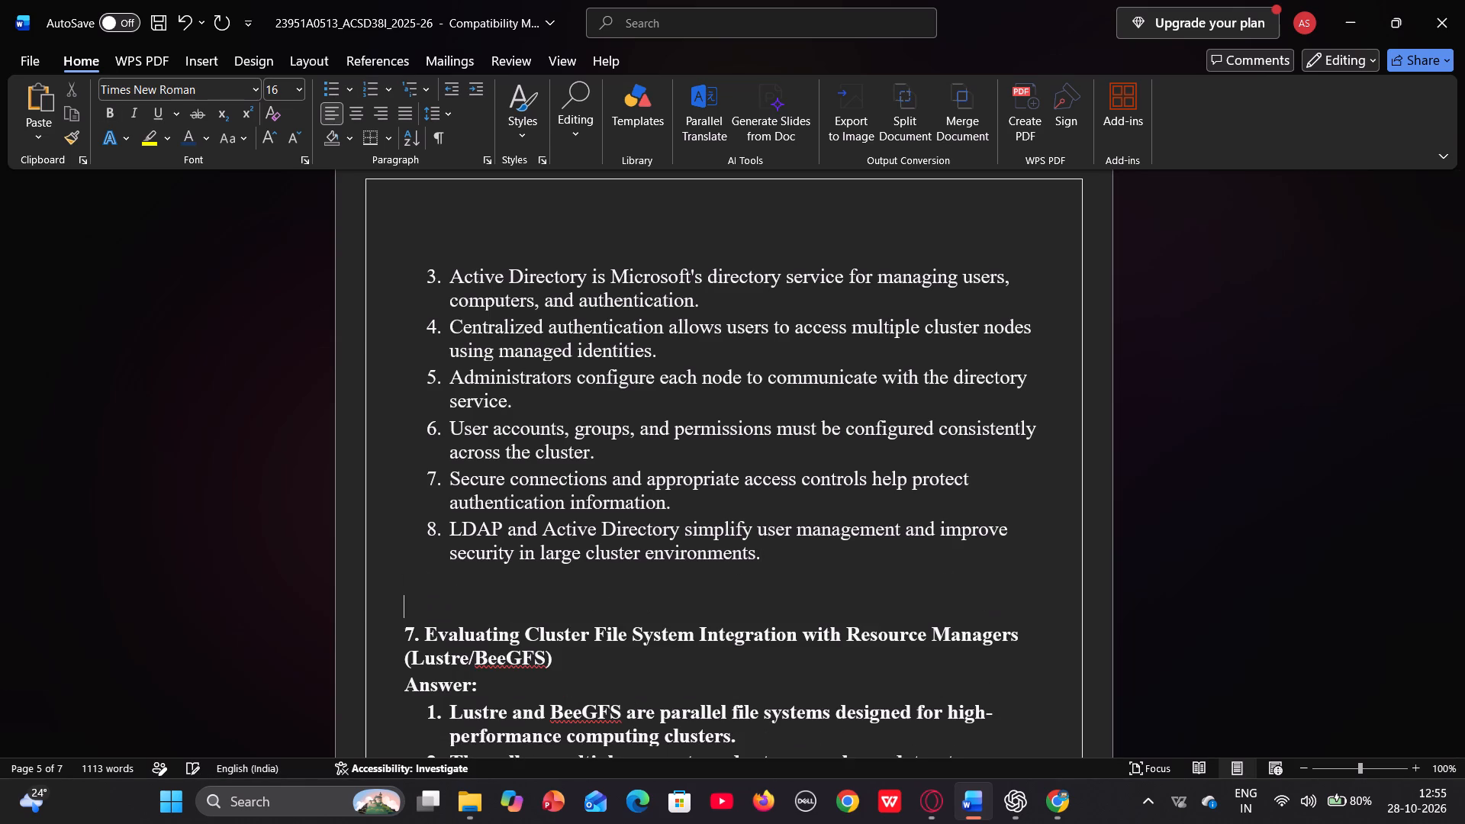
Change the numbering of the seventh topic heading, on cluster file system integration with resource managers, to "7Q)".
left_click(418, 635)
key("BackSpace")
type("Q)")
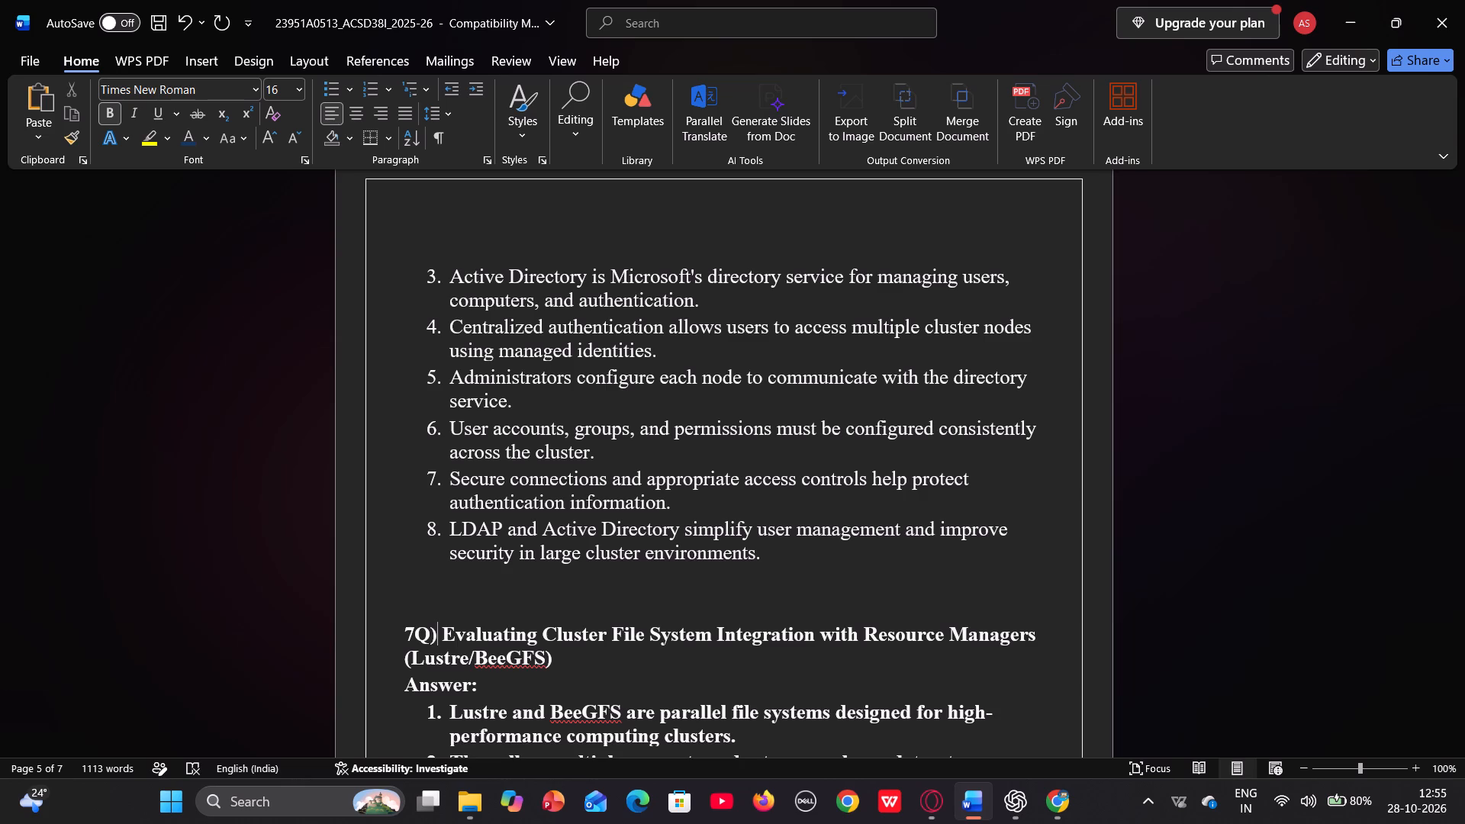
left_click_drag(555, 661, 497, 658)
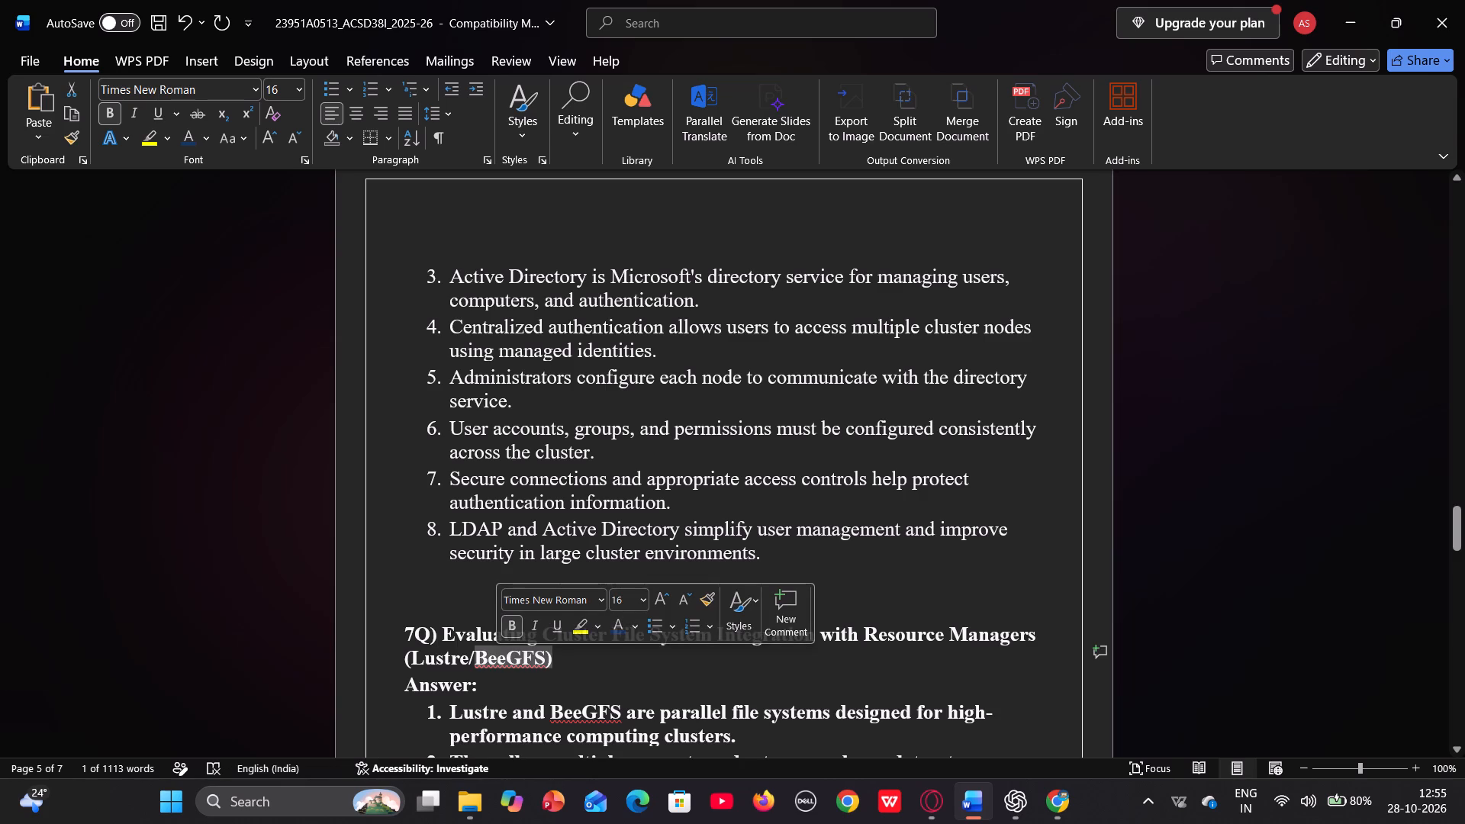
left_click(593, 666)
Remove bold from the seventh topic's "Answer:" label and its eight numbered points, leaving the eighth topic heading out.
scroll(593, 666, "down", 1)
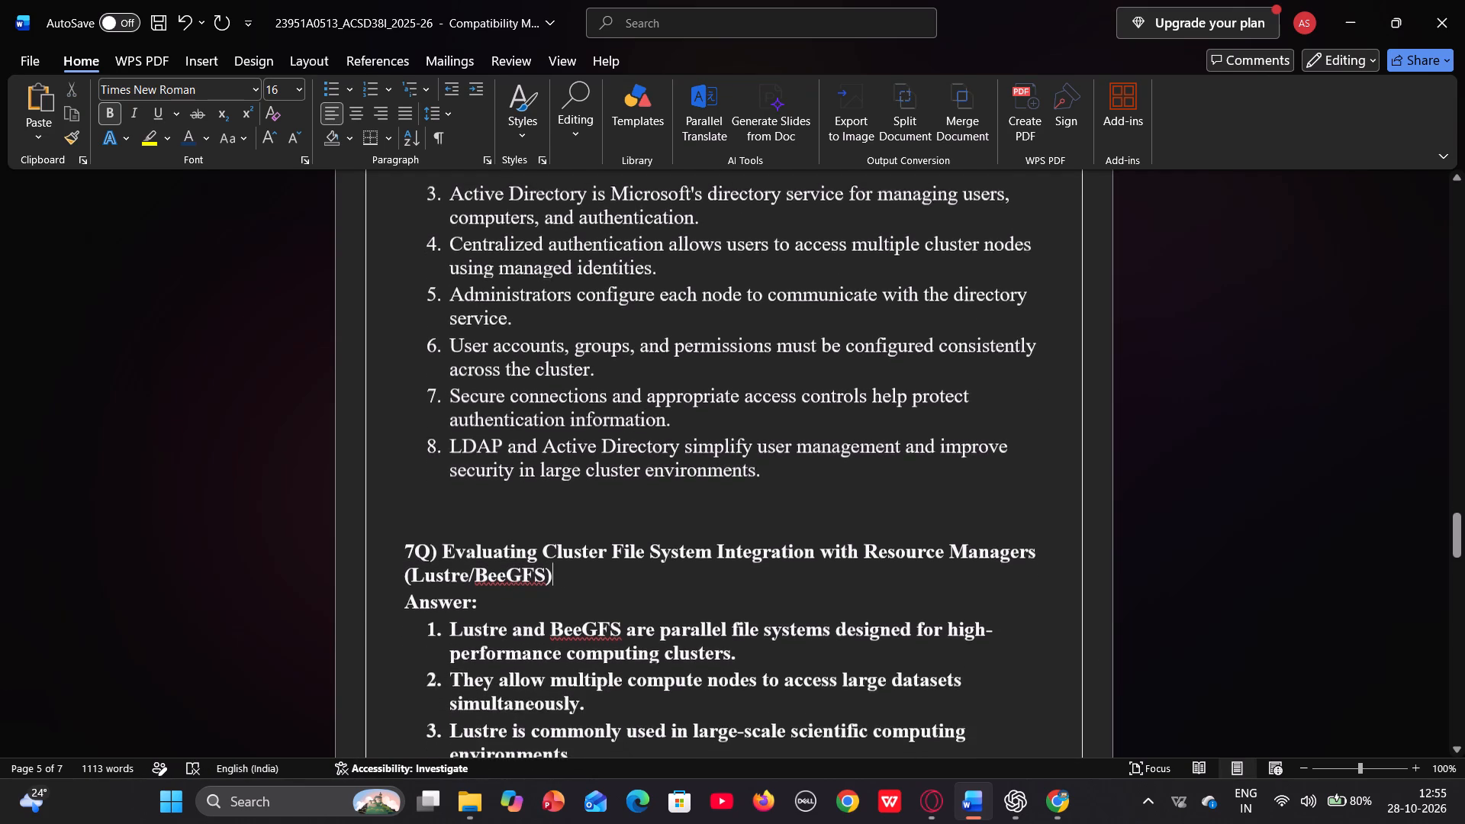
scroll(593, 666, "down", 3)
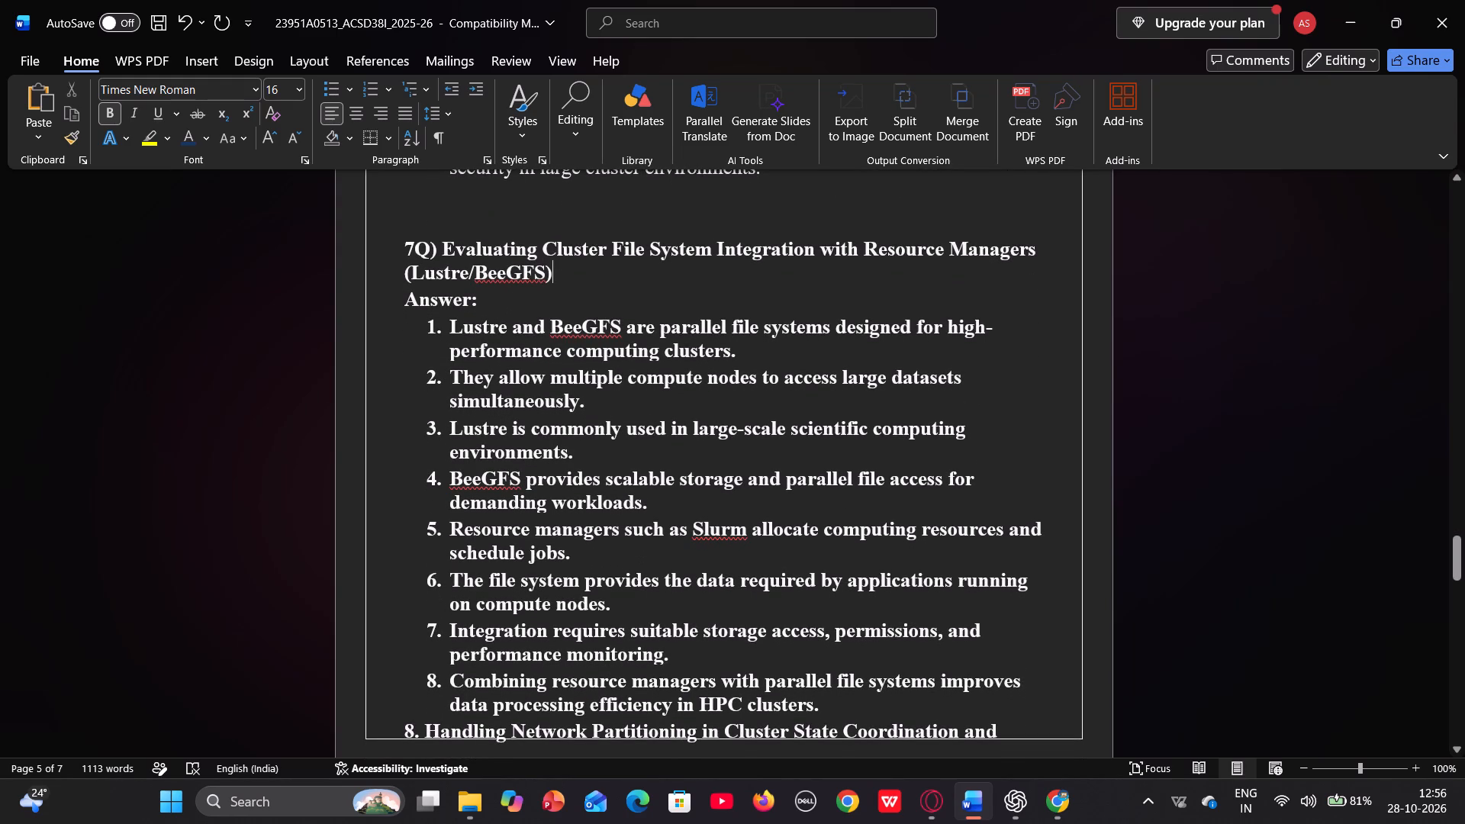
left_click_drag(409, 300, 507, 661)
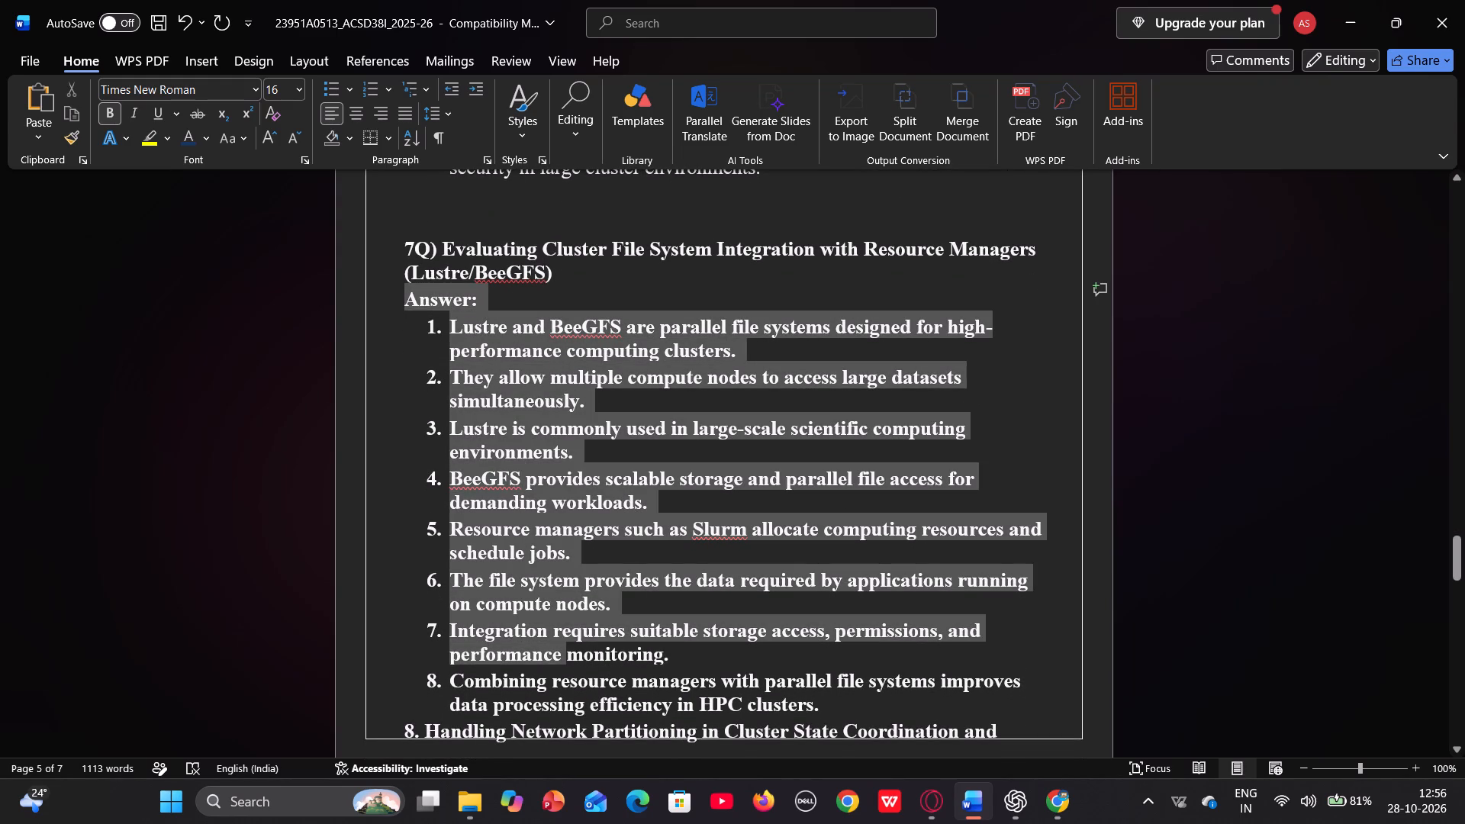
left_click_drag(507, 661, 794, 714)
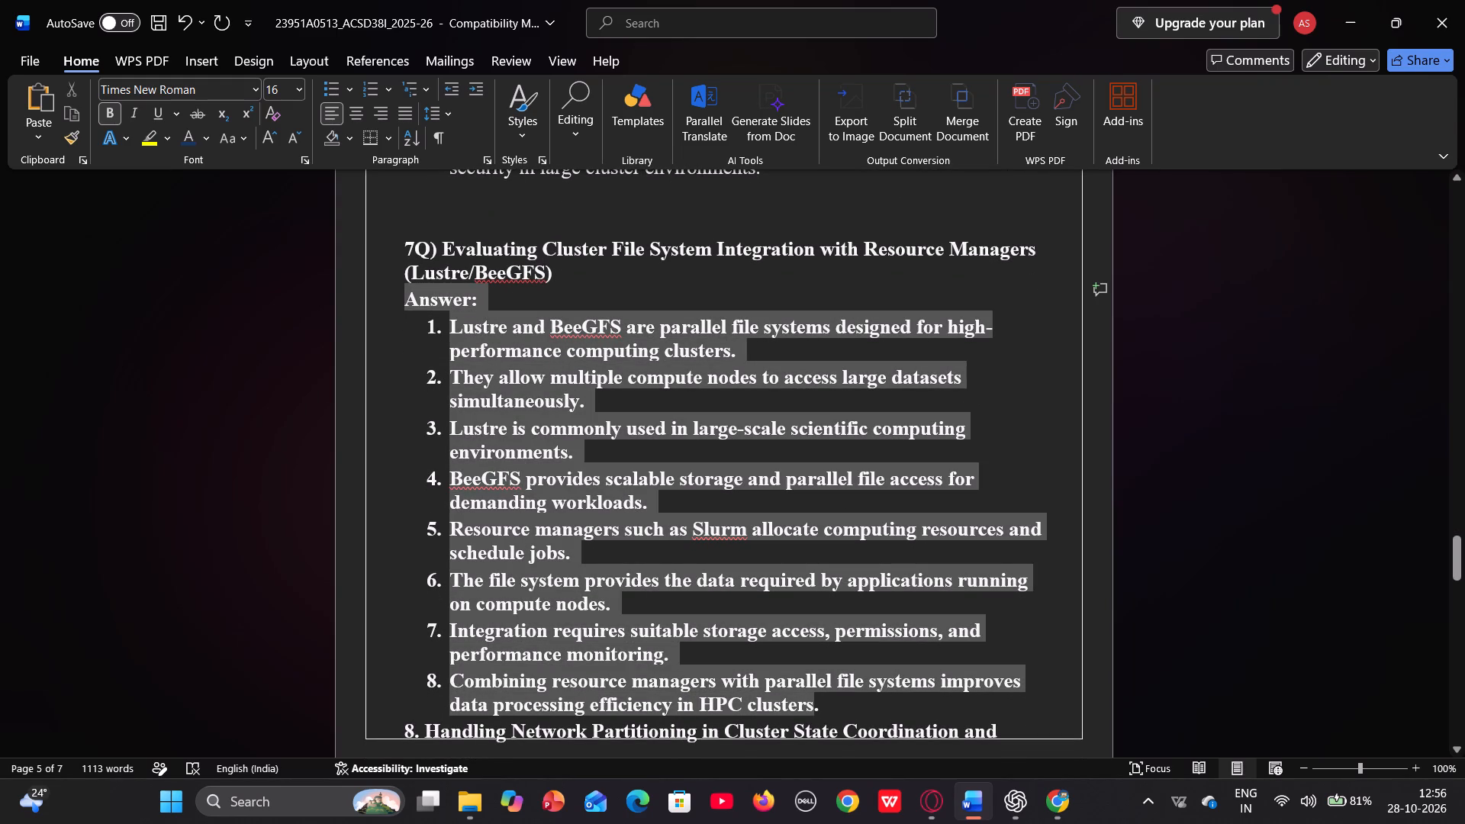
left_click_drag(794, 714, 822, 706)
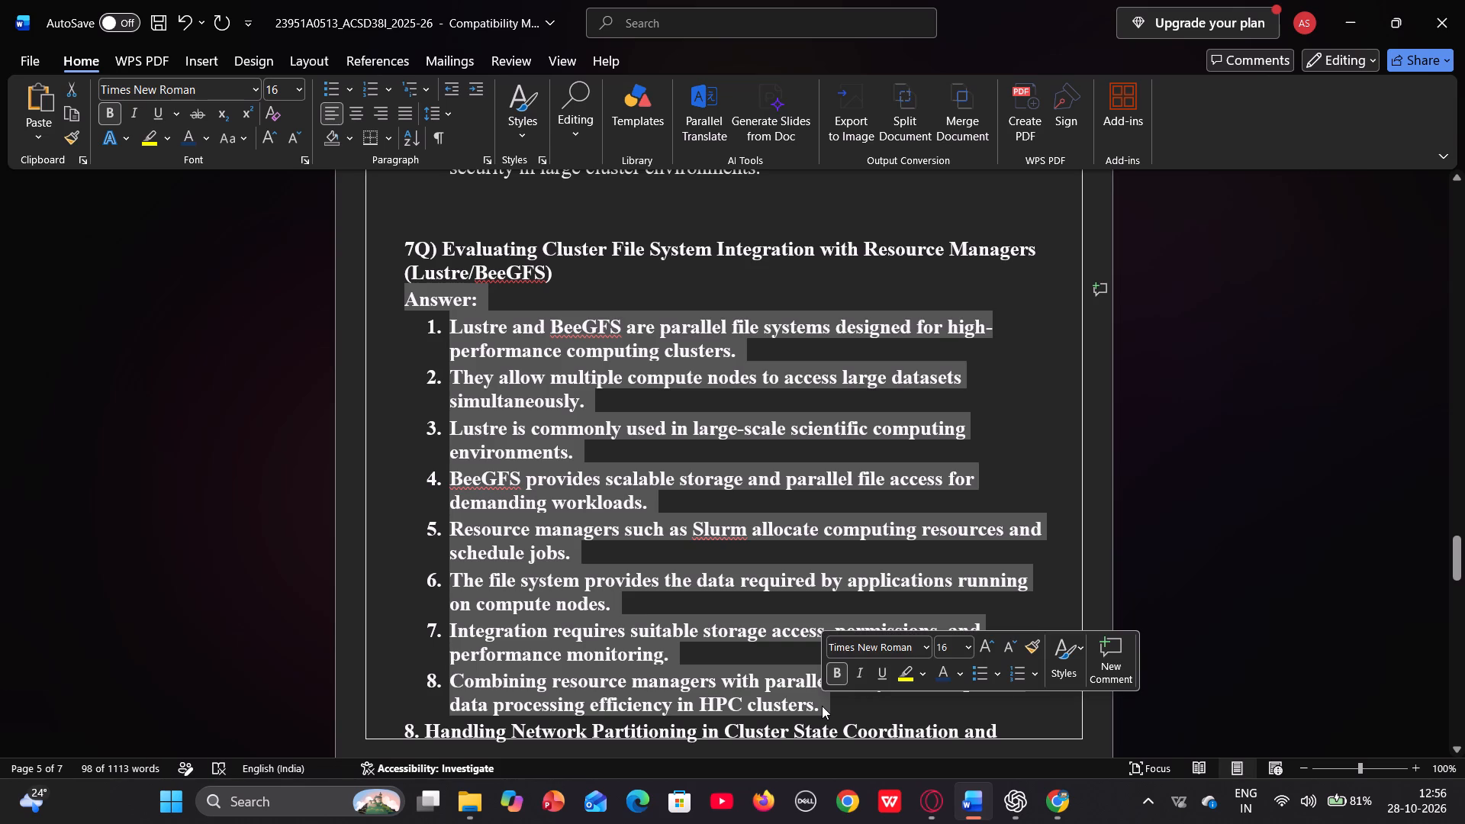
left_click(837, 678)
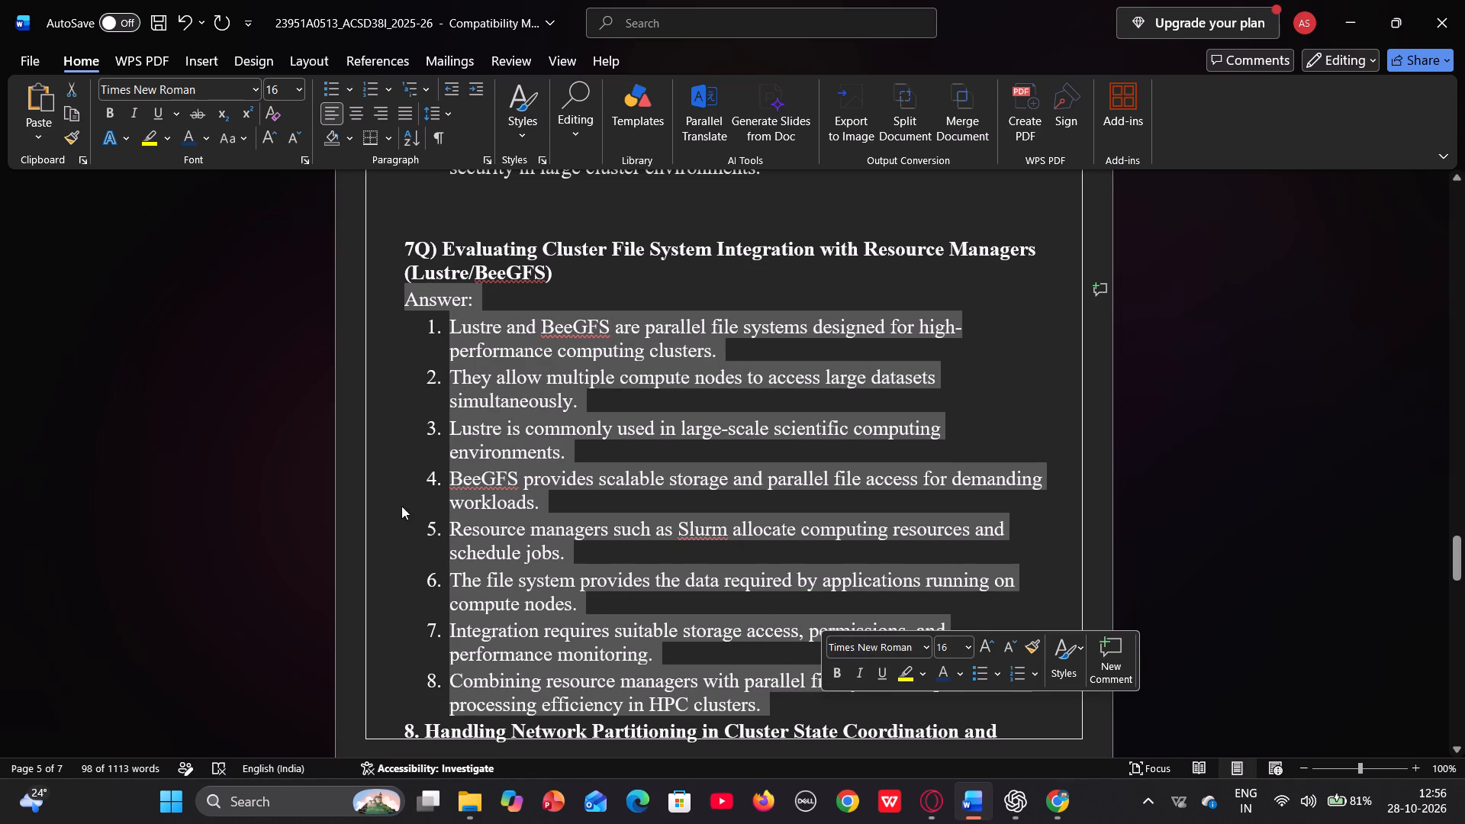
Insert one unnumbered blank line after the seventh answer's eighth point so the eighth topic heading starts on the next page.
scroll(392, 557, "down", 2)
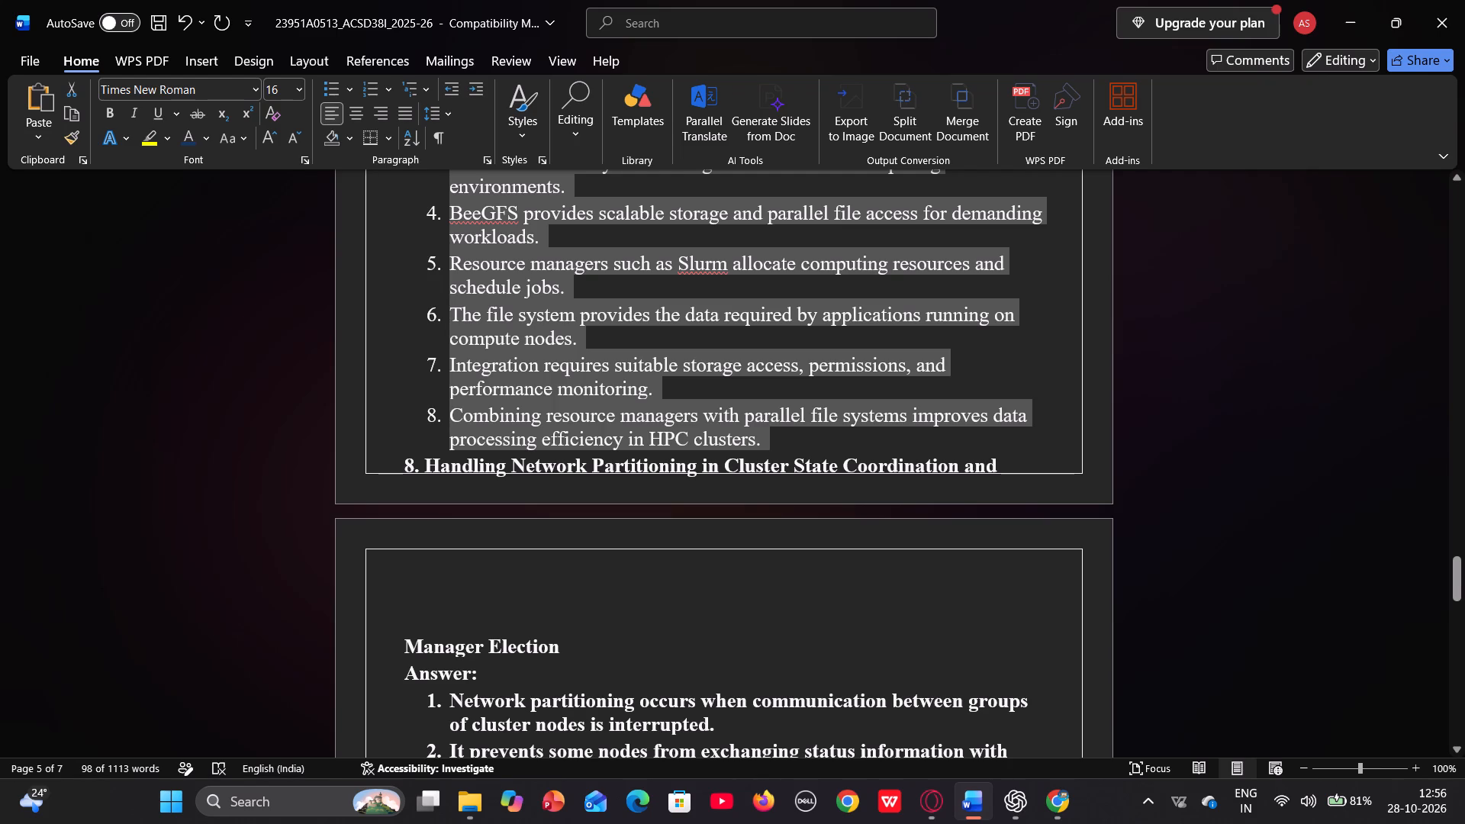
left_click(797, 443)
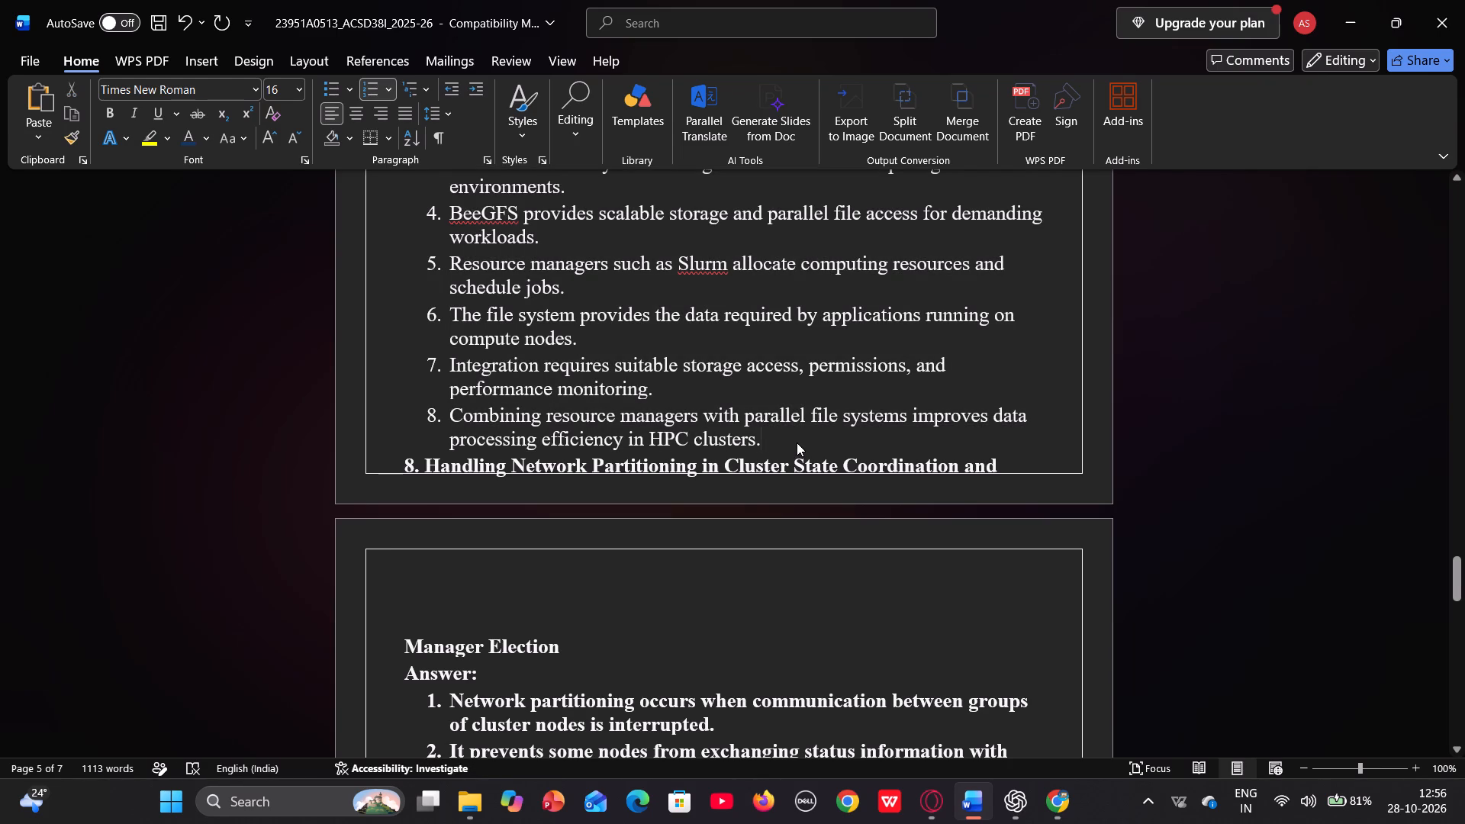
key("Return")
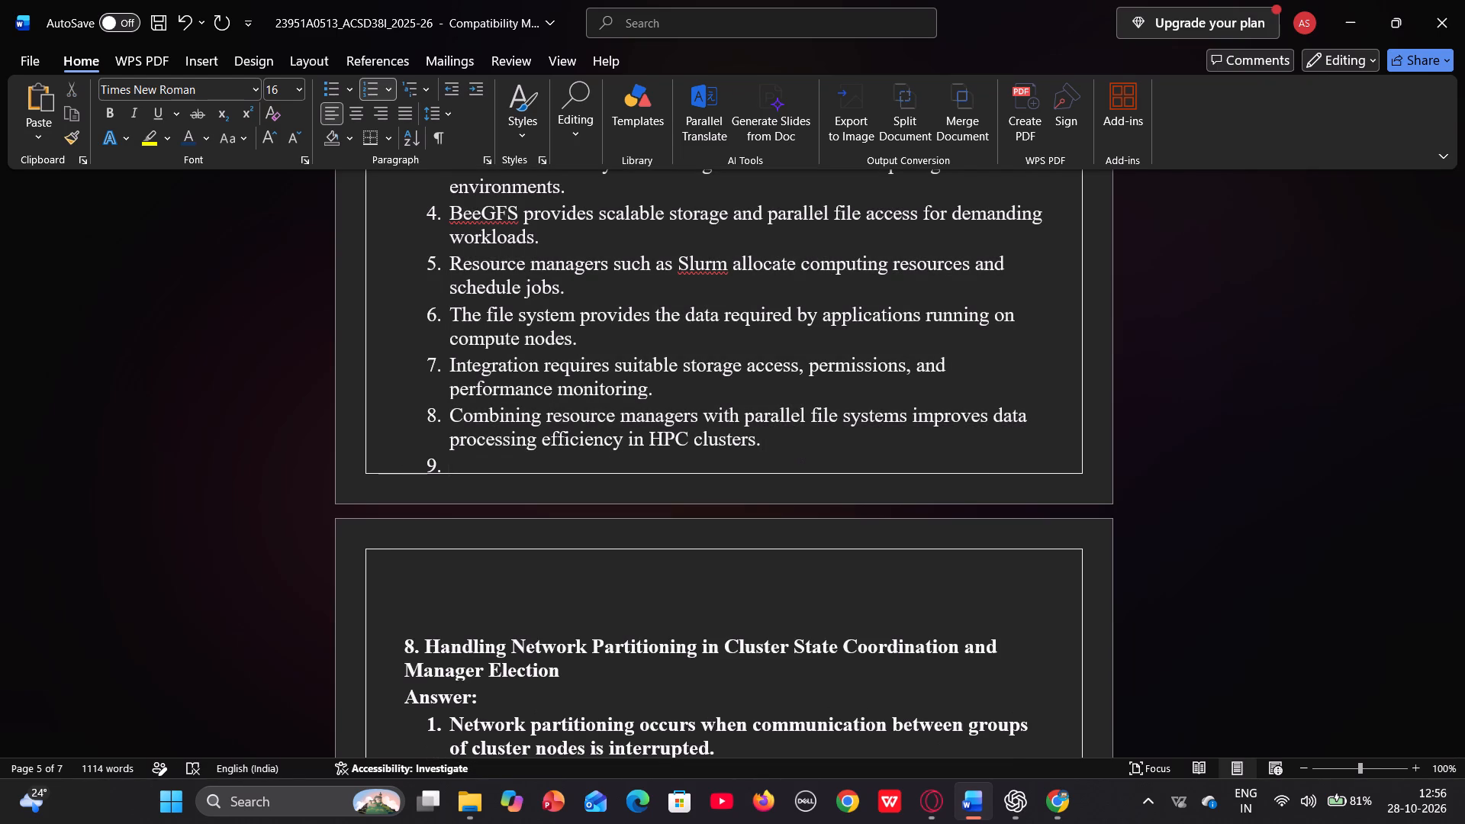
key("BackSpace")
Change the numbering of the eighth topic heading, on network partitioning and manager election, to "8Q)".
scroll(797, 443, "down", 1)
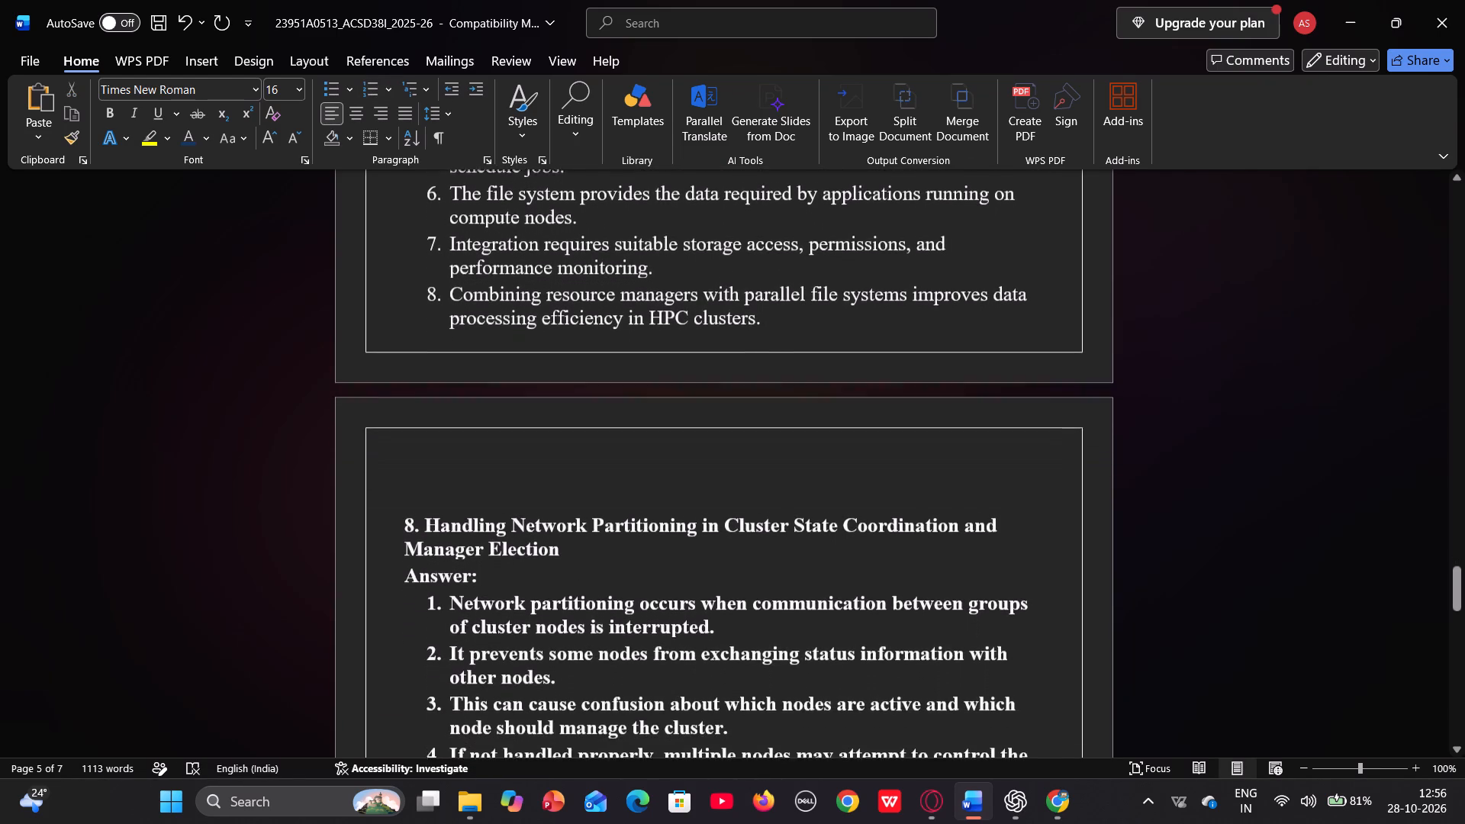
scroll(797, 443, "down", 1)
scroll(633, 478, "up", 1)
scroll(633, 478, "right", 1)
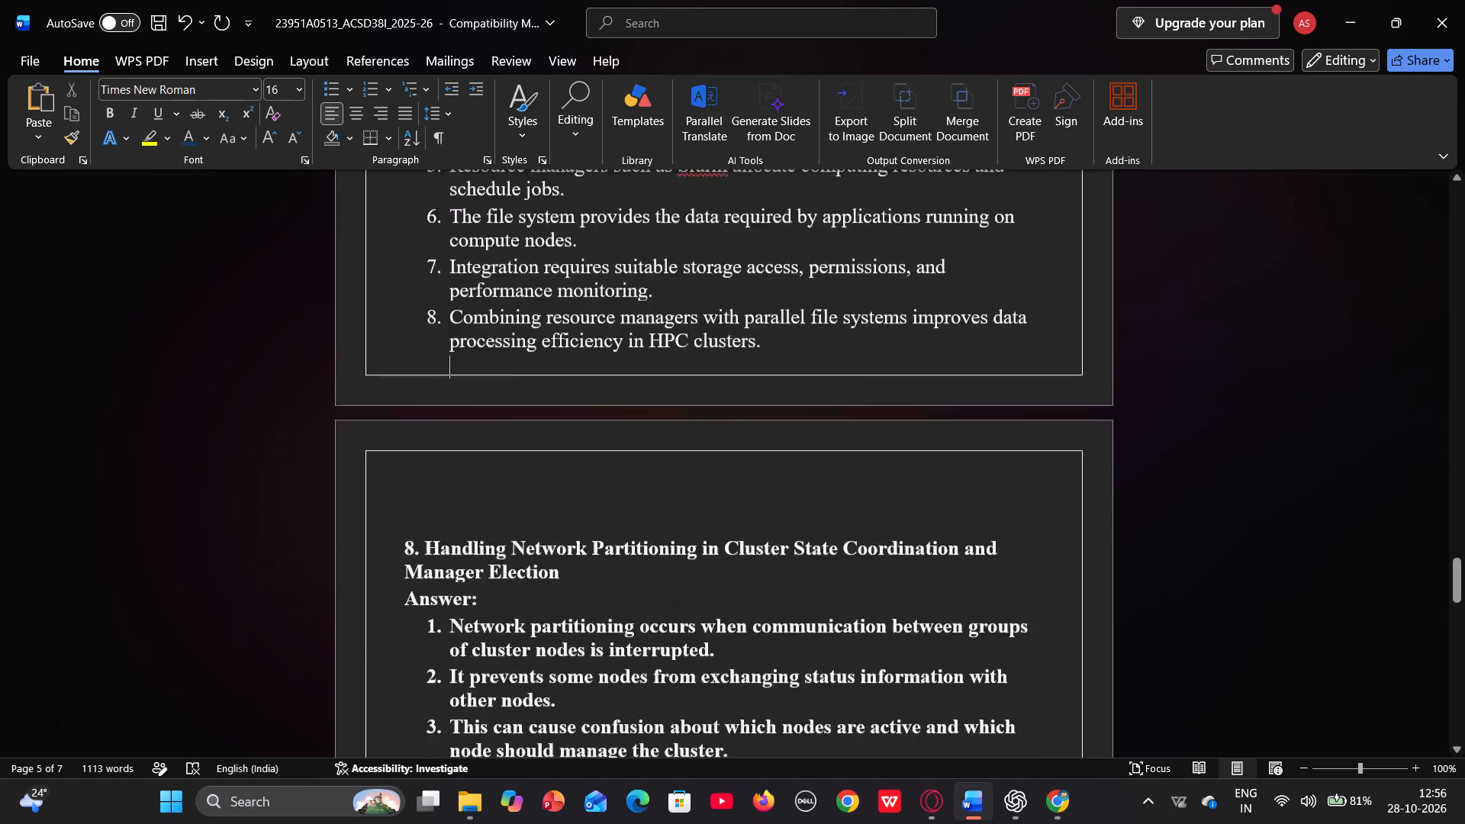
scroll(633, 478, "right", 1)
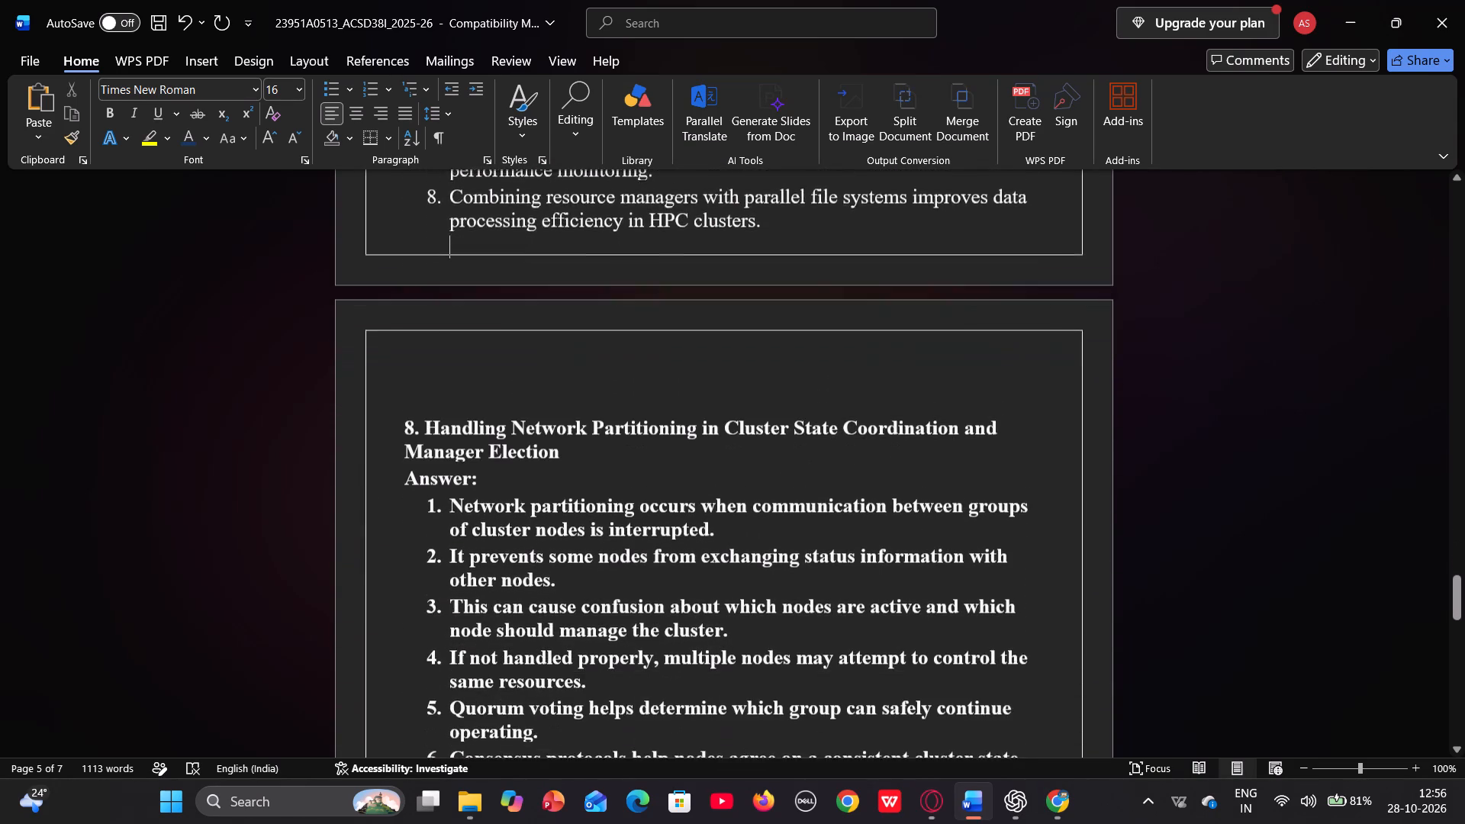
scroll(633, 478, "right", 1)
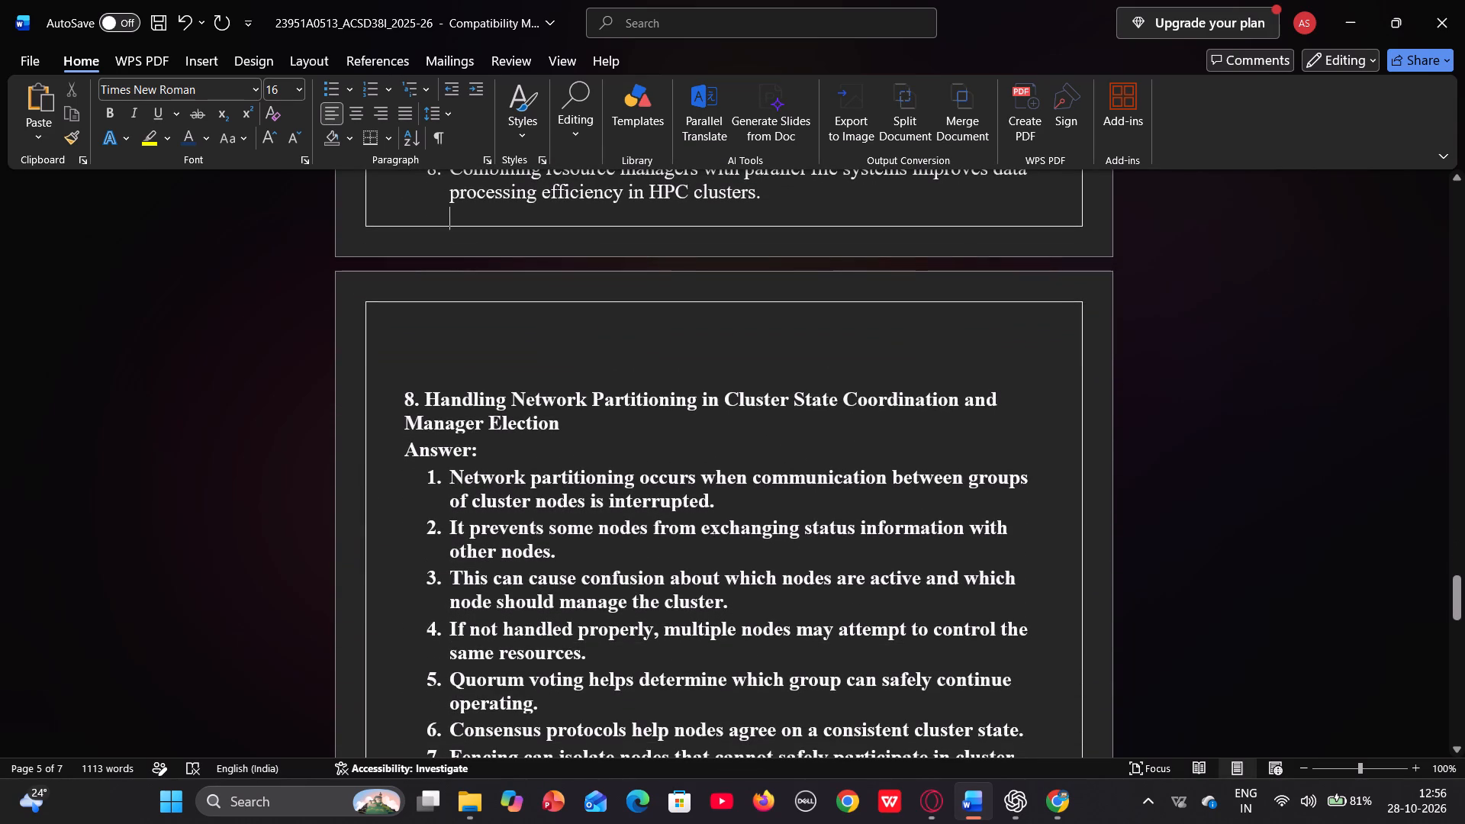
left_click(414, 396)
key("Right")
key("BackSpace")
type("Q)")
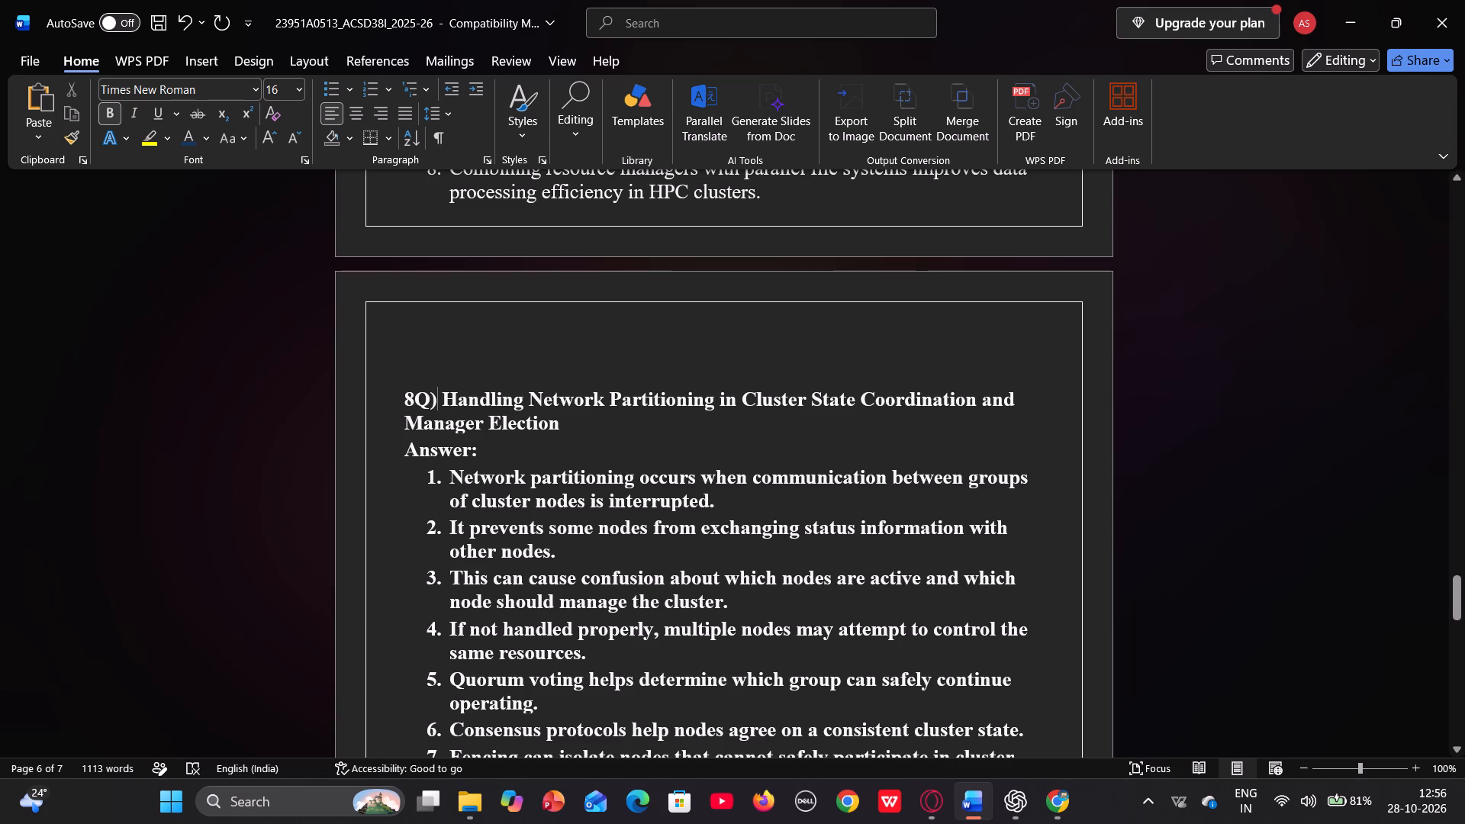
Remove bold from the eighth topic's "Answer:" label and its eight numbered points, leaving the ninth topic heading out.
left_click_drag(445, 394, 477, 398)
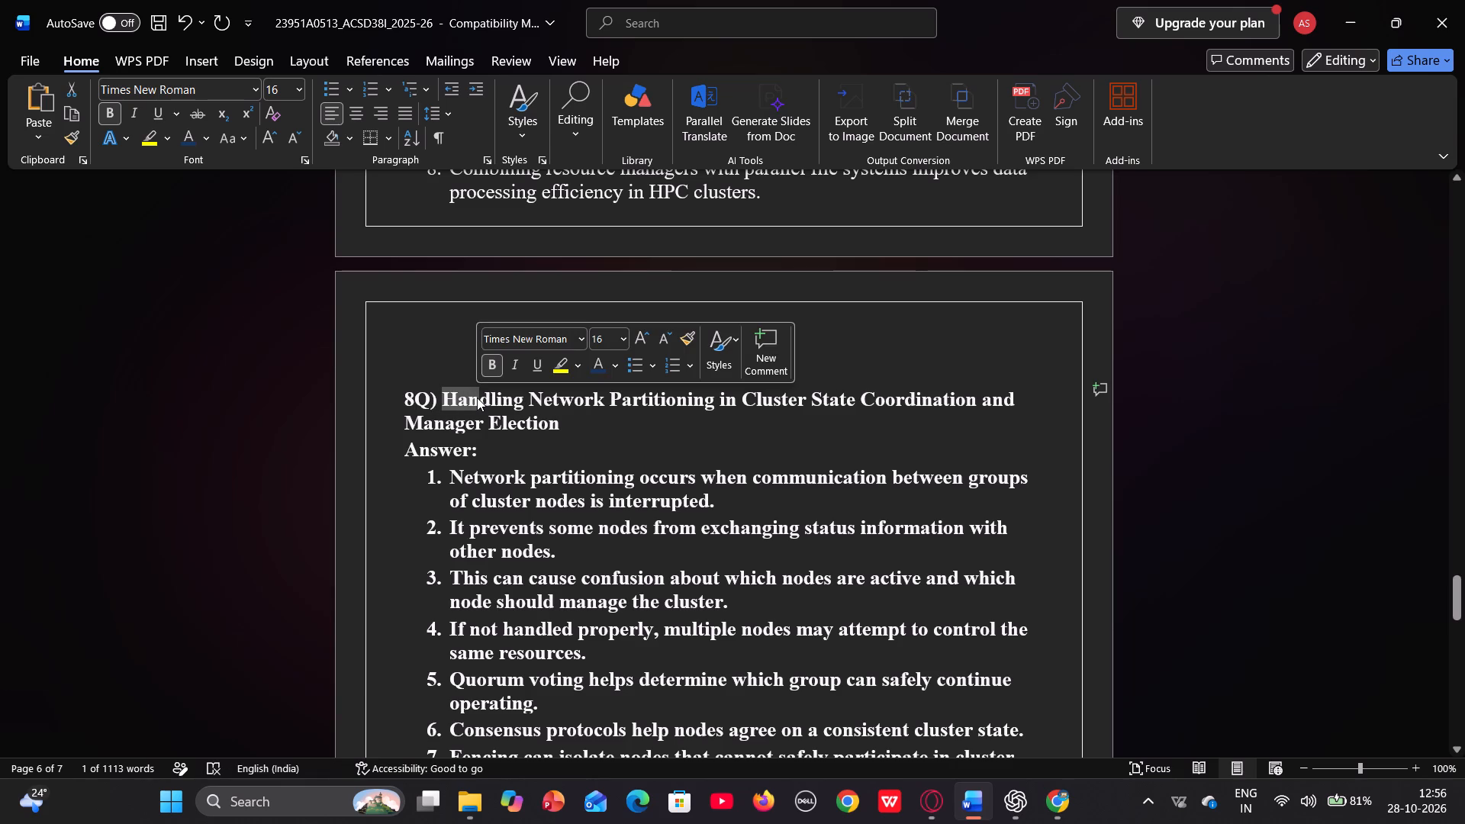
left_click(568, 421)
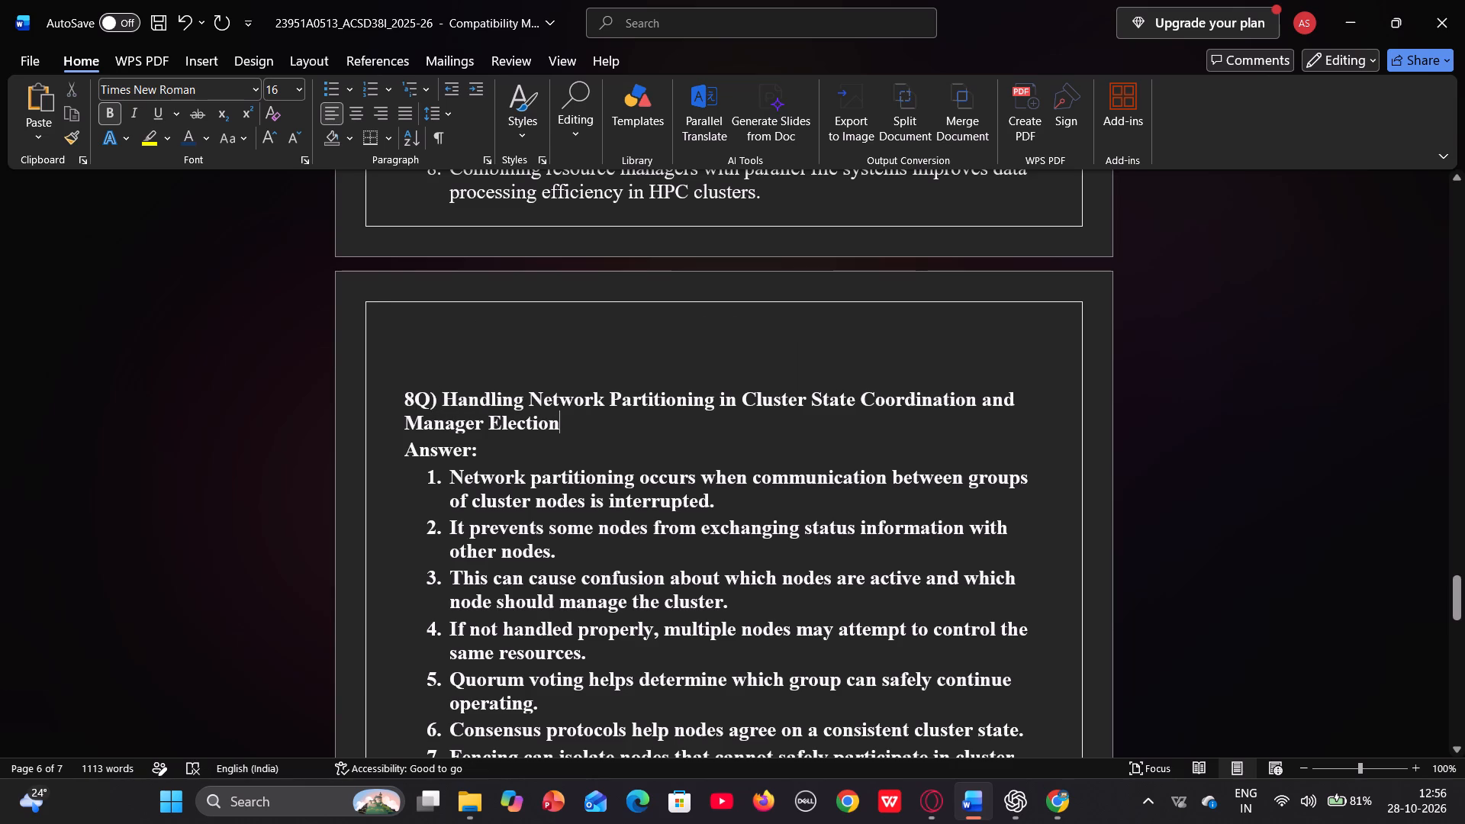
left_click_drag(406, 444, 534, 694)
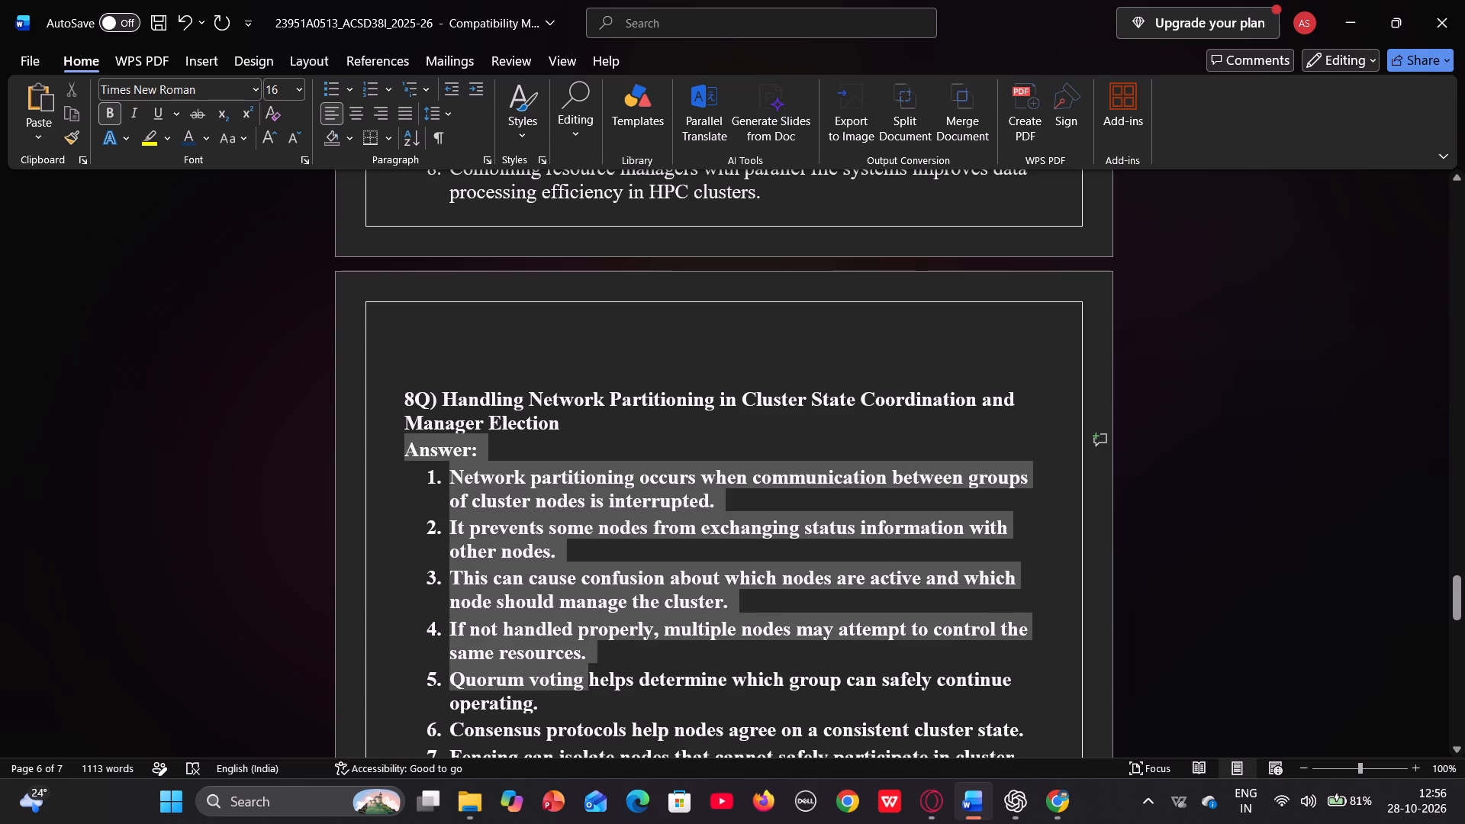
left_click_drag(534, 694, 504, 206)
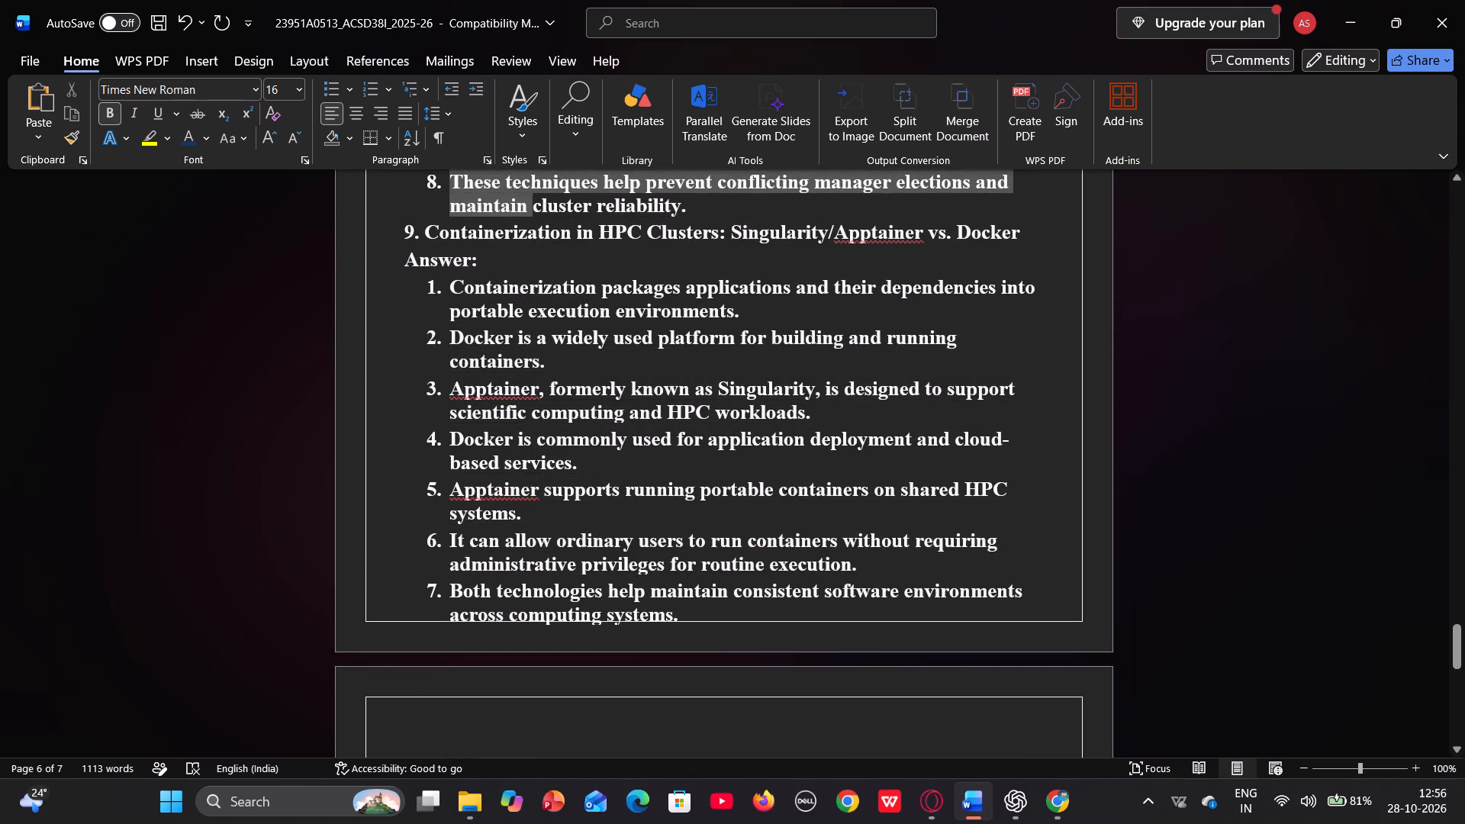
left_click_drag(504, 206, 503, 151)
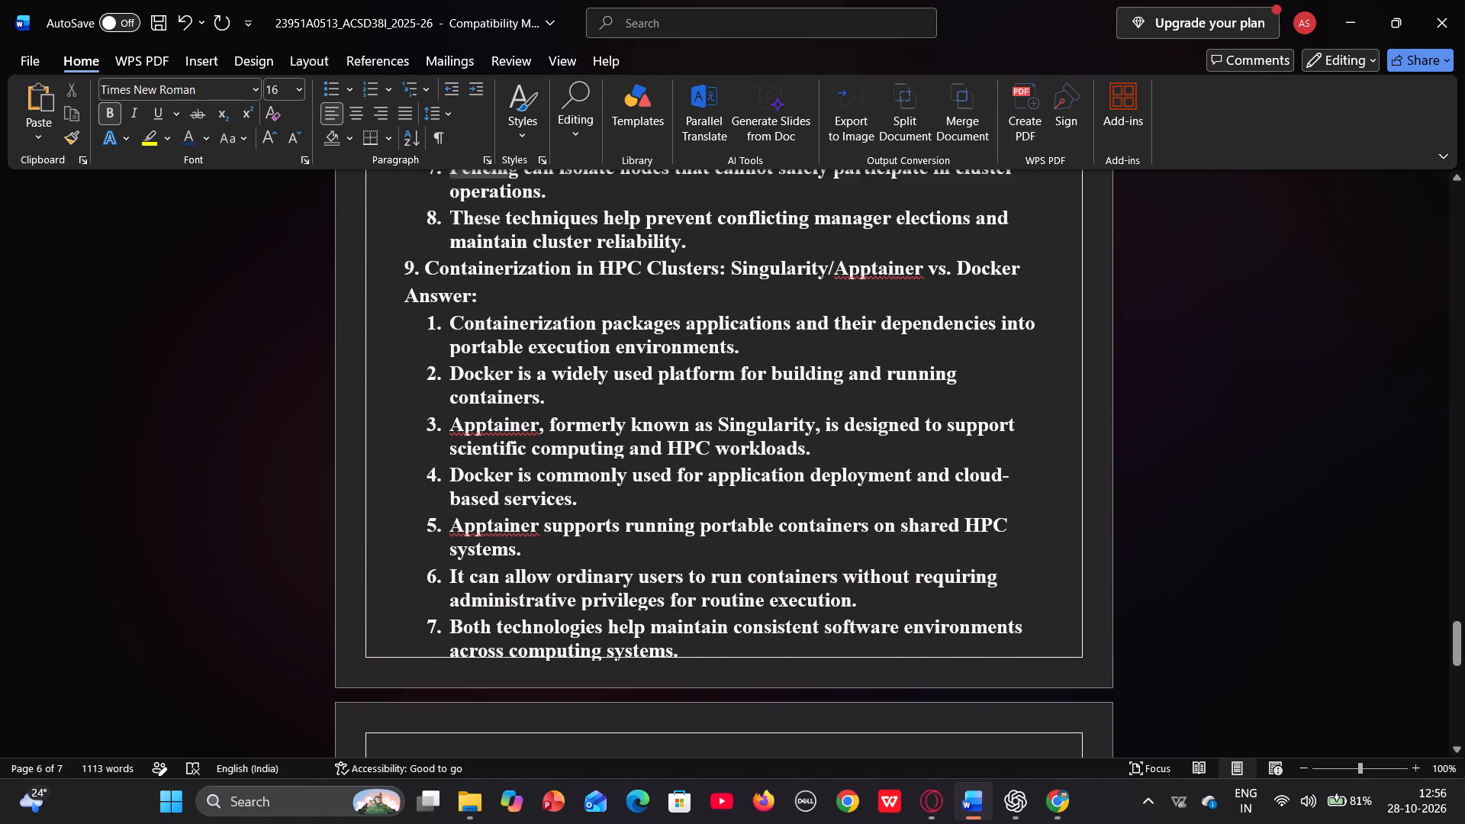
left_click_drag(503, 151, 580, 507)
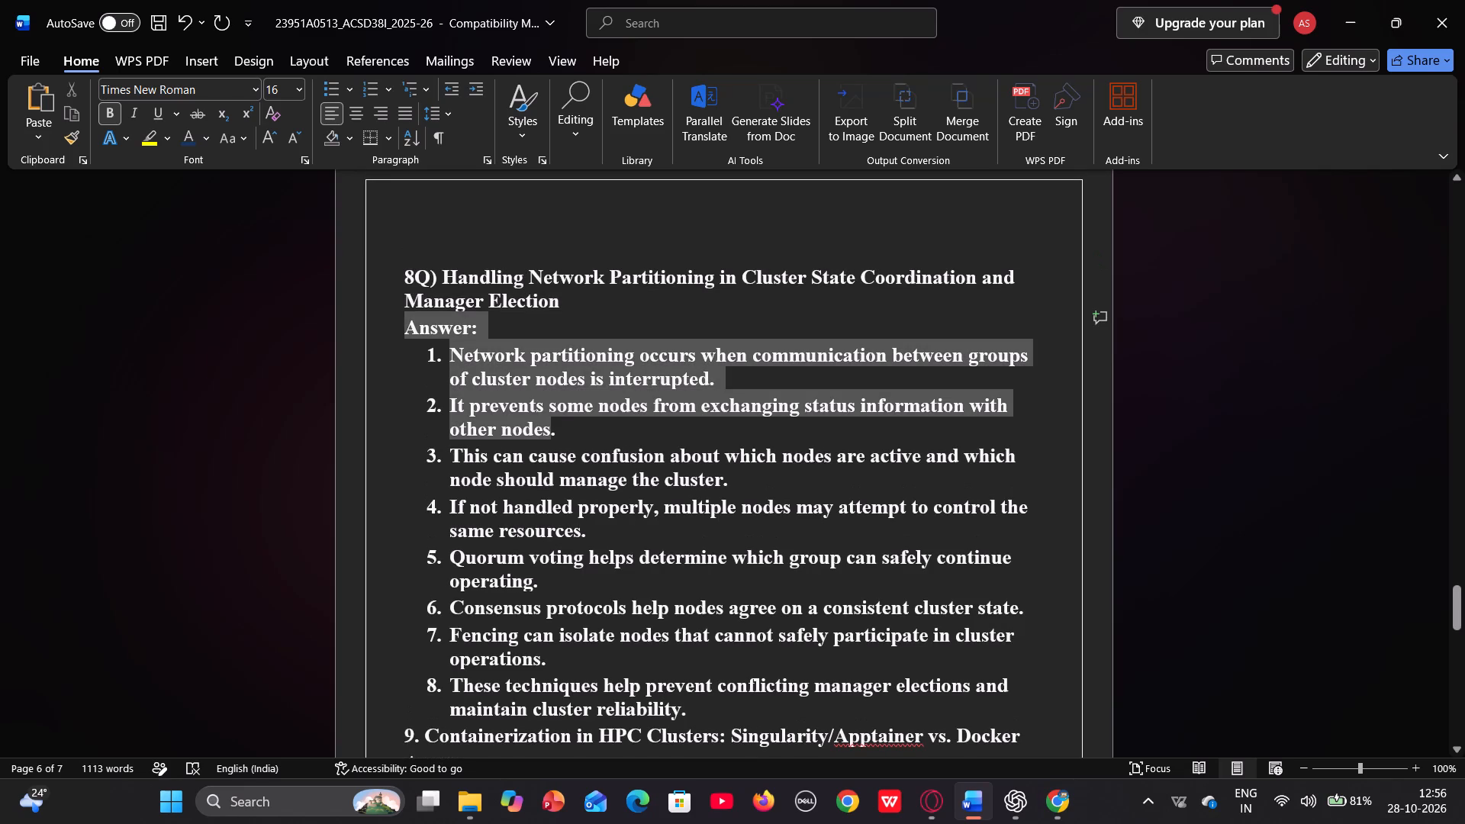
left_click_drag(580, 507, 627, 587)
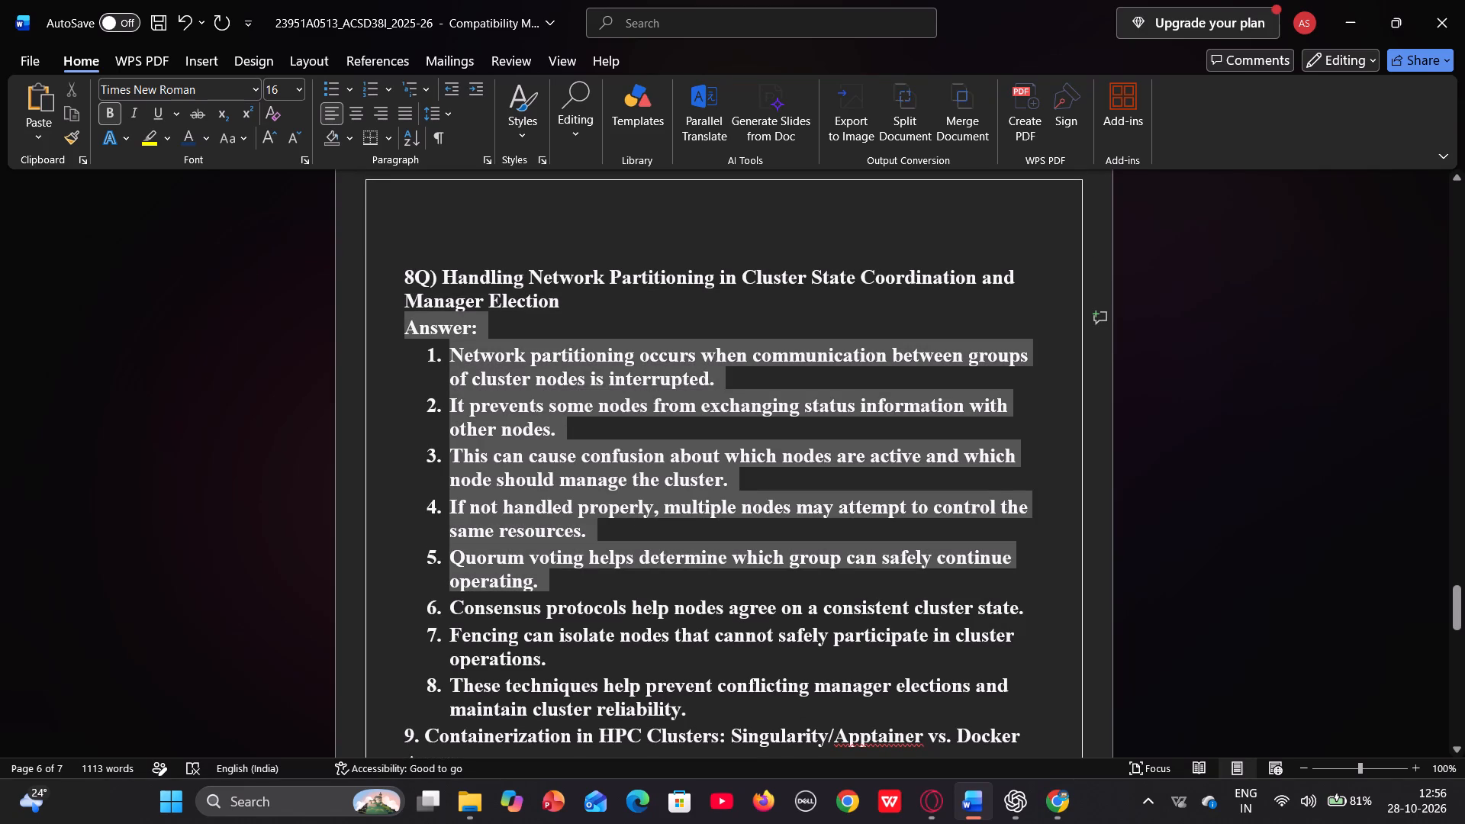
left_click_drag(627, 587, 659, 686)
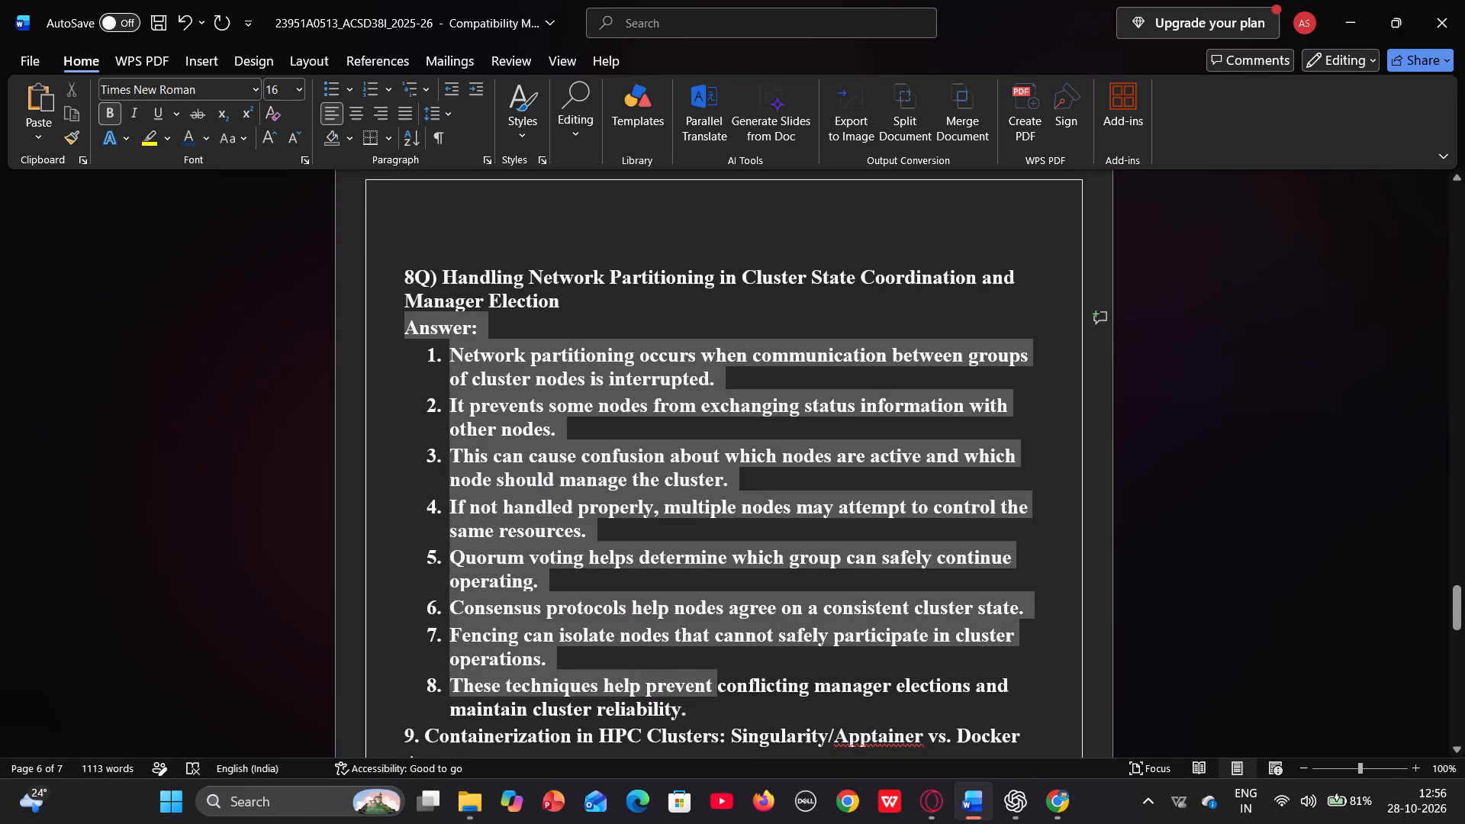
left_click_drag(659, 686, 690, 707)
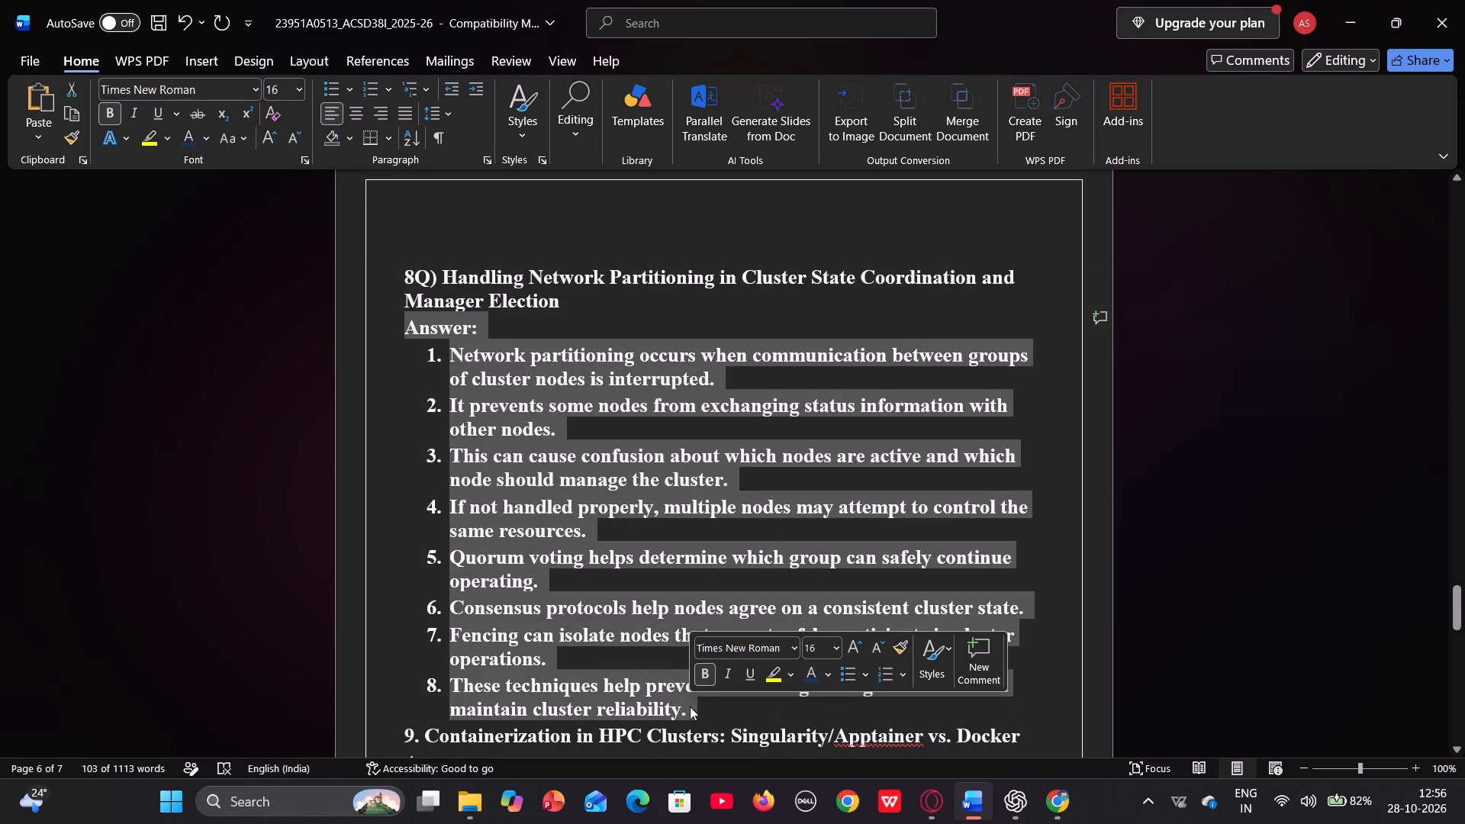
left_click(704, 677)
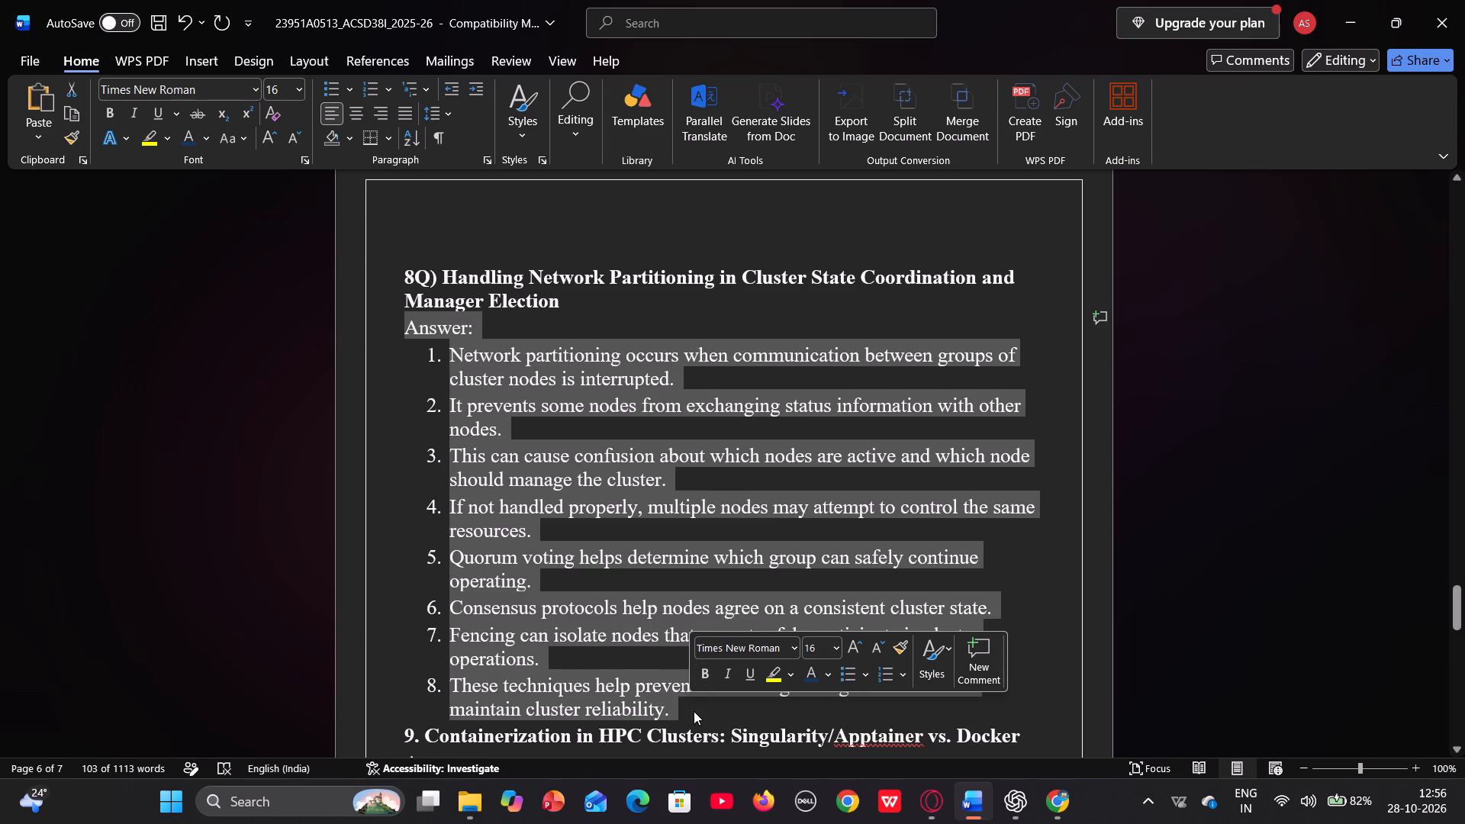
Insert two unnumbered blank lines after the eighth answer's last point, above the ninth topic heading.
left_click(691, 716)
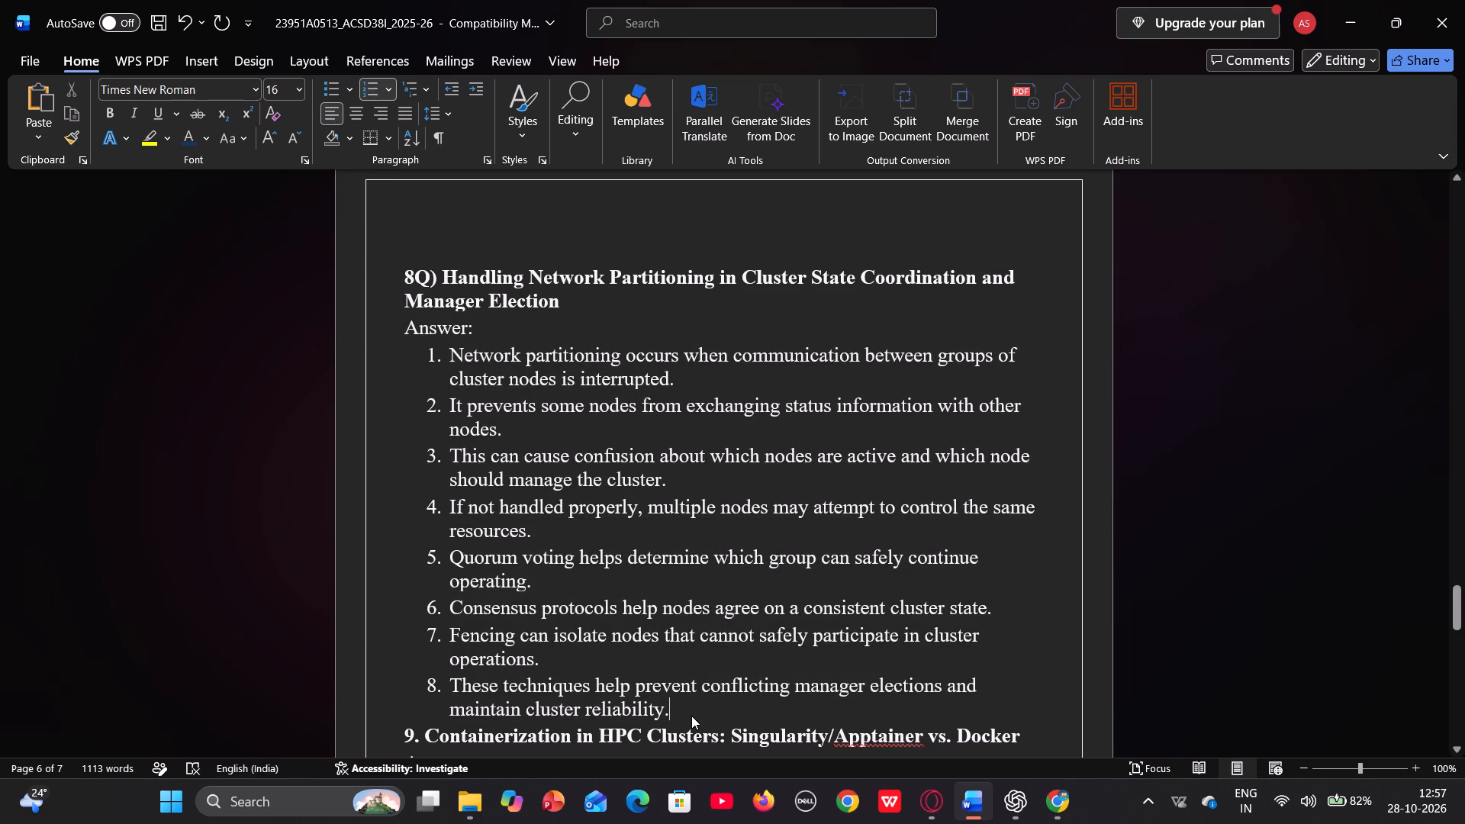
scroll(691, 716, "down", 3)
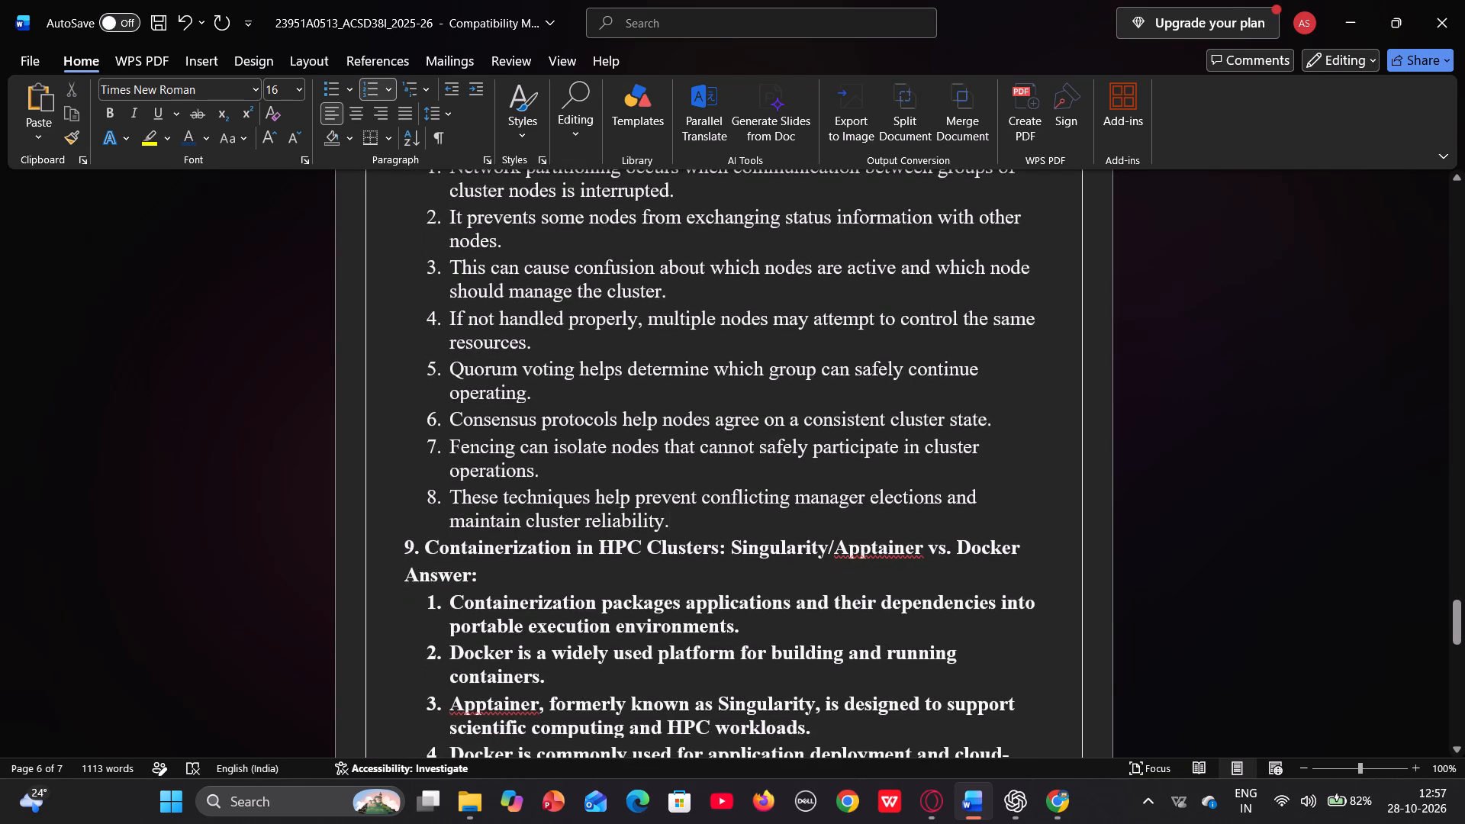
key("Return")
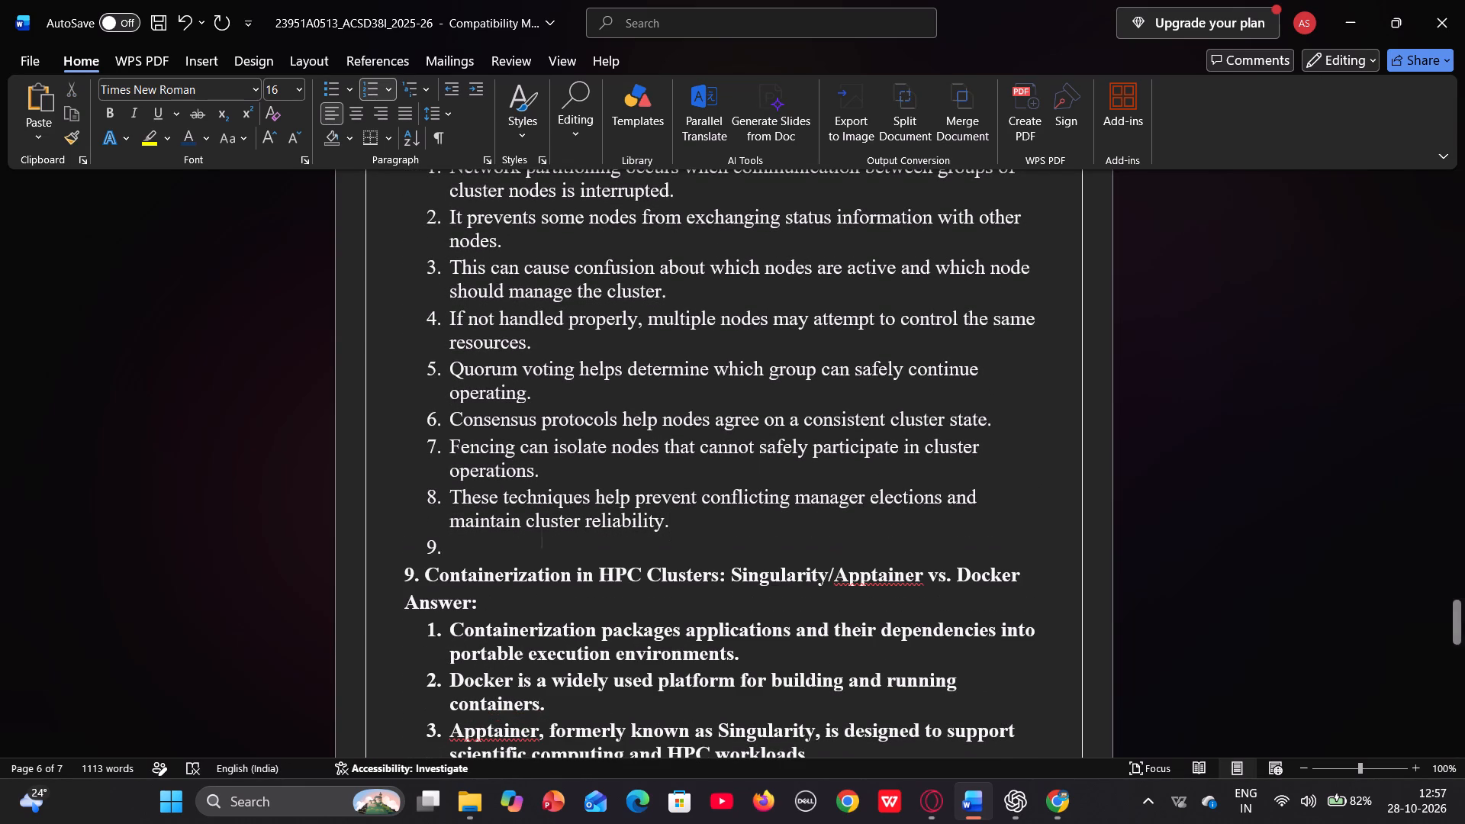
key("Return")
key("Return")
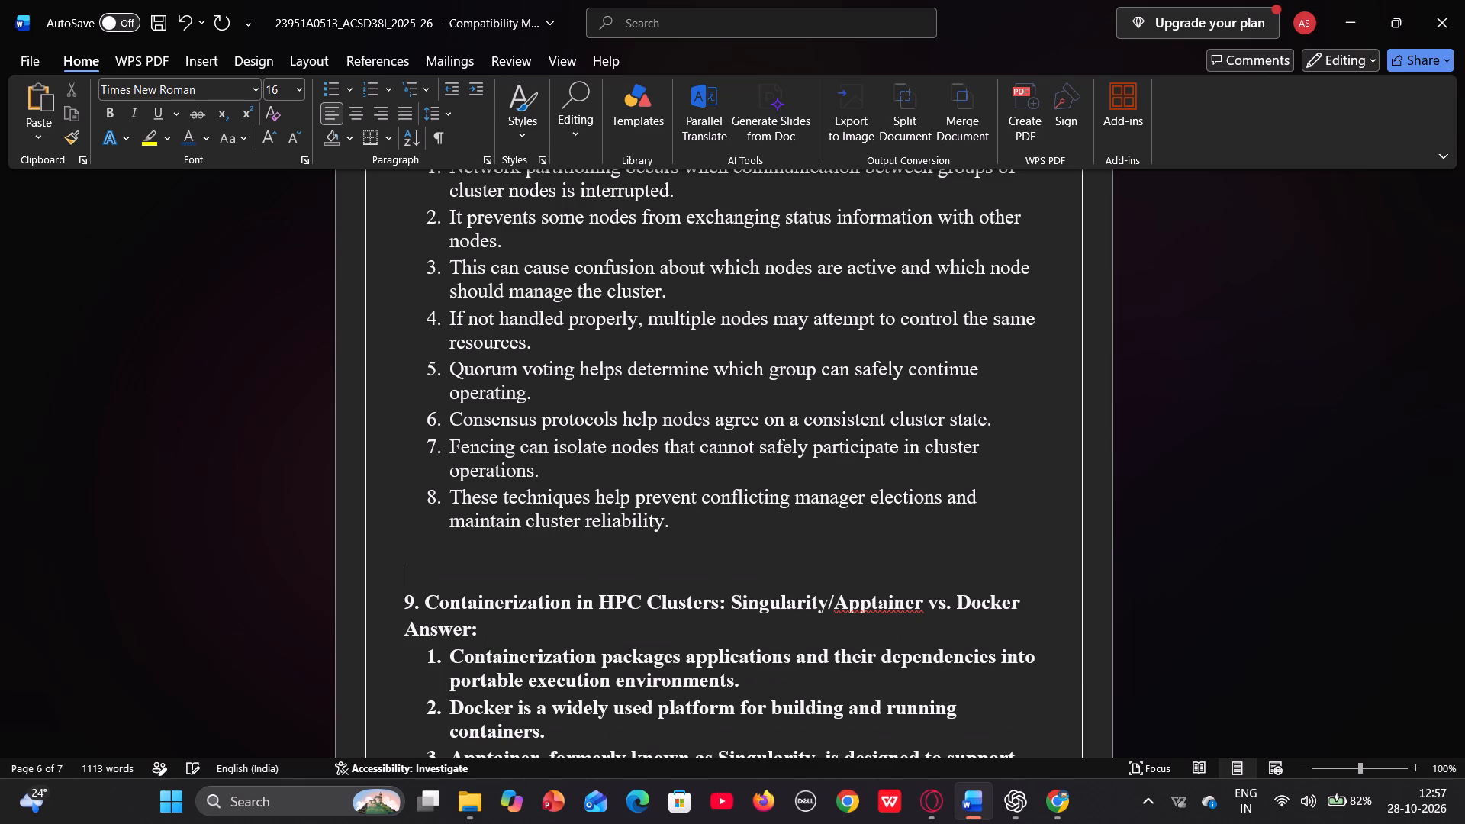
Change the numbering of the ninth topic heading, on containerization in HPC clusters, to "9Q)".
left_click(419, 605)
key("BackSpace")
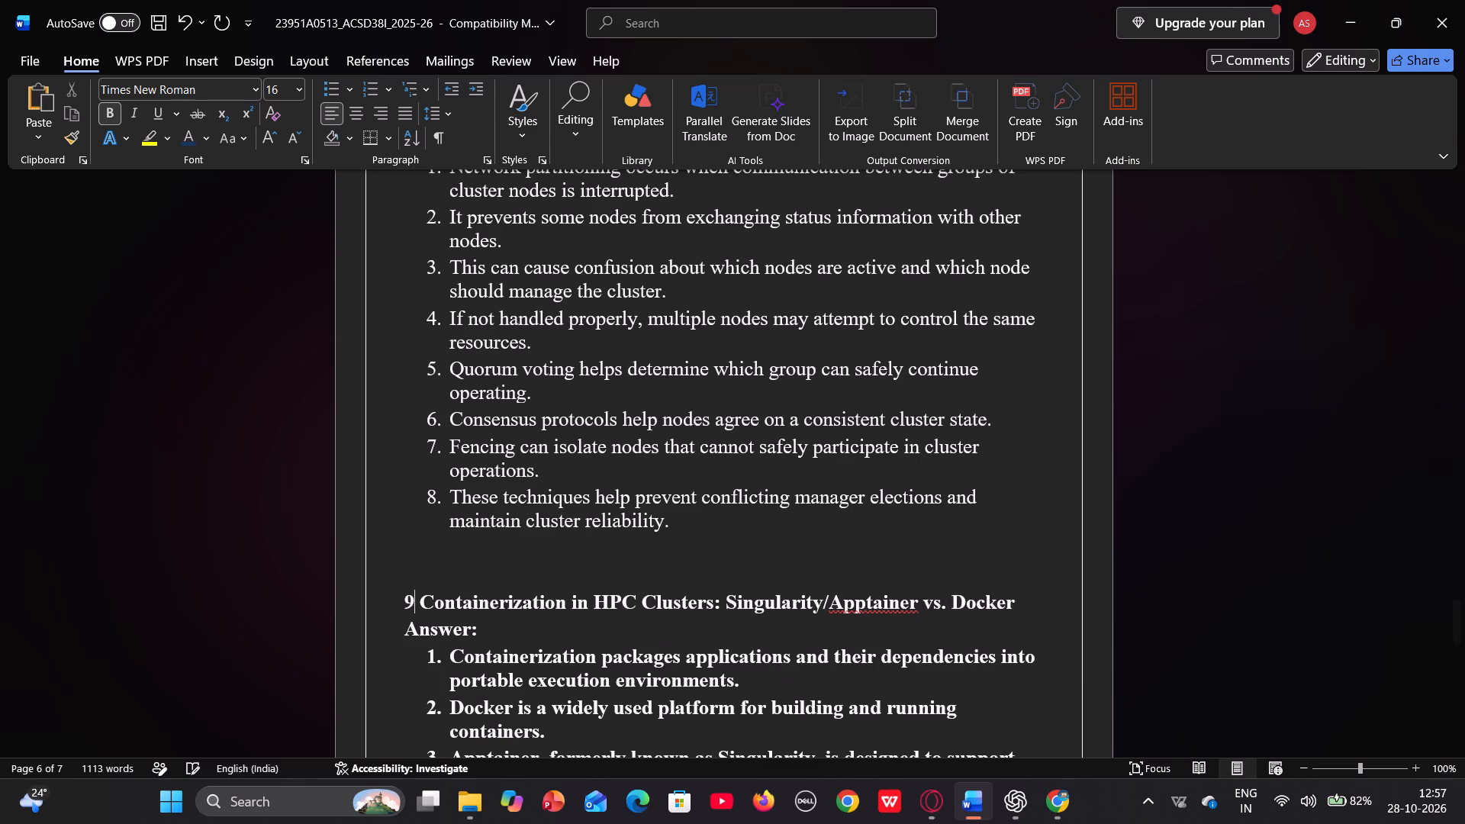
key("shift+q")
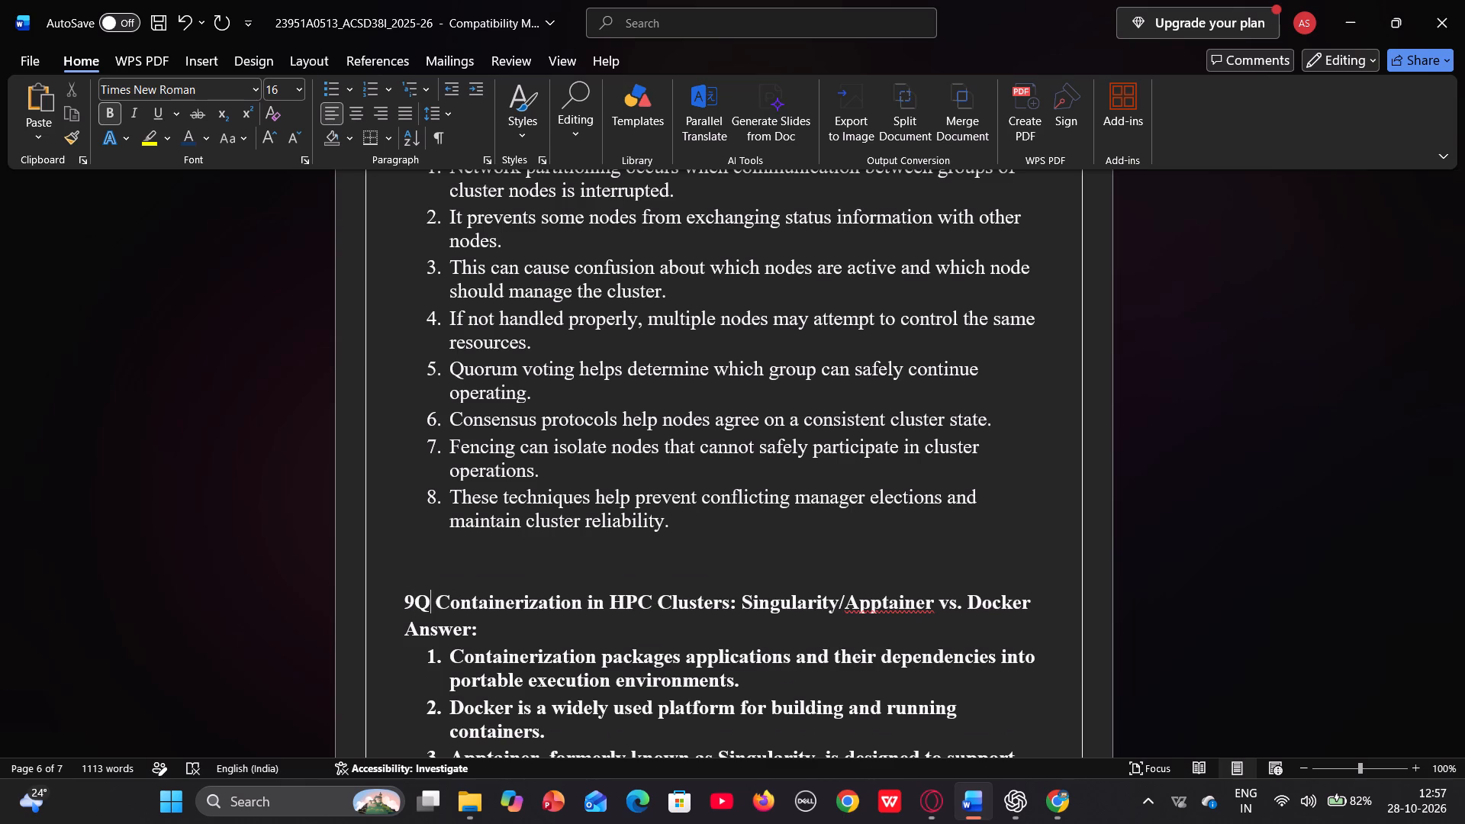
key("shift+parenright")
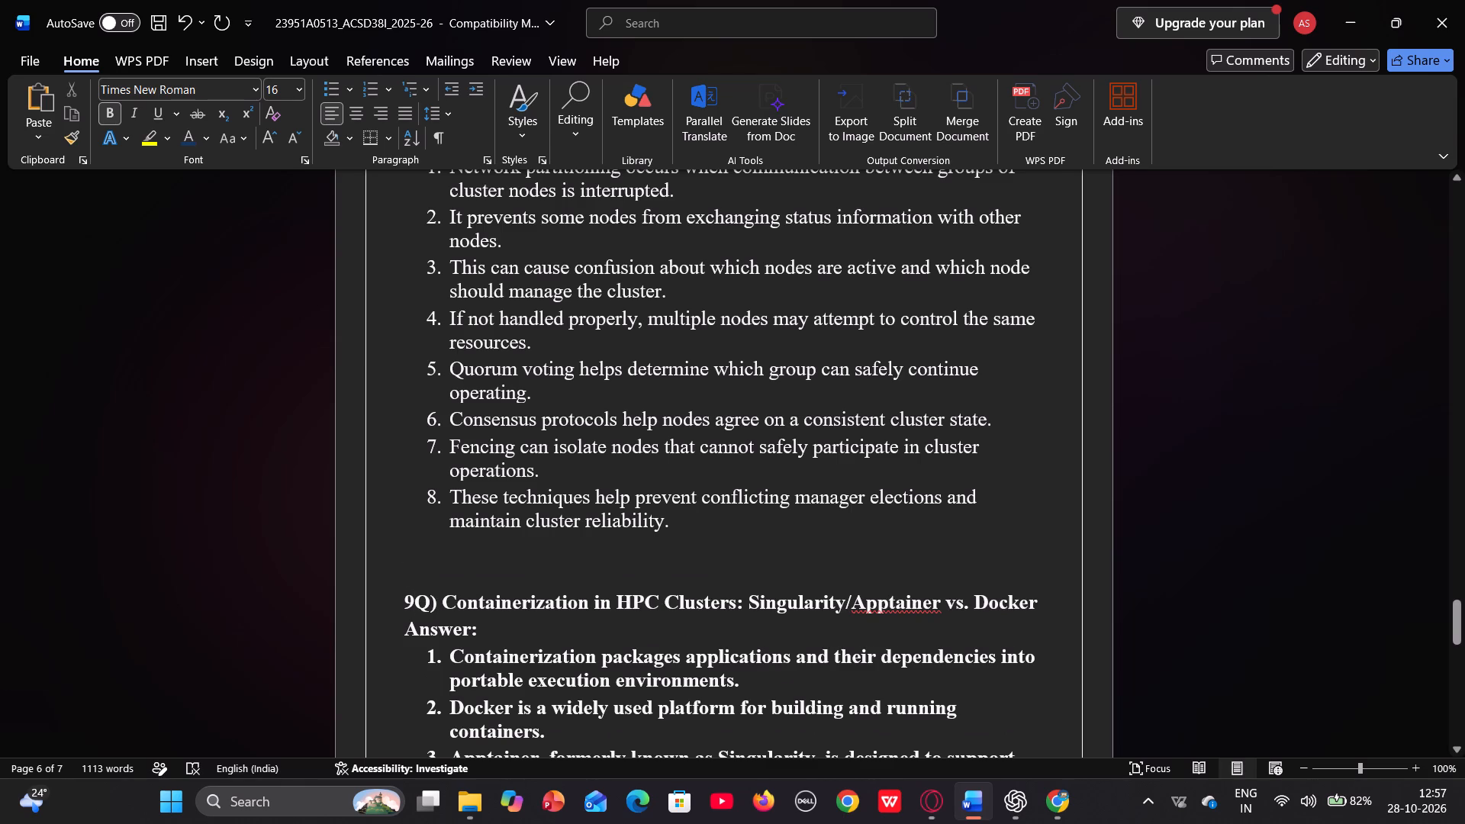
left_click_drag(439, 603, 466, 603)
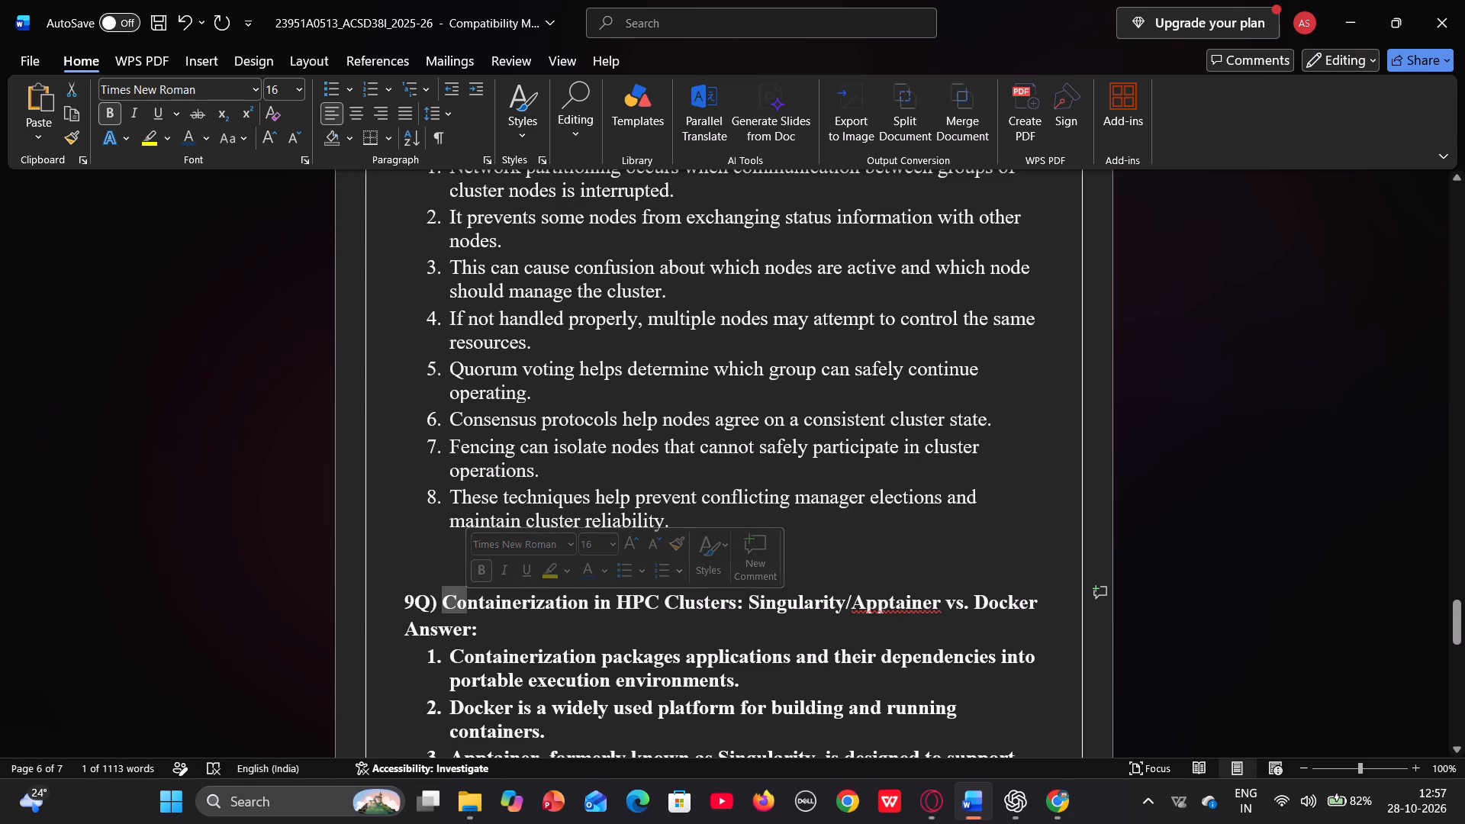
left_click(418, 569)
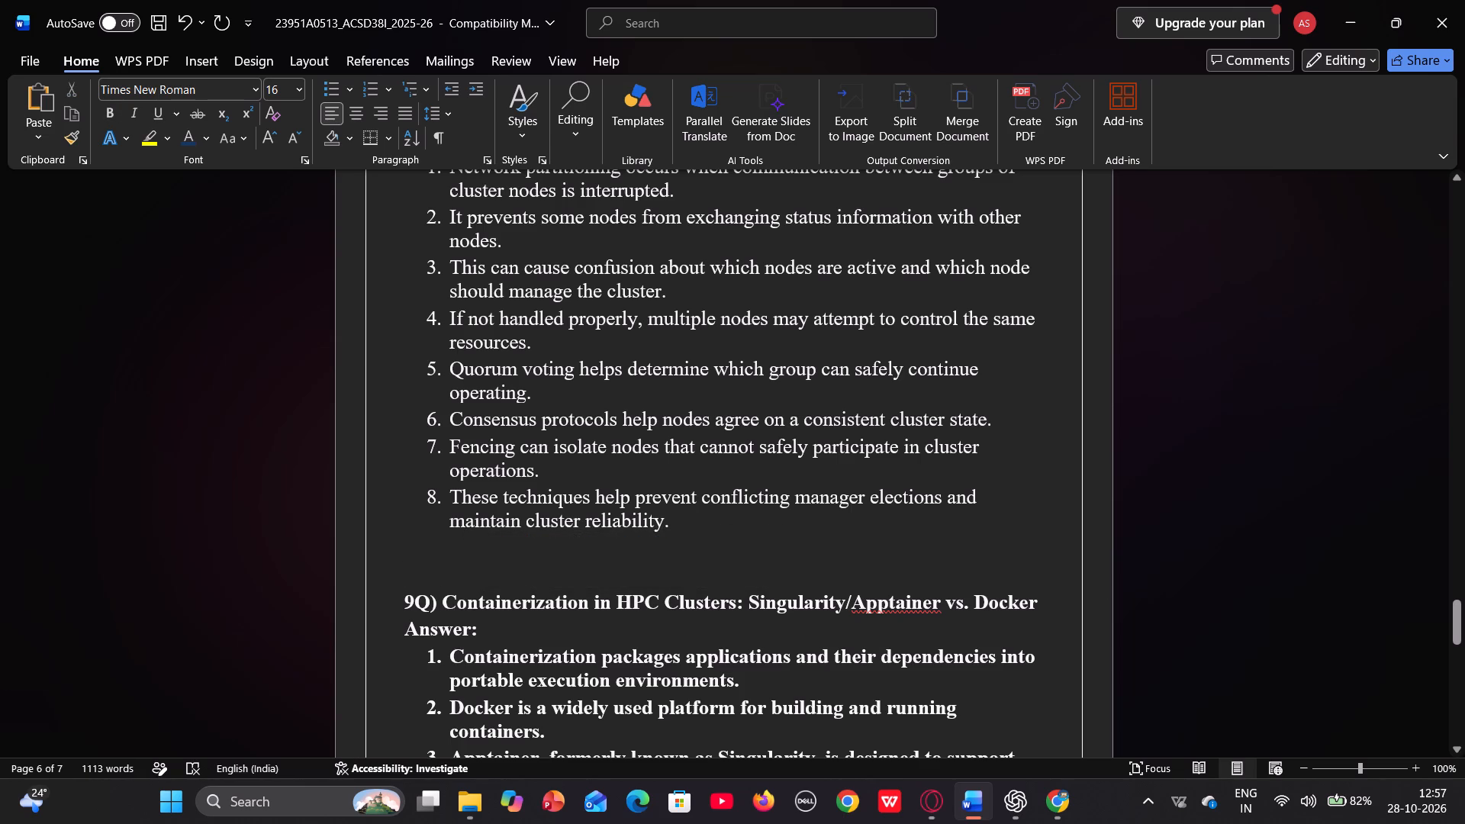
Remove bold from the ninth topic's "Answer:" label and its eight numbered points, leaving the tenth topic heading out.
scroll(417, 552, "down", 1)
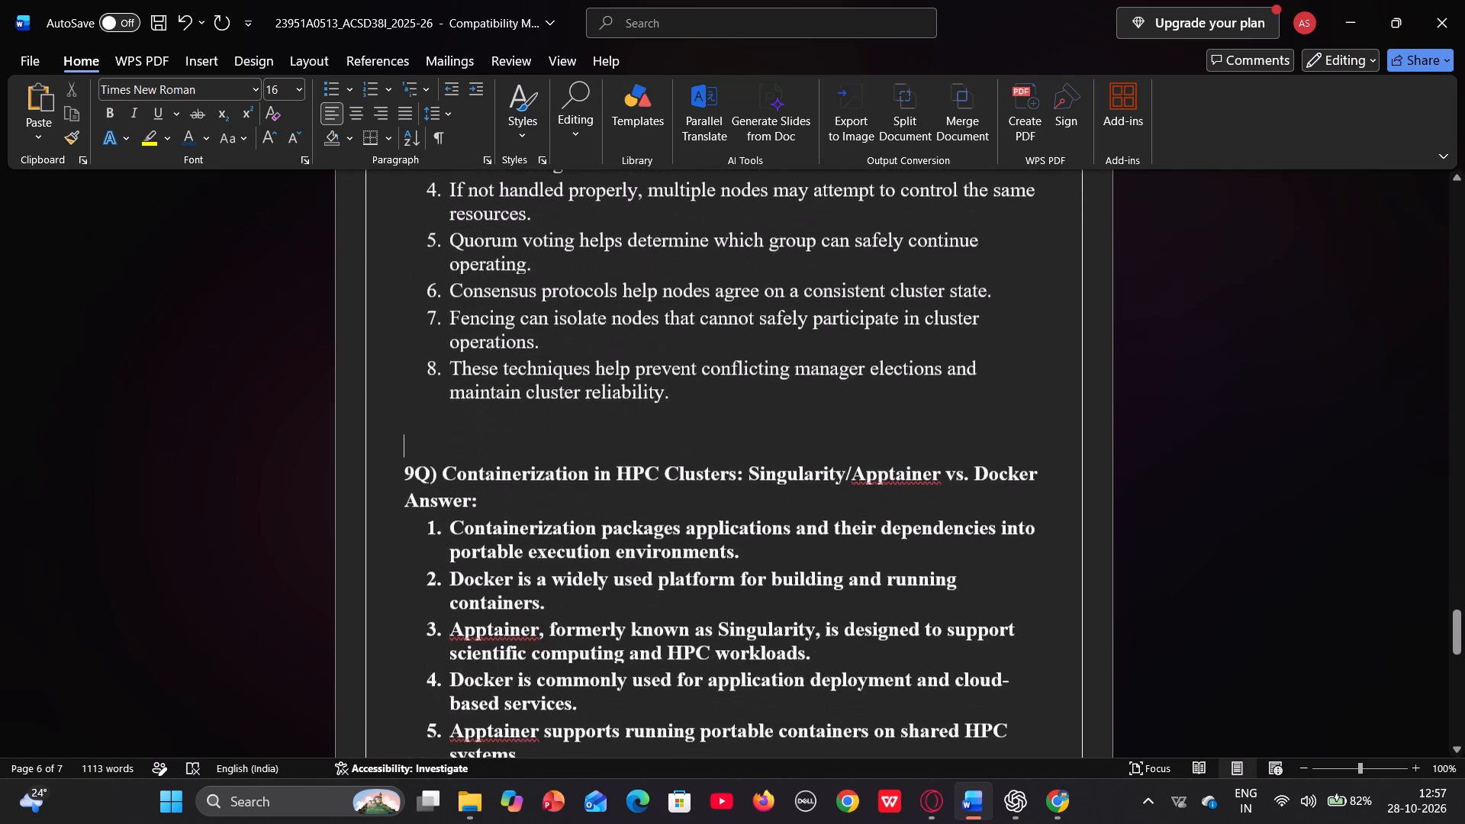
scroll(417, 552, "down", 1)
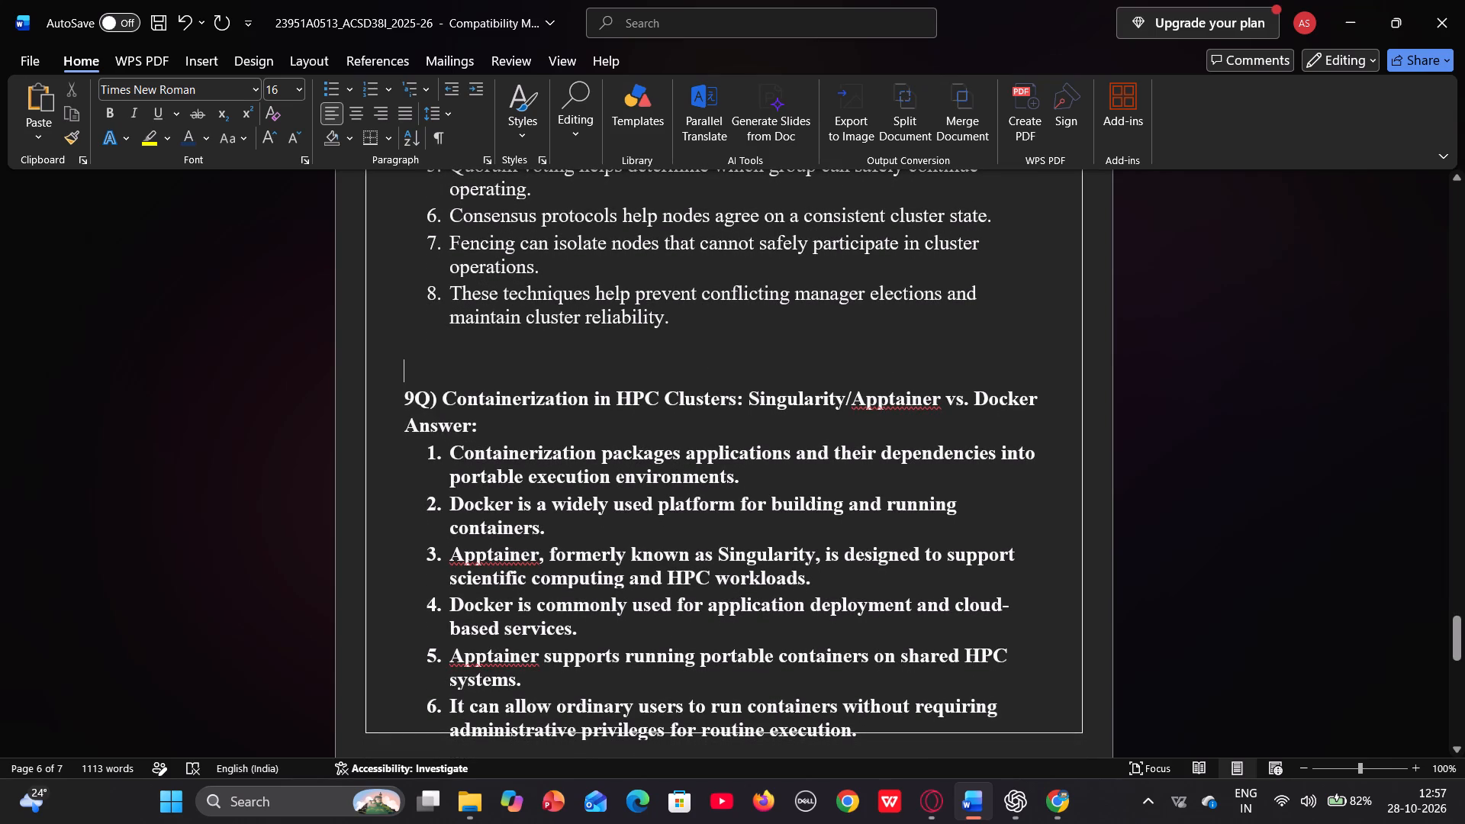
left_click_drag(401, 426, 546, 569)
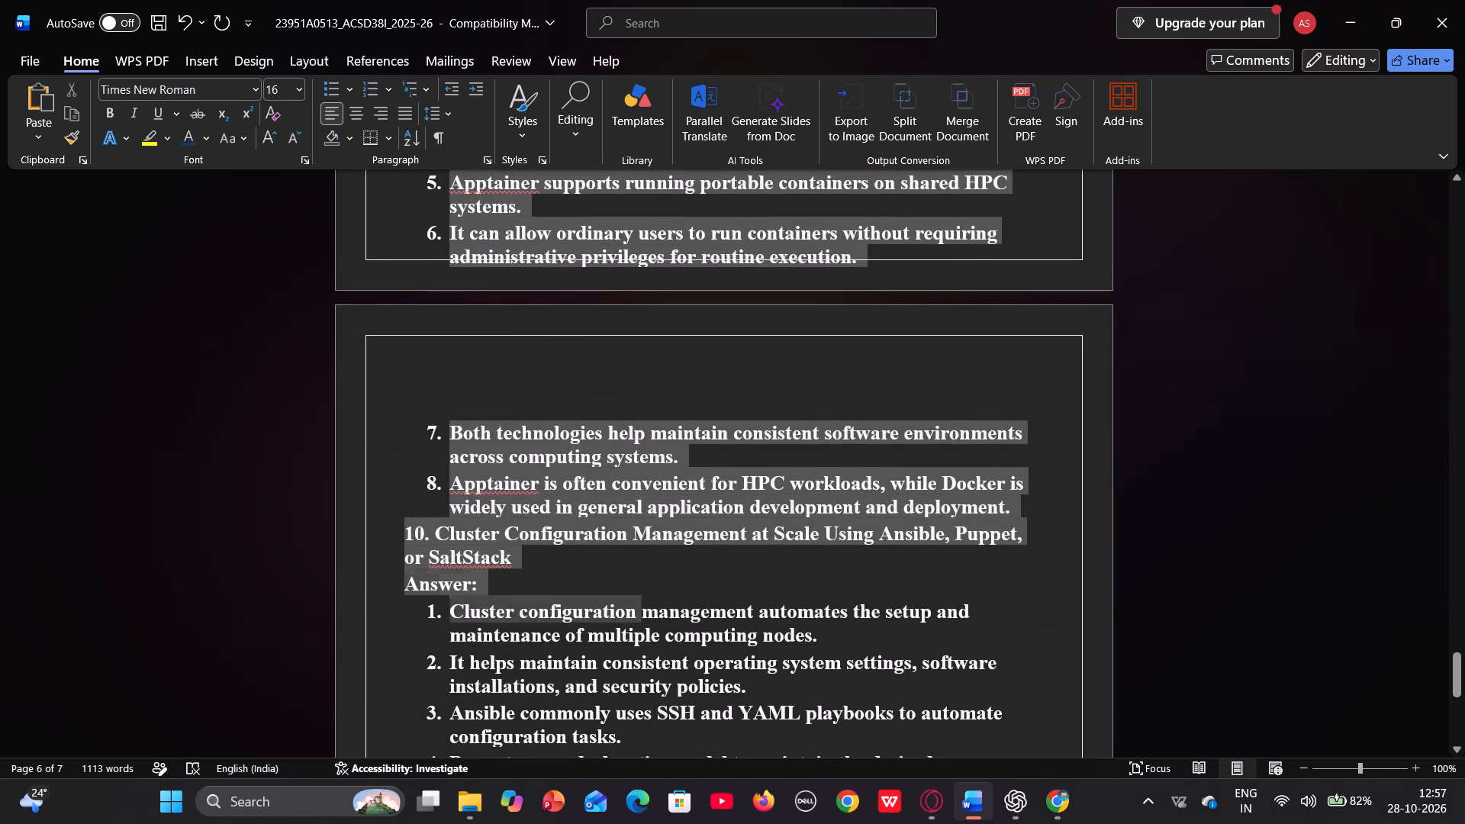
left_click_drag(546, 569, 860, 495)
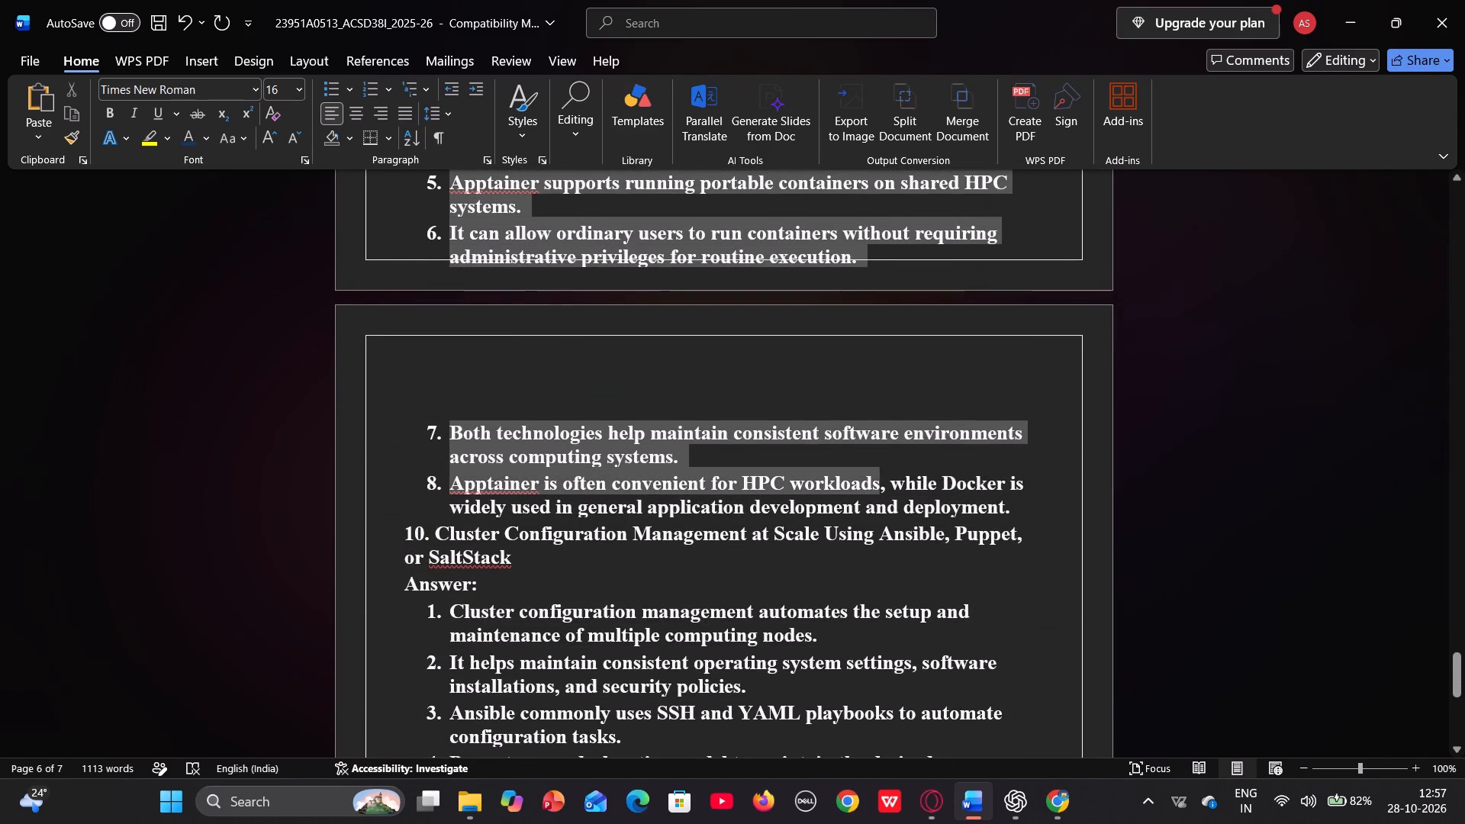
left_click_drag(860, 495, 1049, 505)
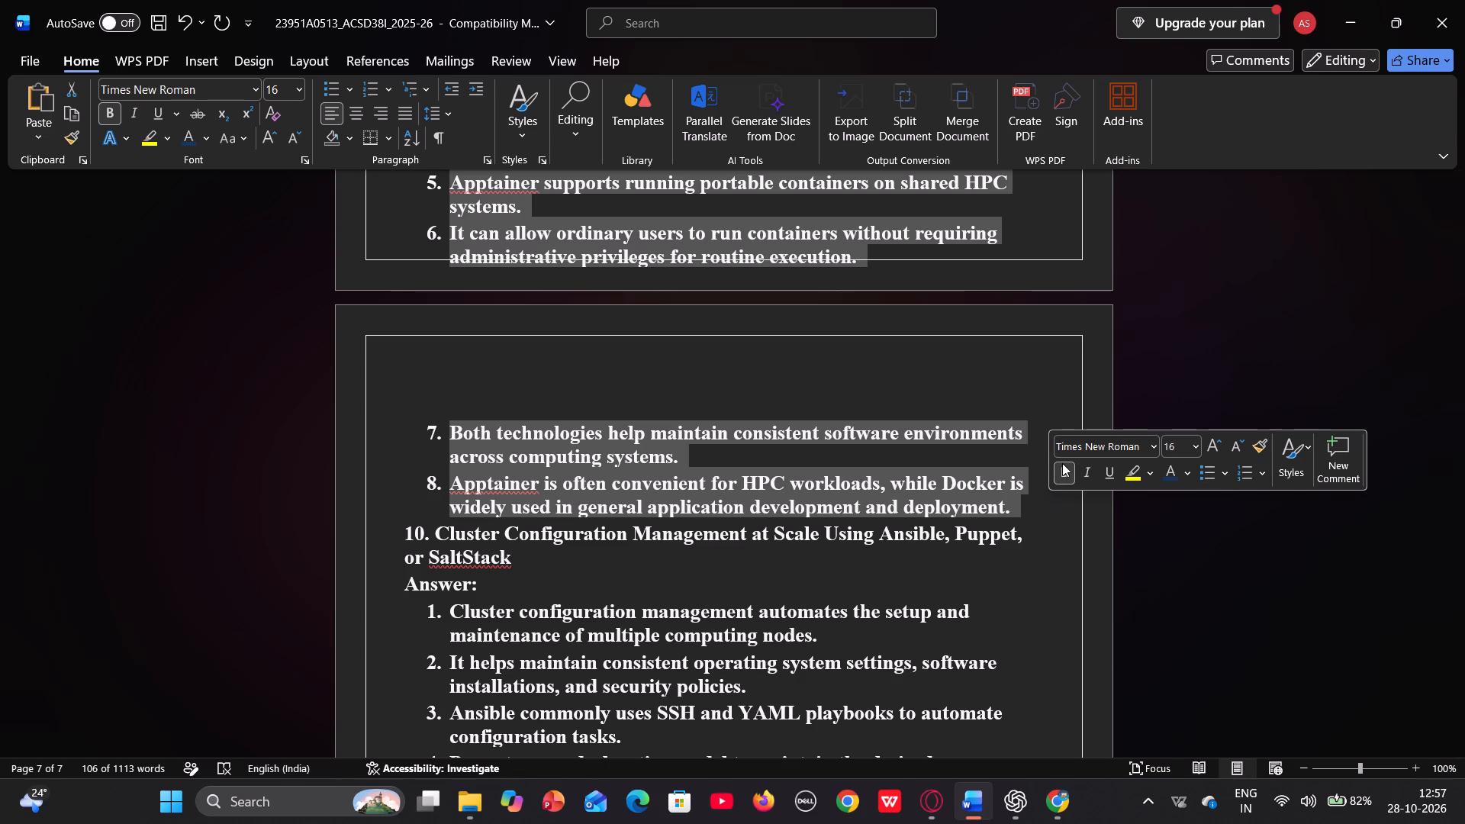
left_click(1063, 468)
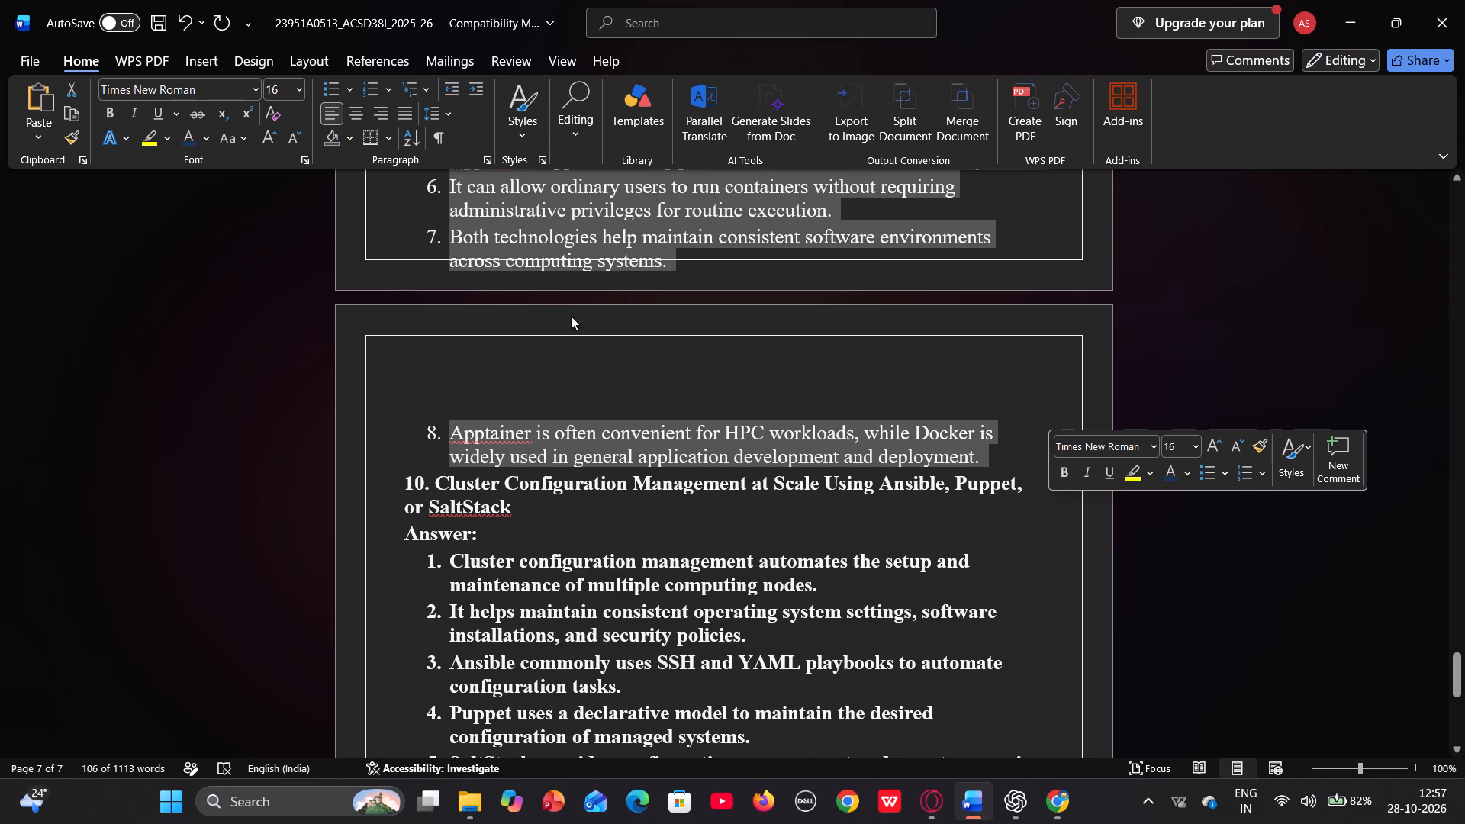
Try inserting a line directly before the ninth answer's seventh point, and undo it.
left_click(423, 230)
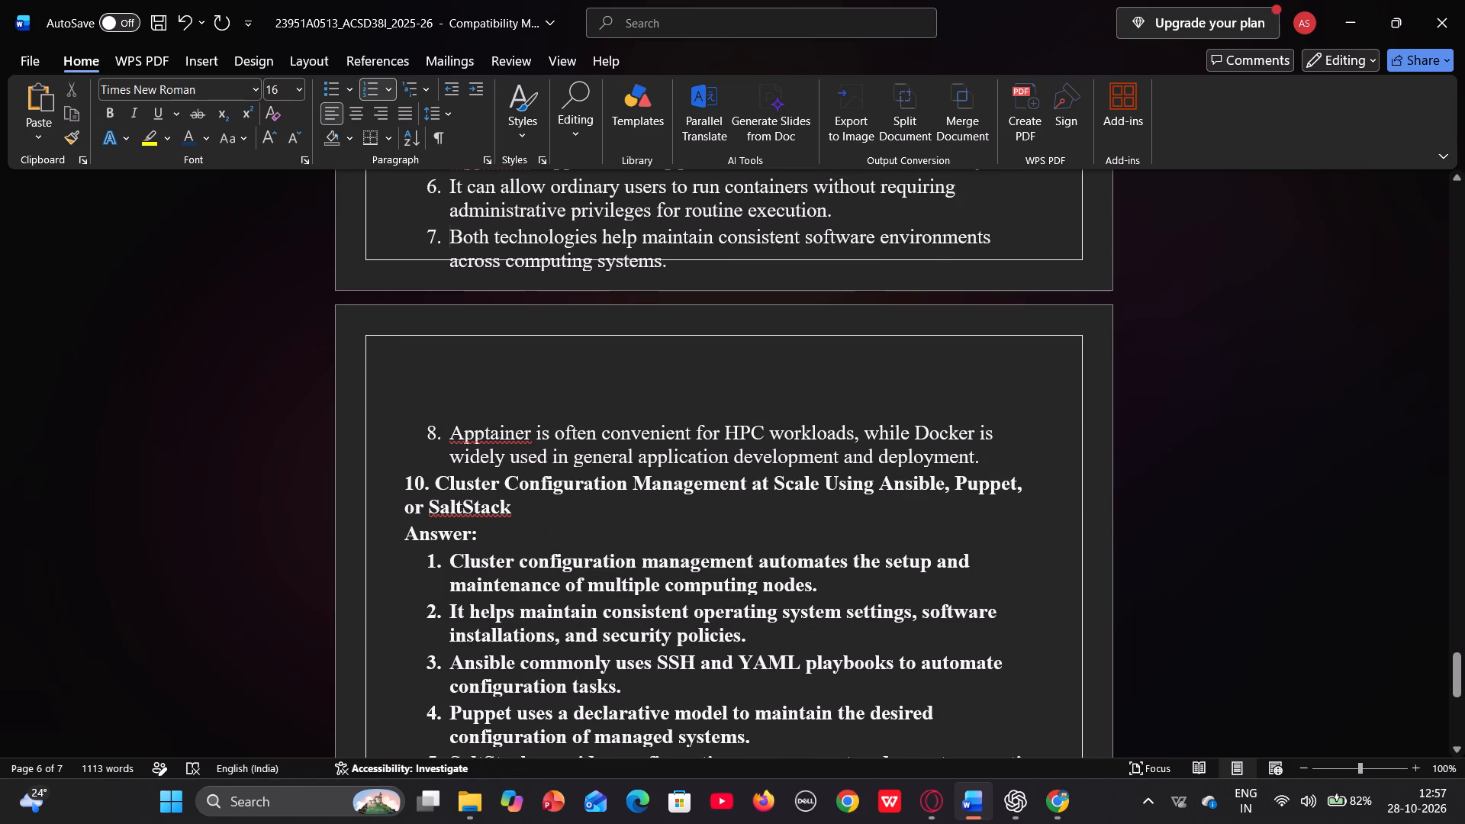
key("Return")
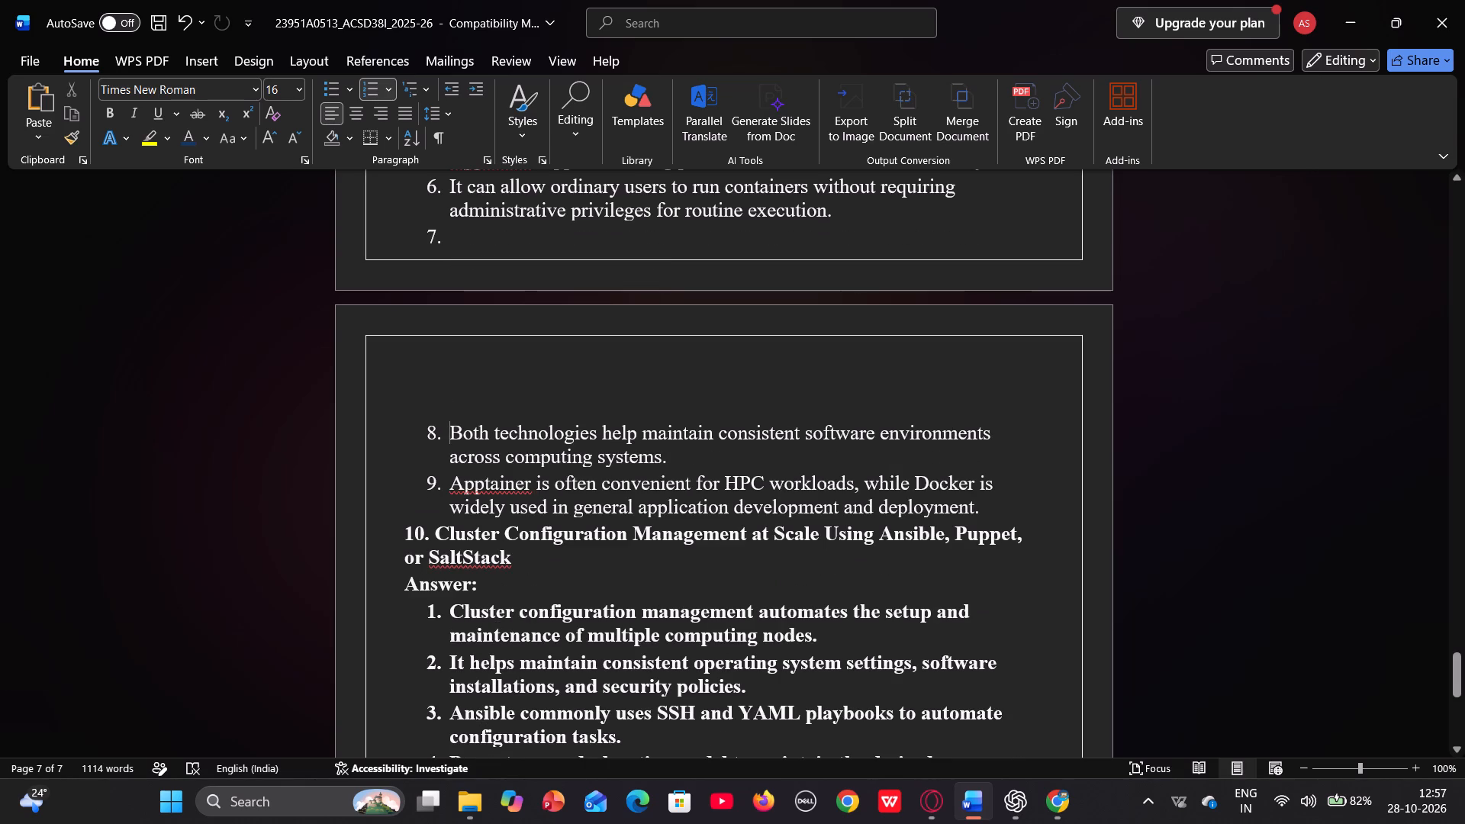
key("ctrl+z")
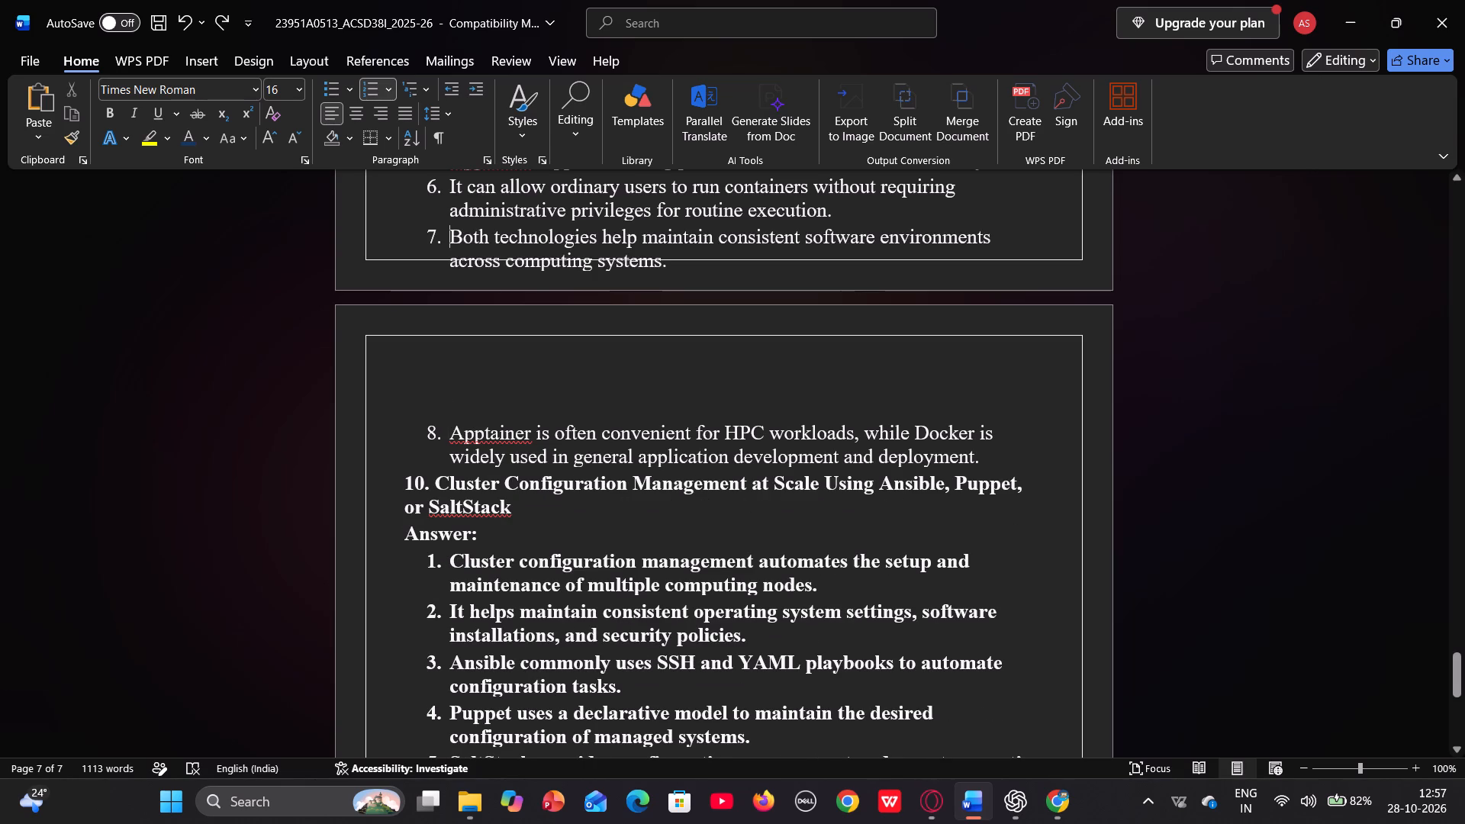
Insert one unnumbered blank line after the ninth answer's sixth point so the seventh point starts on the next page.
left_click(425, 237)
left_click(849, 216)
key("Return")
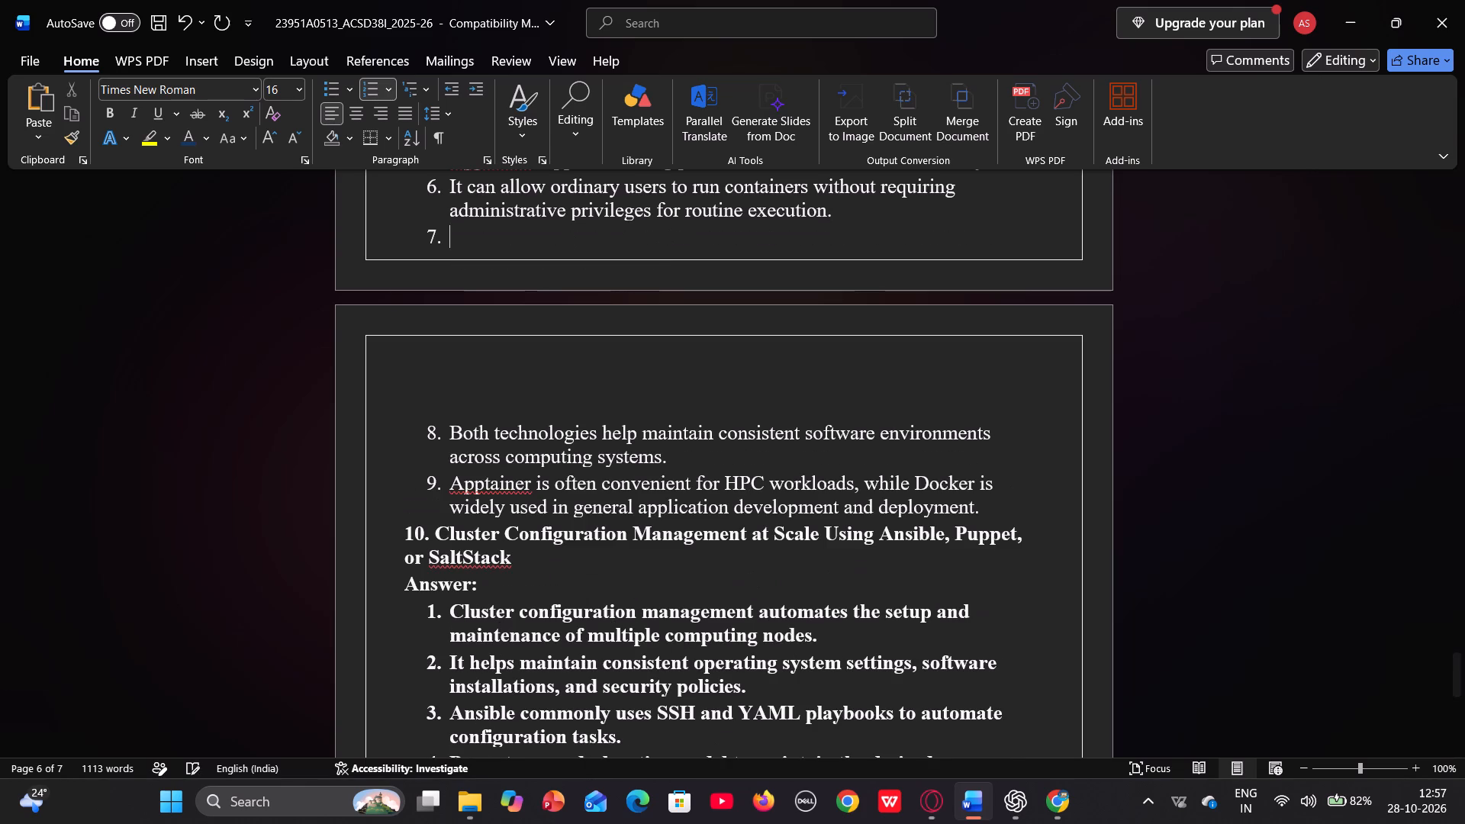
key("BackSpace")
Insert two unnumbered blank lines between the ninth answer's eighth point and the tenth topic heading.
scroll(849, 216, "up", 1)
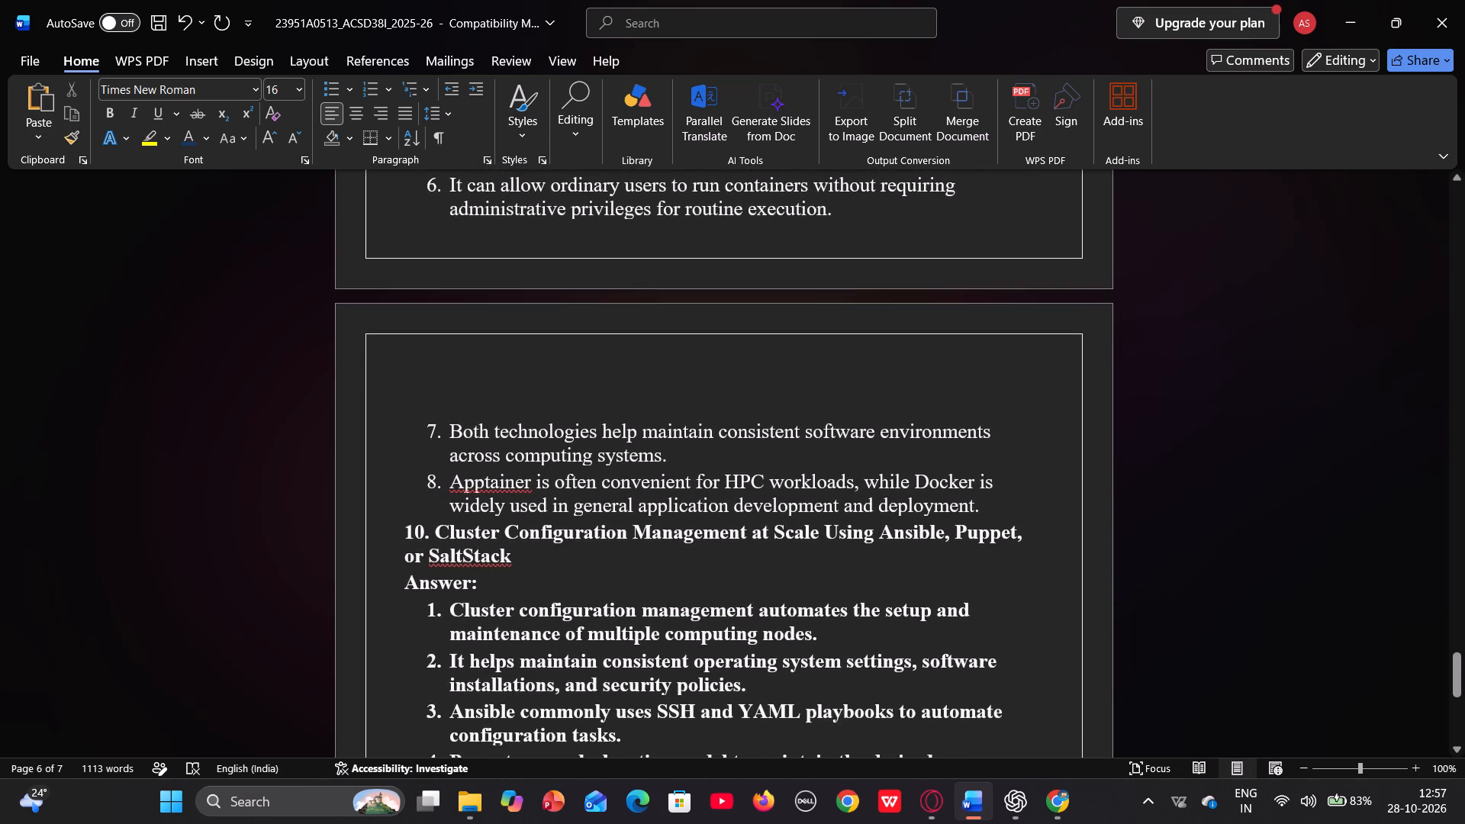
scroll(945, 281, "up", 3)
scroll(945, 281, "down", 3)
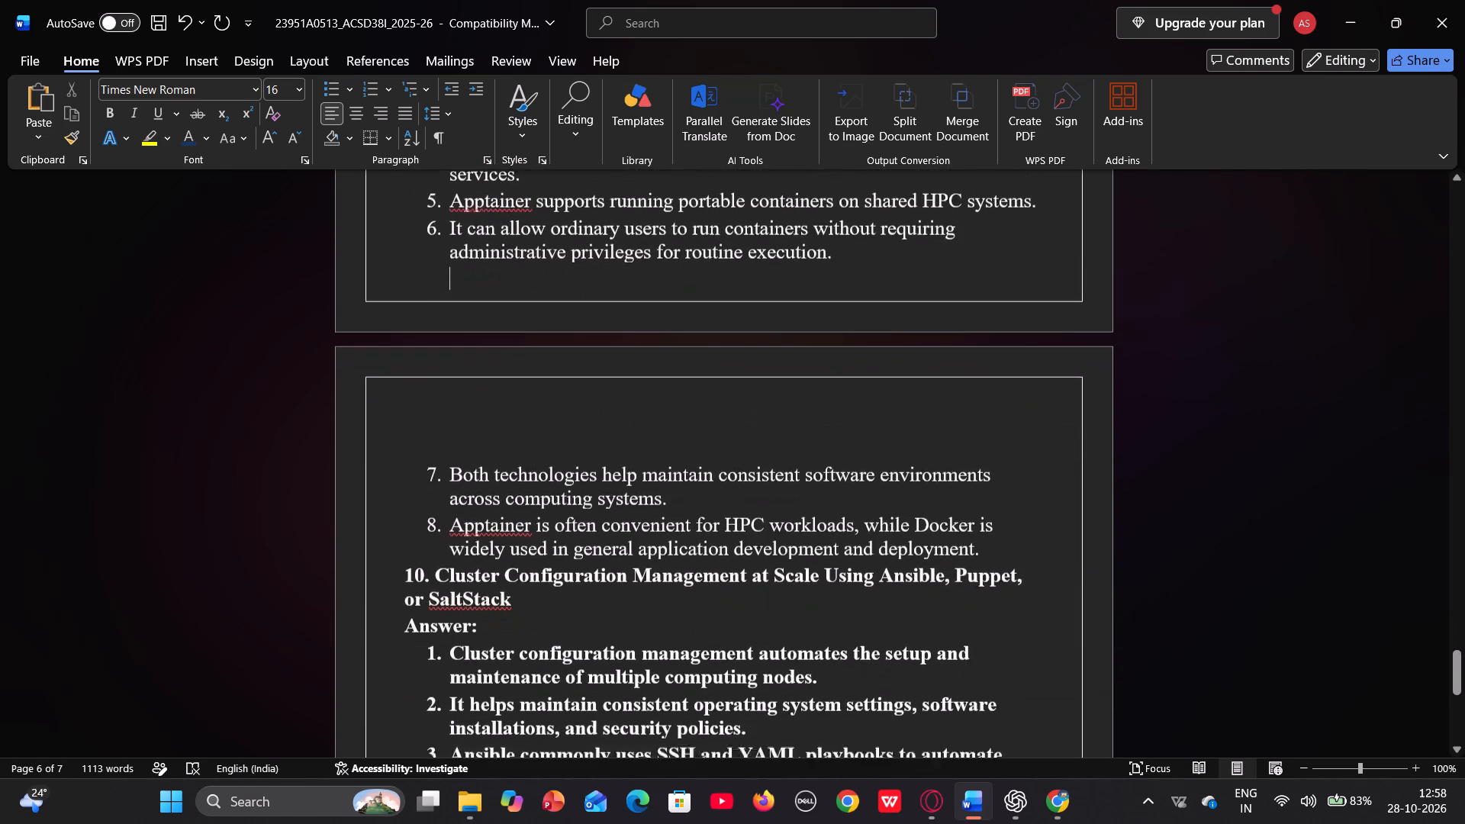
scroll(945, 281, "down", 2)
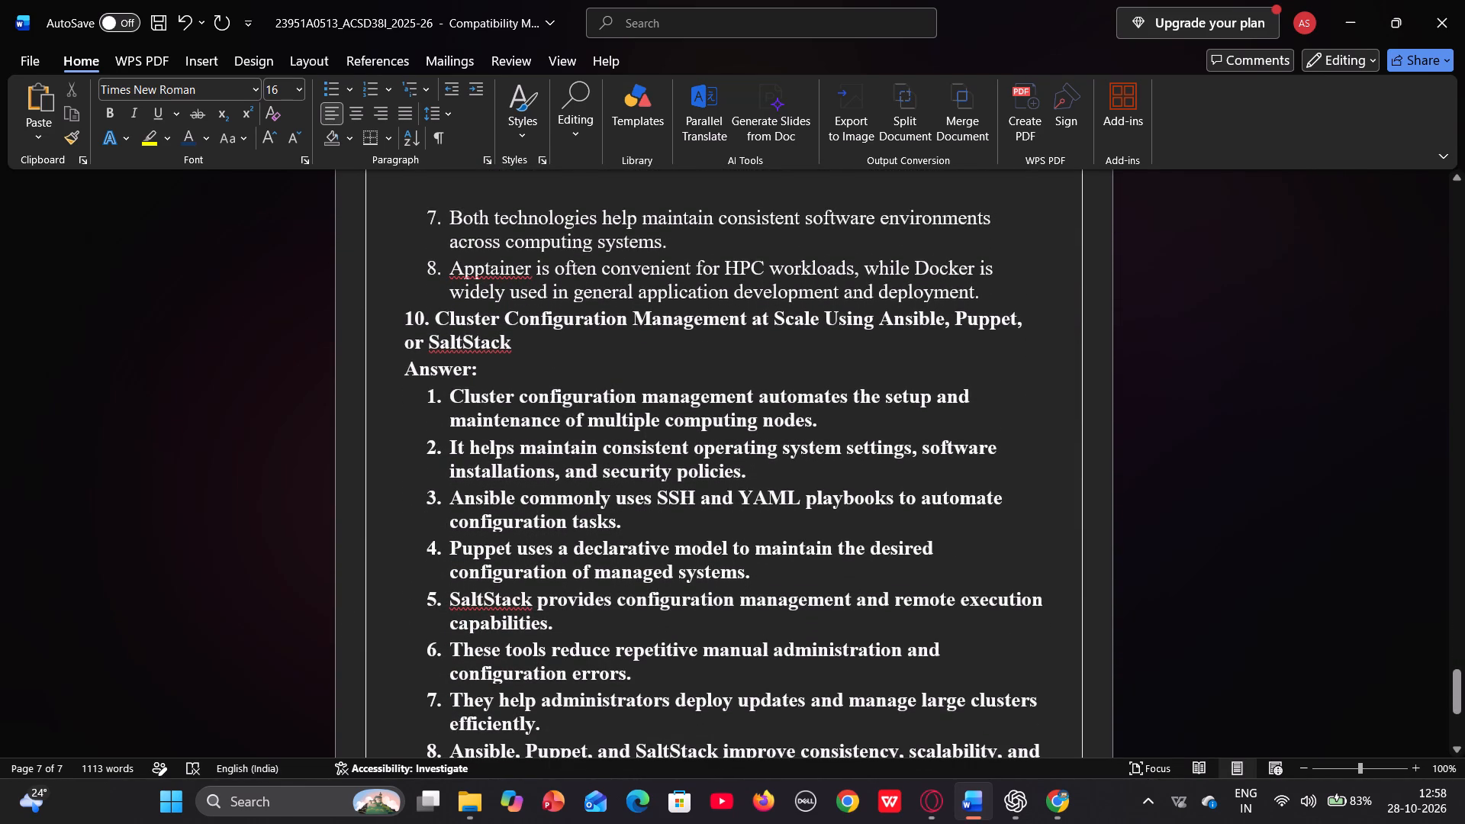
left_click(981, 295)
key("Return")
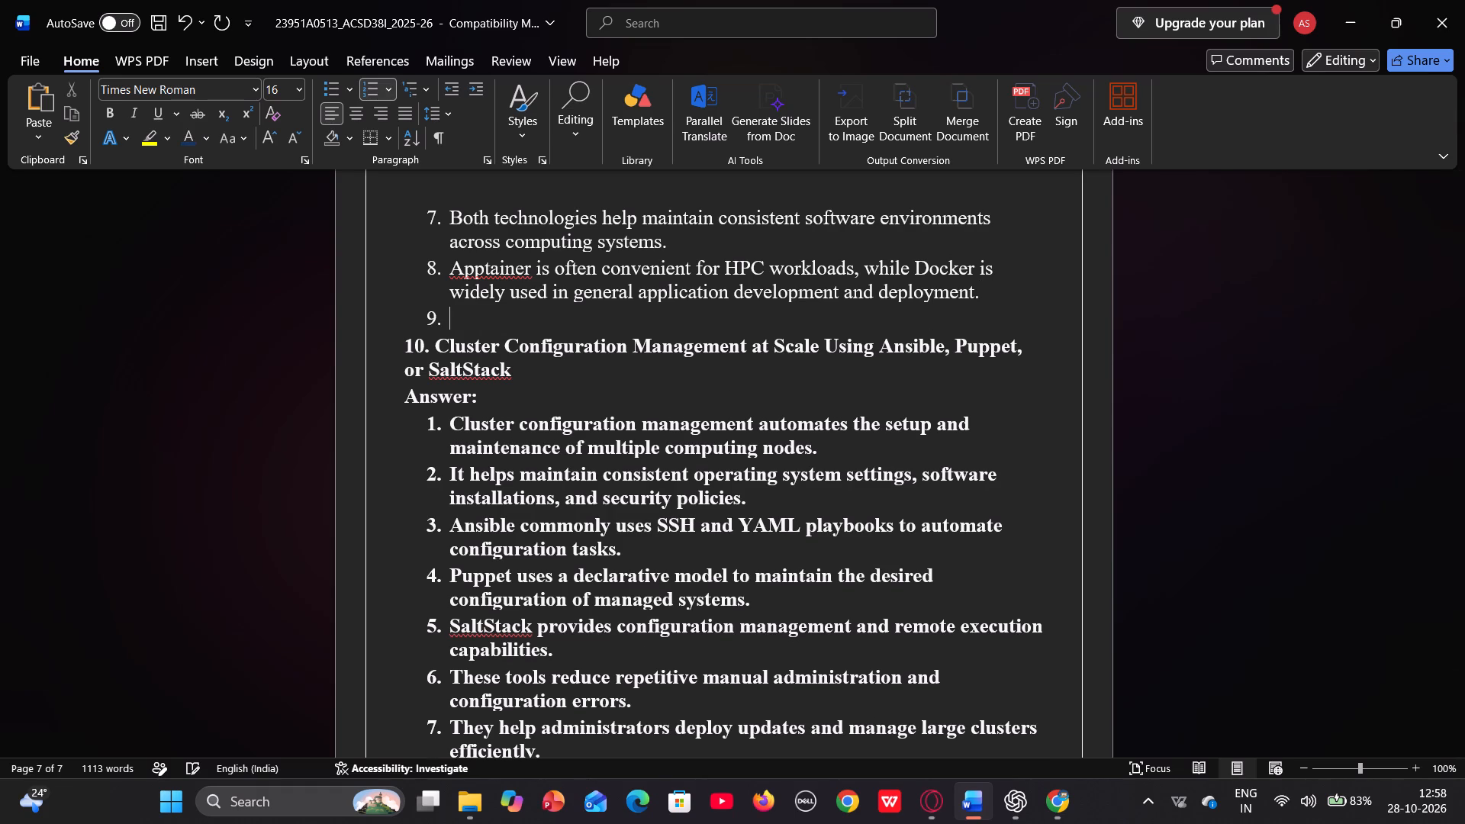
key("Return")
key("Return")
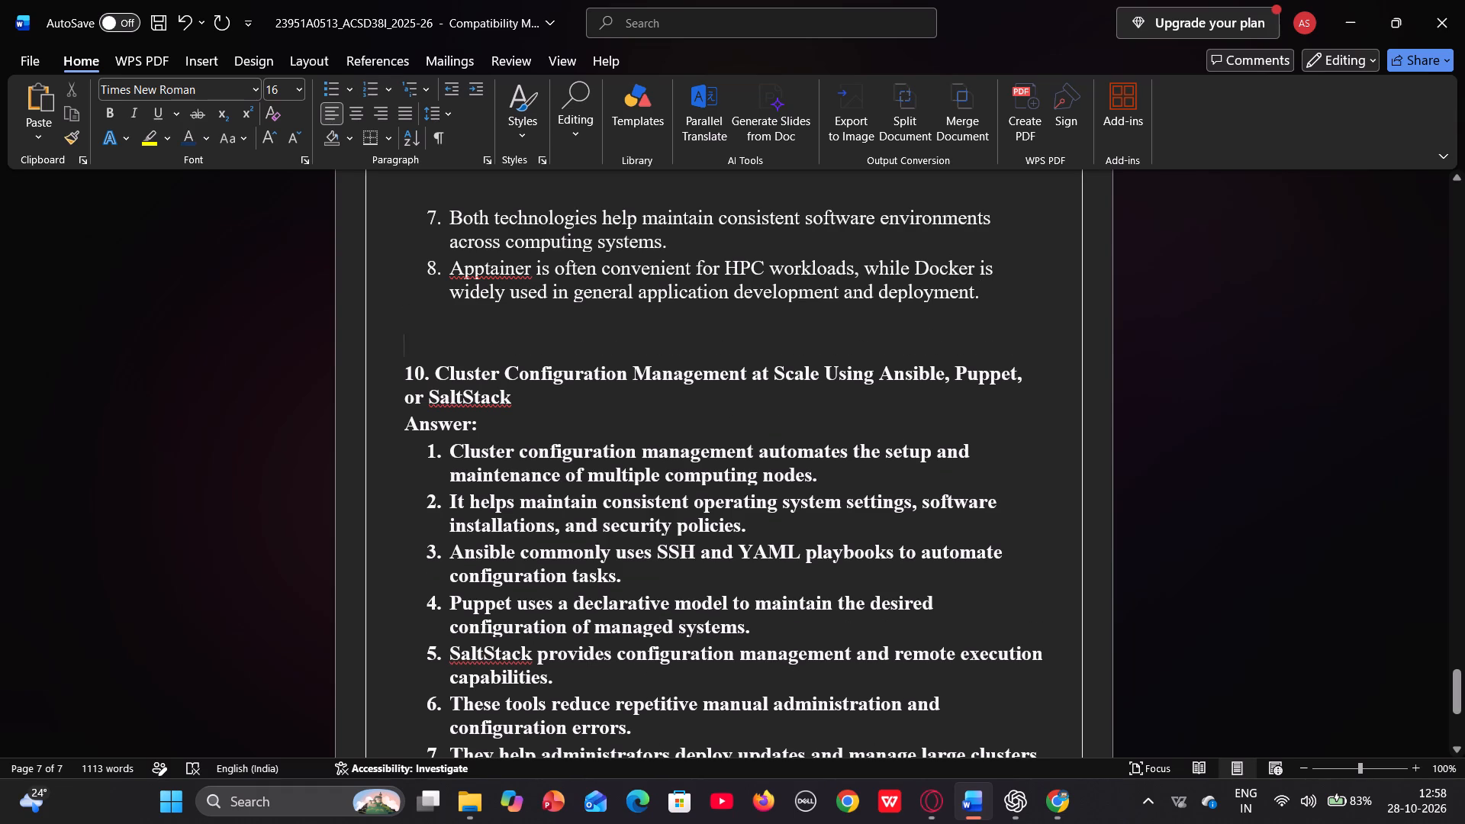
Change the numbering of the tenth topic heading, on cluster configuration management at scale, to "10Q)".
left_click(430, 375)
key("BackSpace")
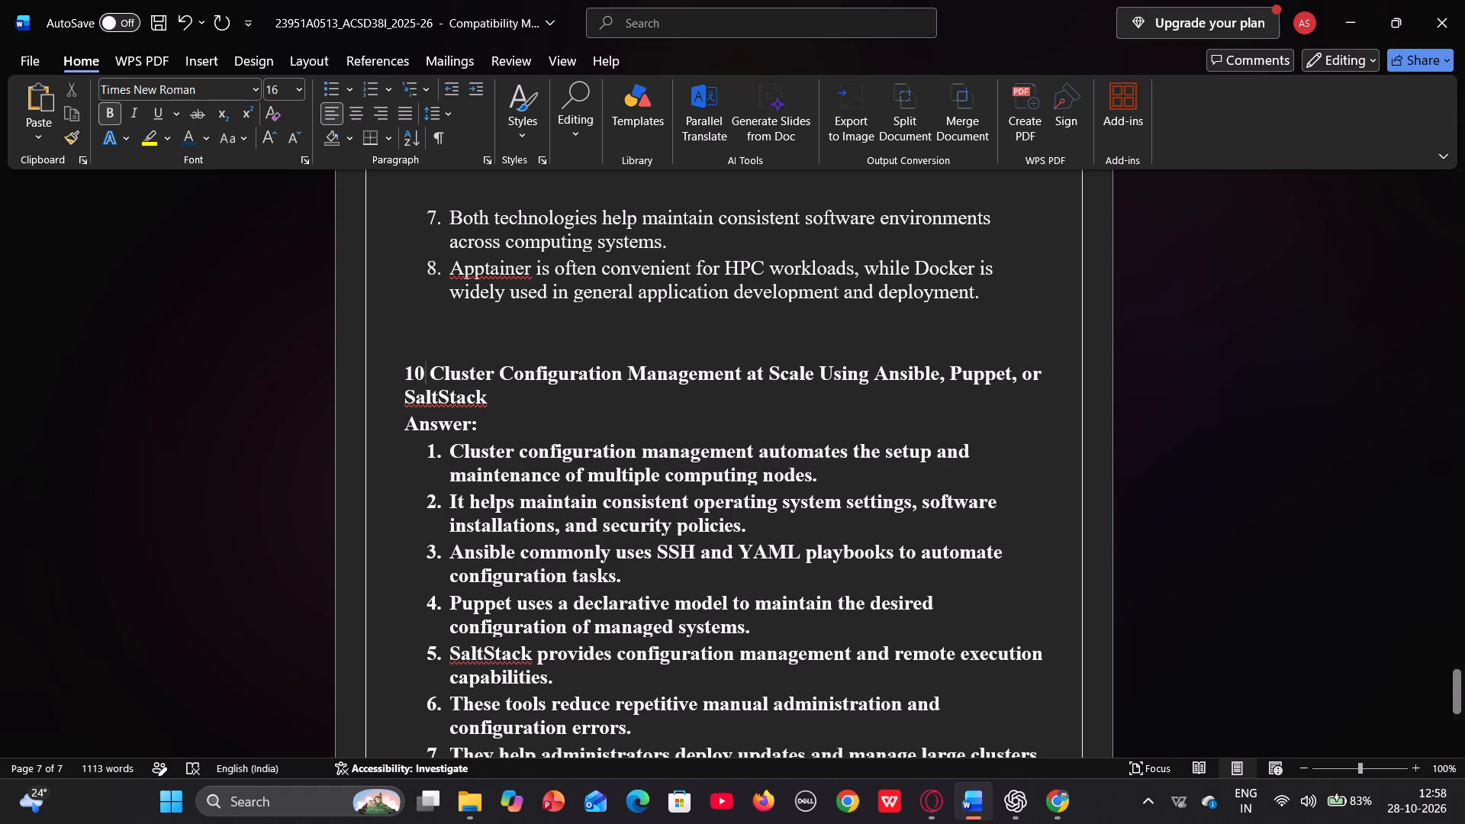
key("shift+q")
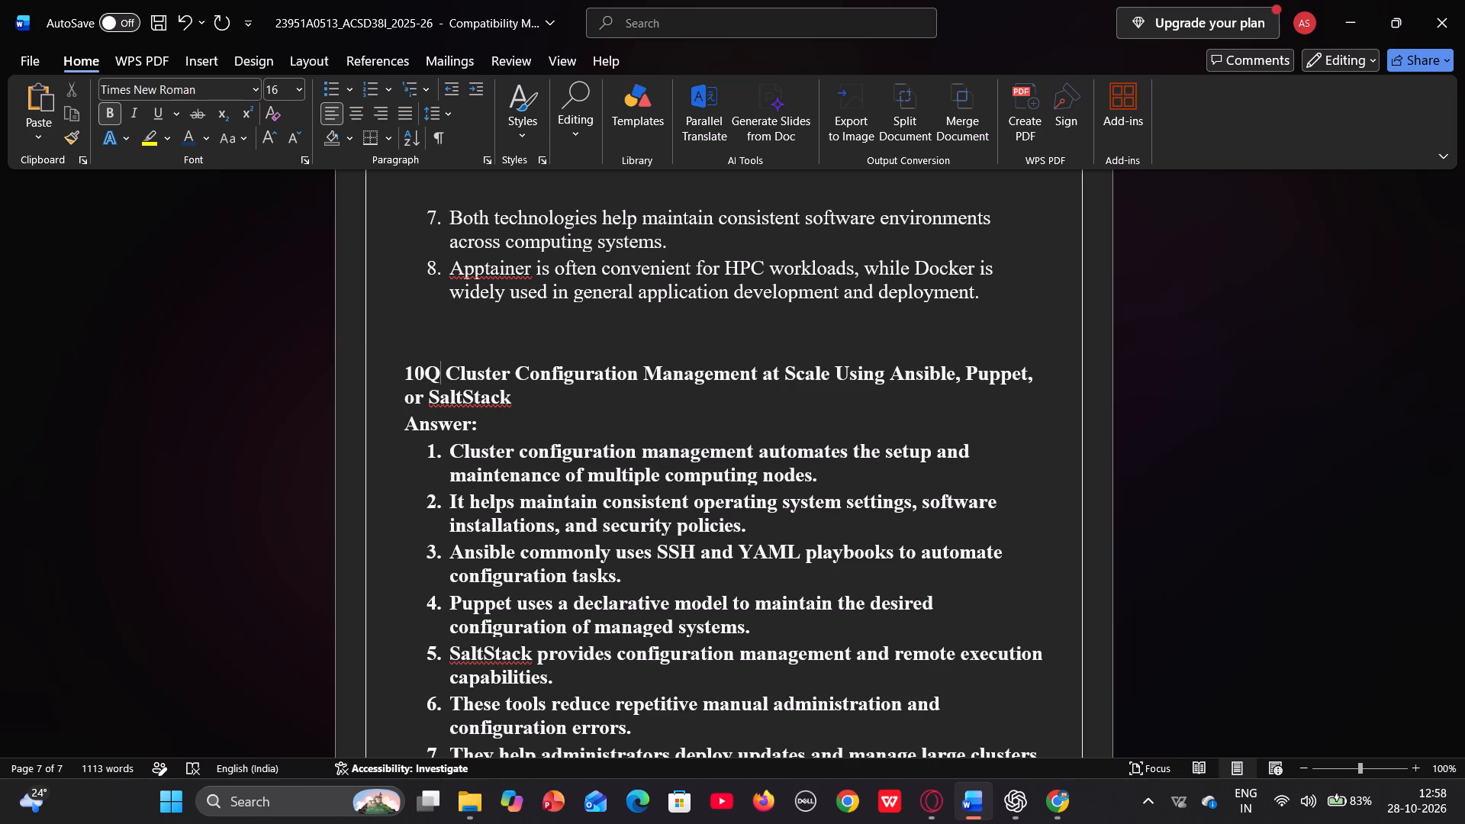
key("shift+parenright")
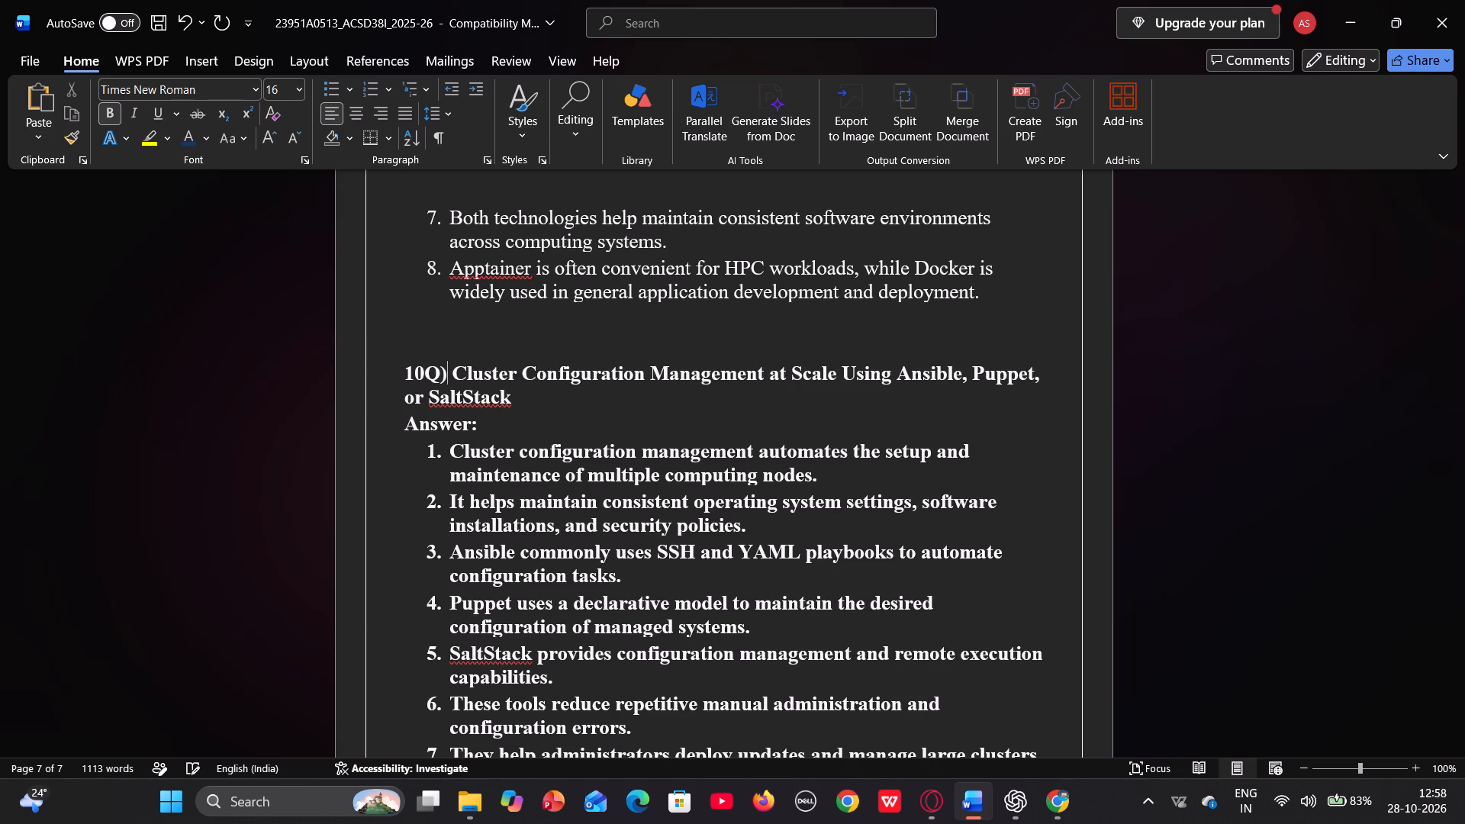
left_click_drag(459, 369, 475, 372)
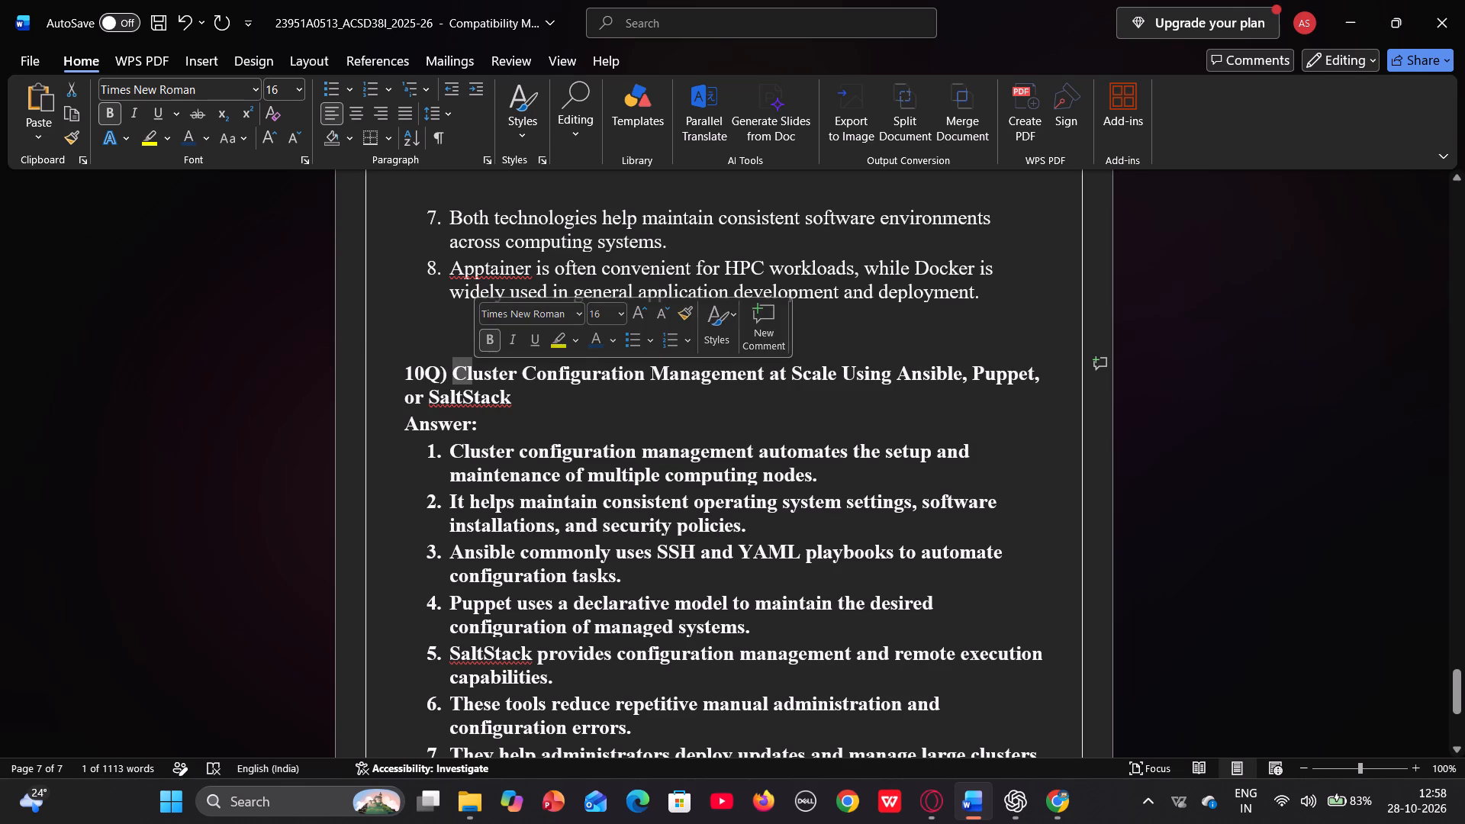
left_click(557, 407)
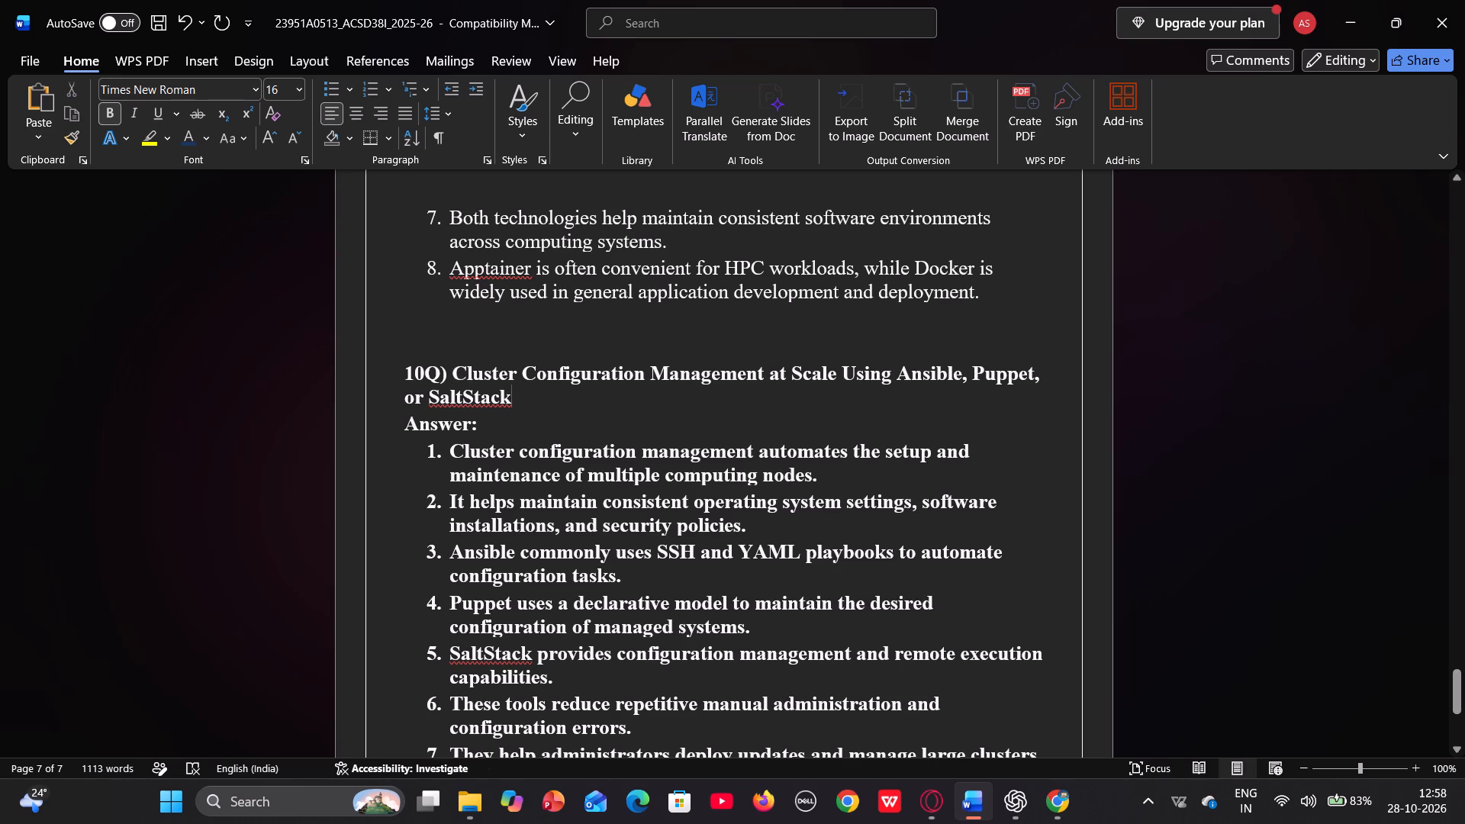
Remove bold from the tenth topic's "Answer:" label and its eight numbered points, keeping the heading bold.
left_click_drag(403, 418, 659, 698)
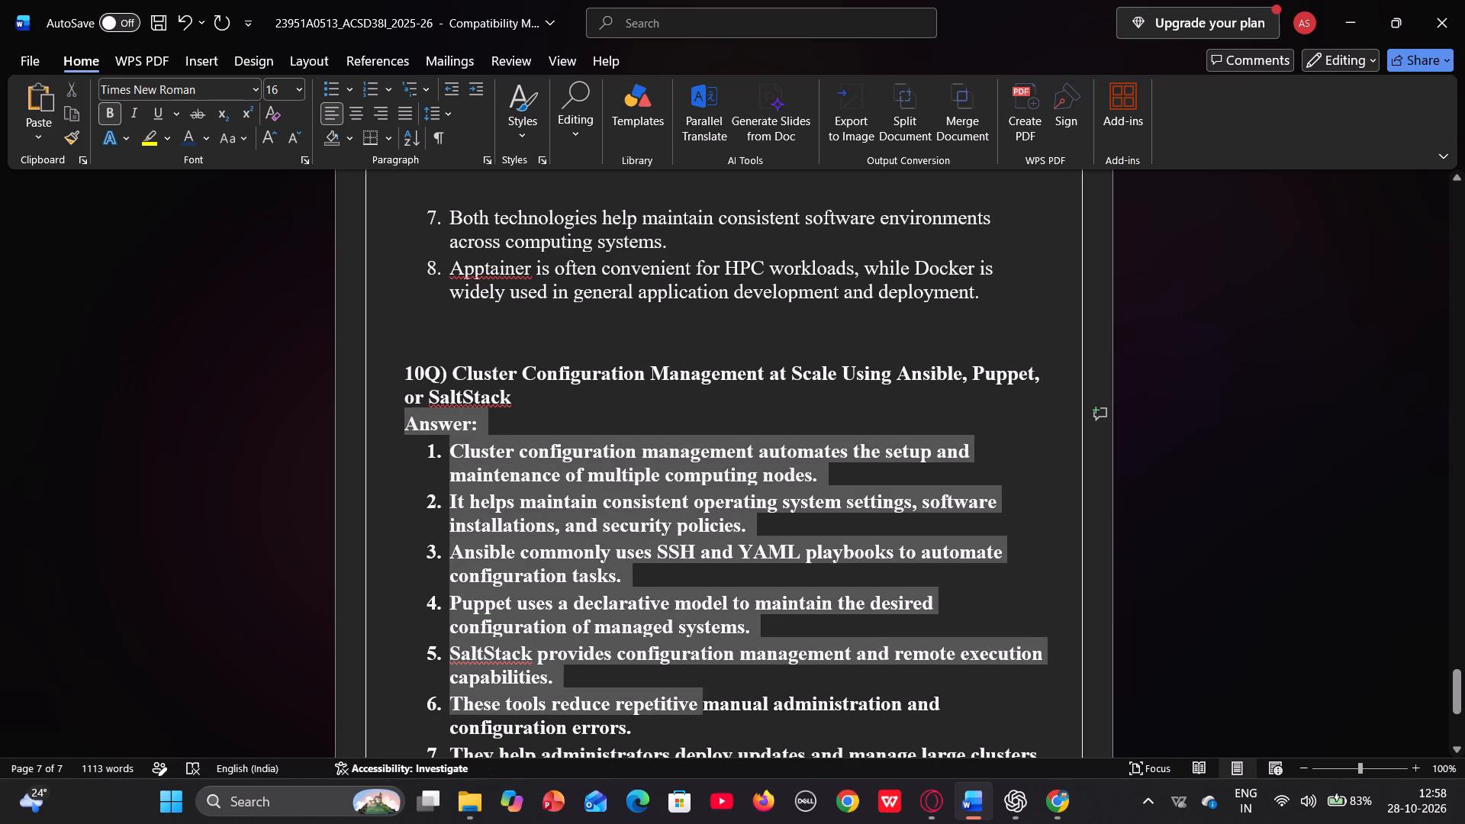
left_click_drag(659, 698, 794, 625)
left_click(813, 593)
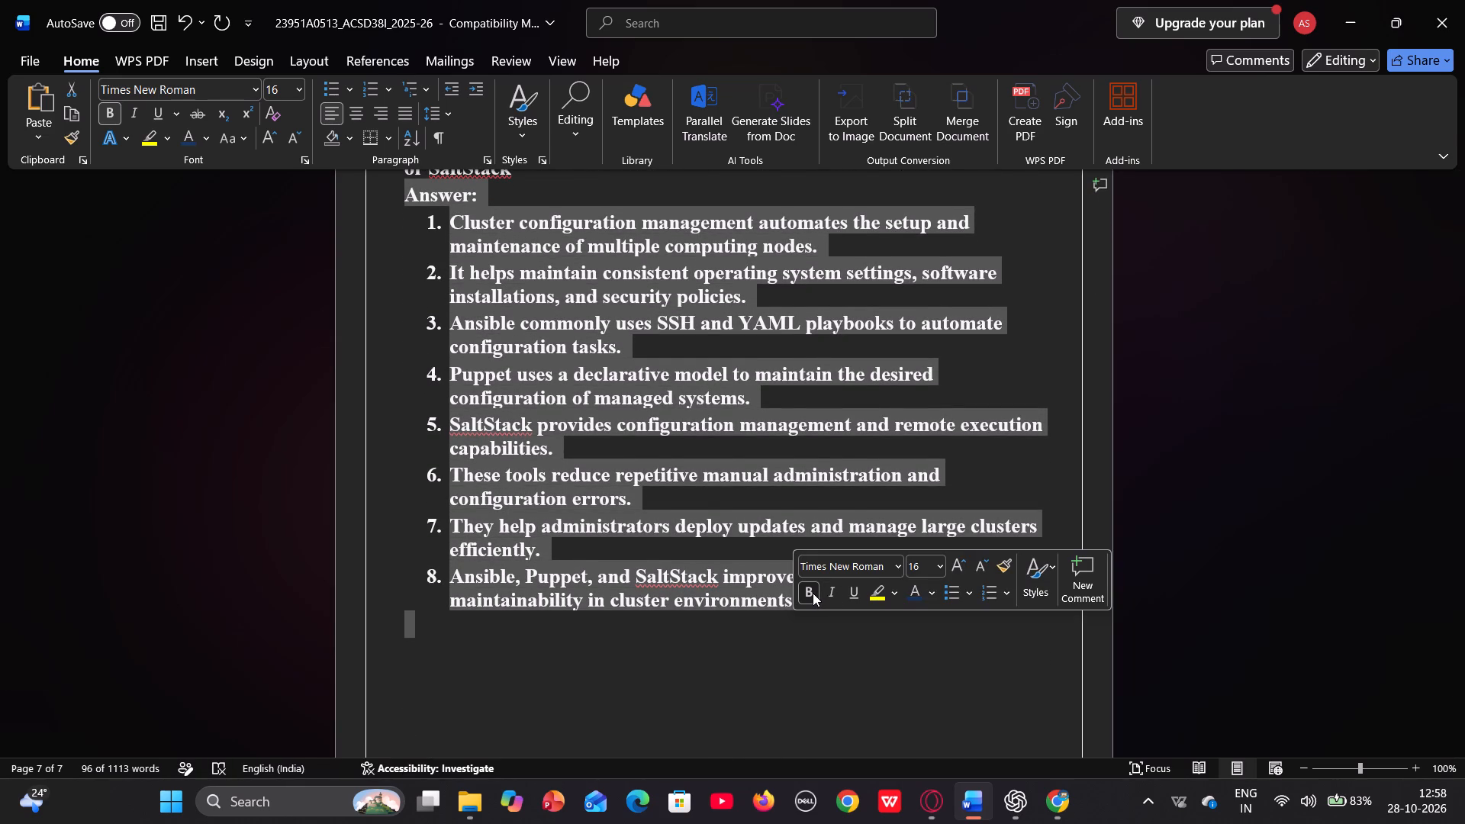
left_click(797, 636)
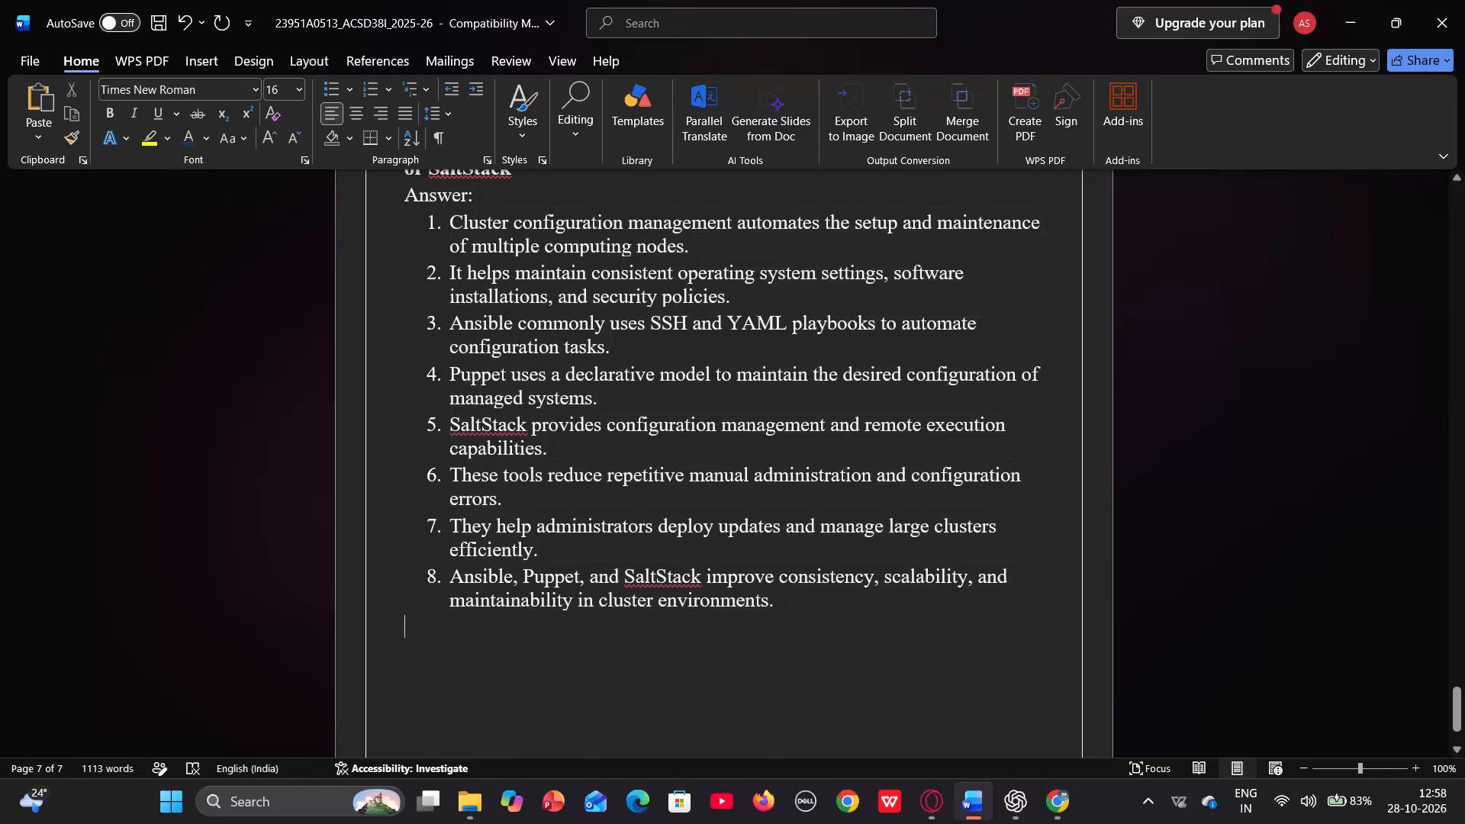
Switch to the course portal in Chrome and copy the course name "Cluster Computing" from the ACDD28 row.
scroll(797, 636, "up", 3)
scroll(797, 636, "down", 15)
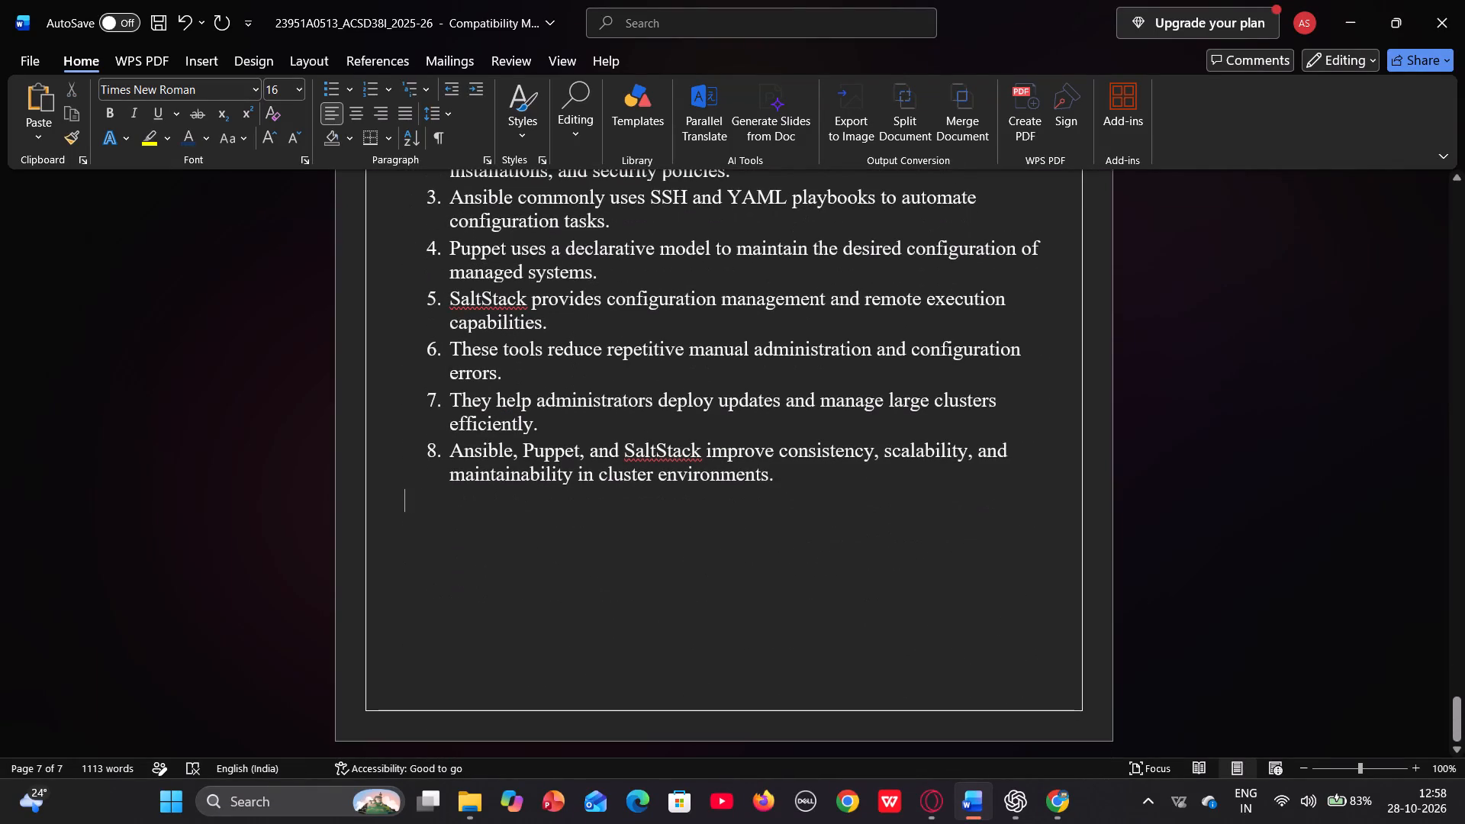
scroll(797, 636, "up", 9)
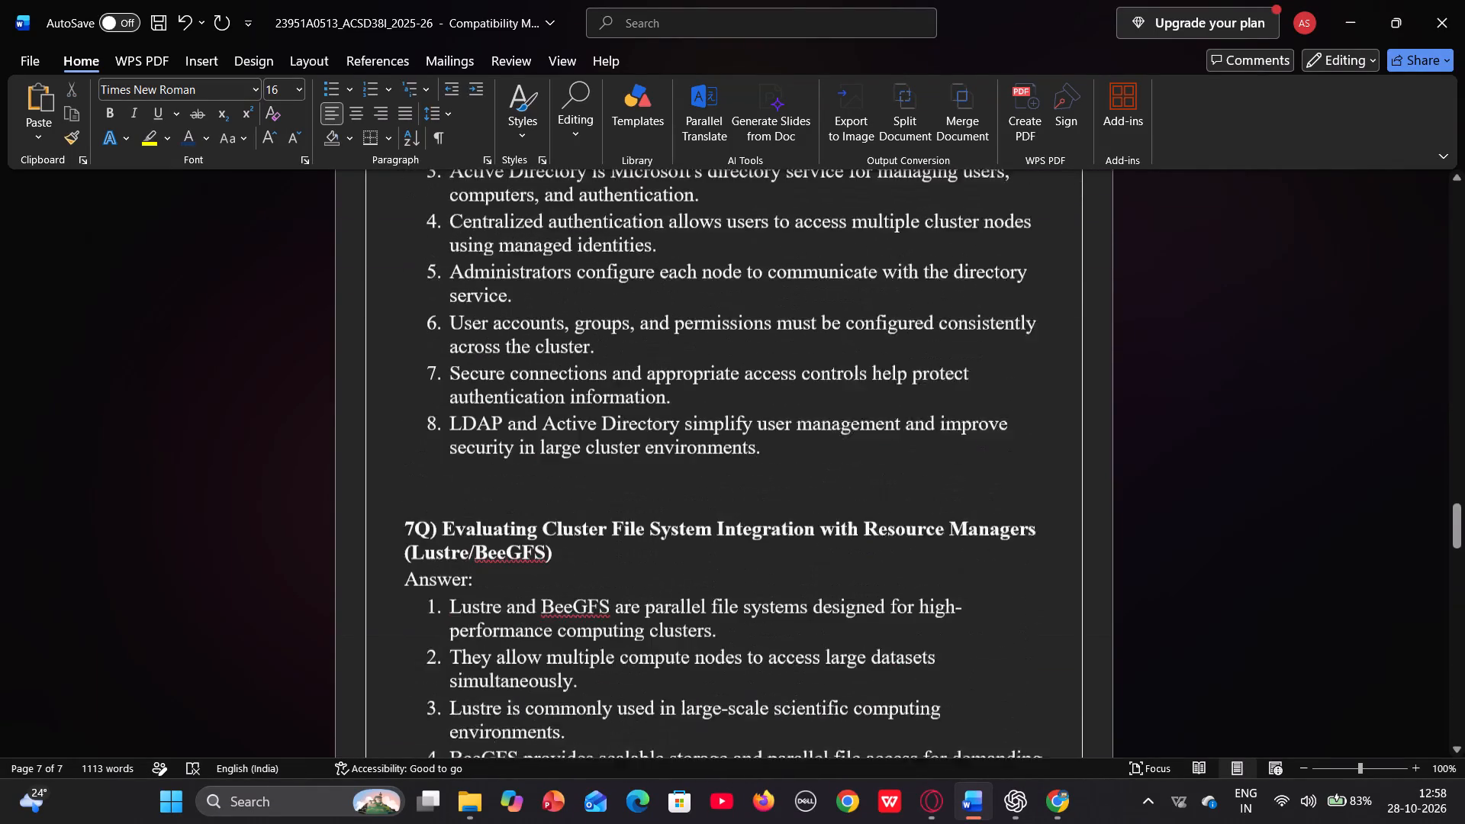
scroll(797, 636, "up", 6)
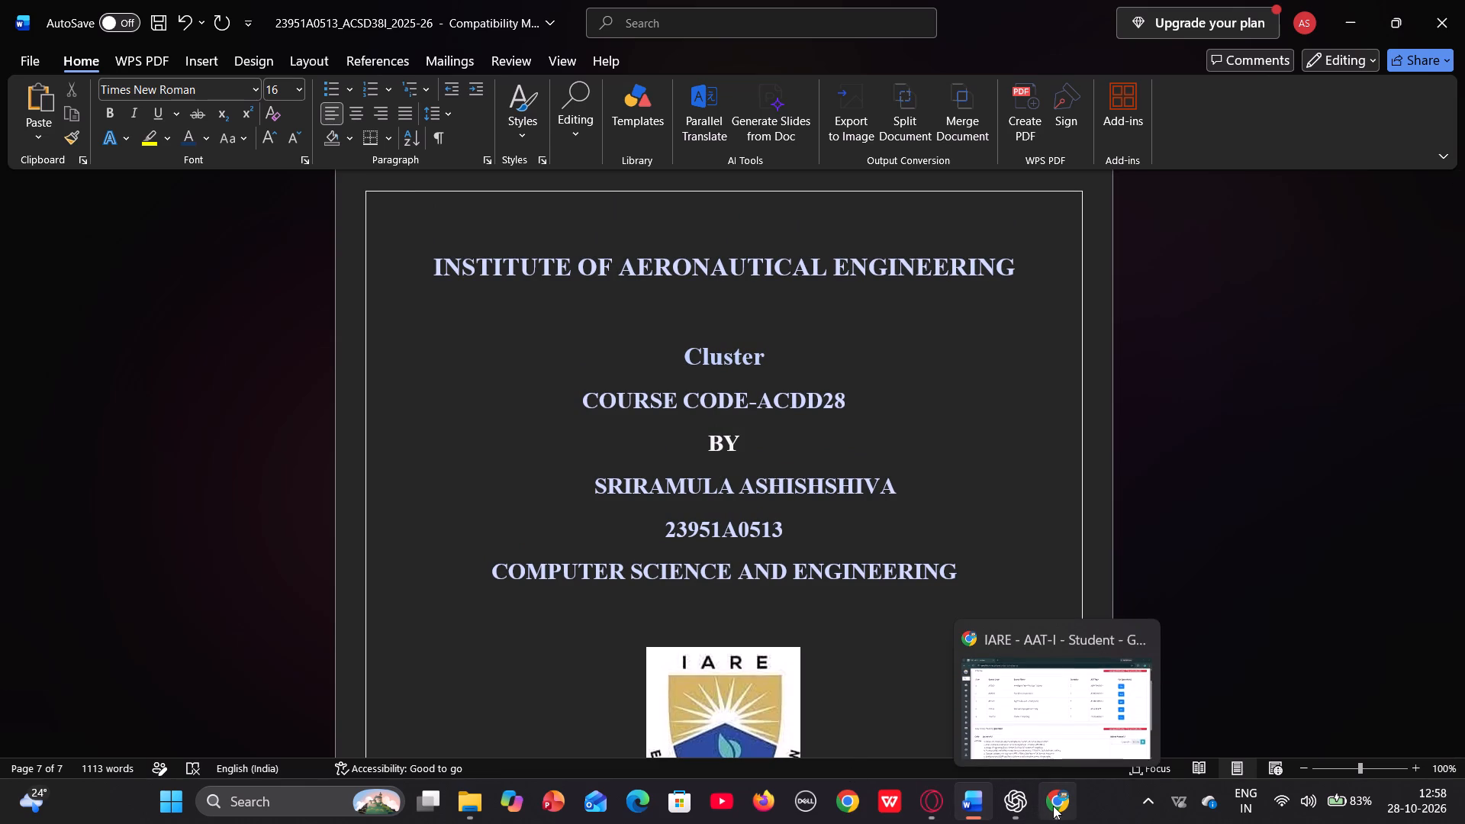
left_click(1025, 726)
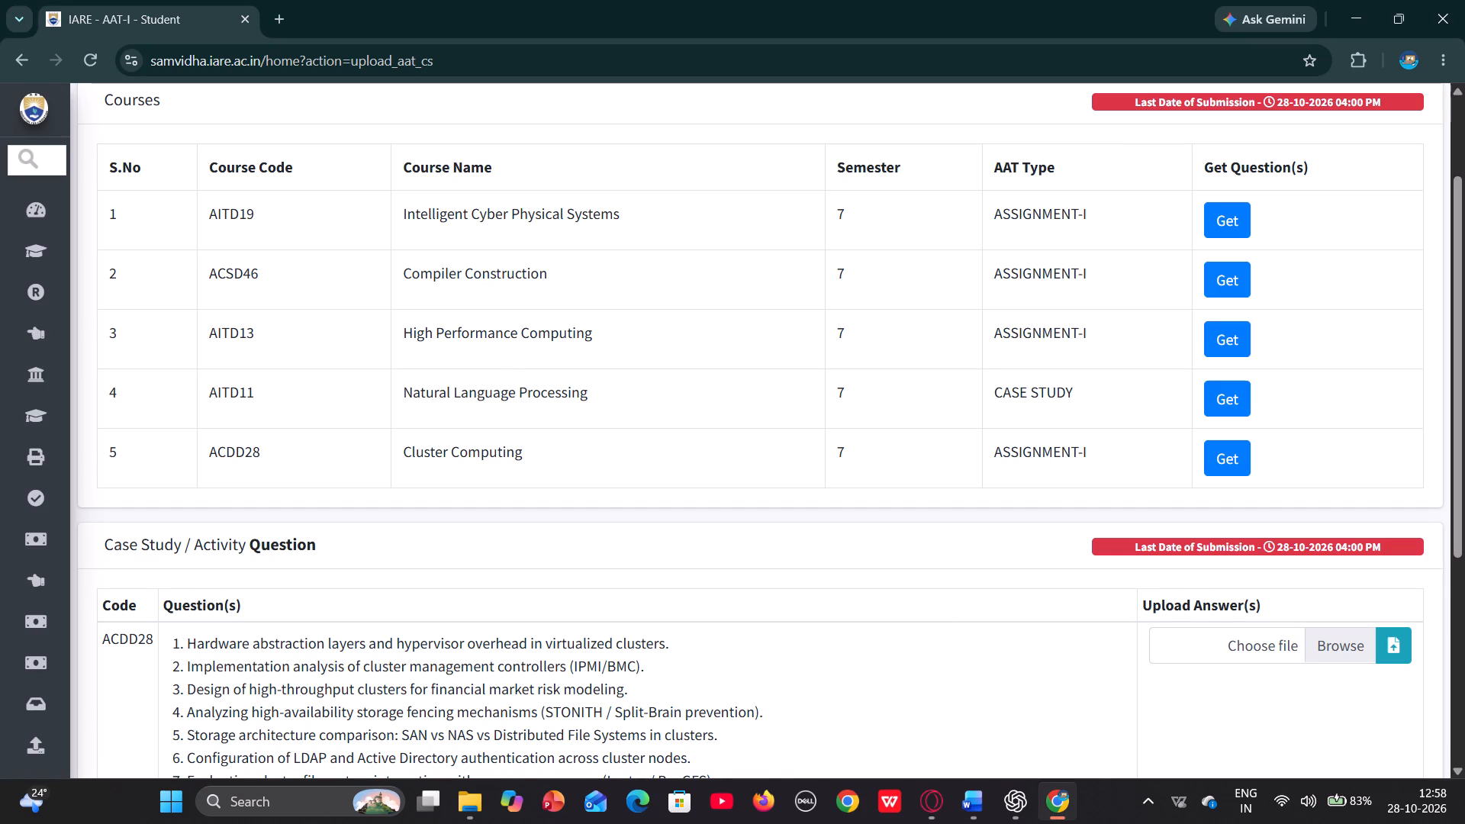
left_click_drag(405, 449, 537, 451)
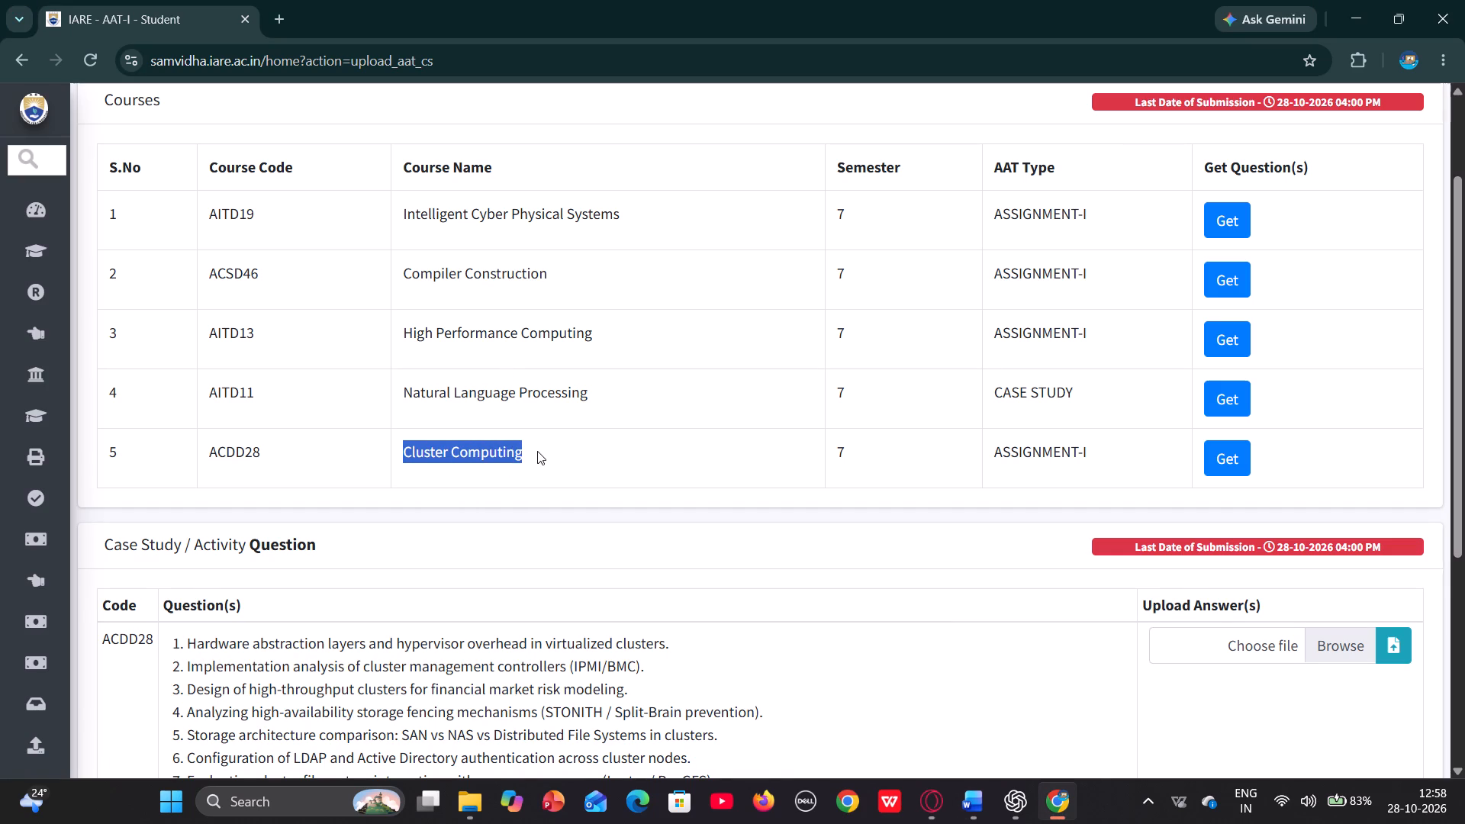
key("ctrl+c")
Back in Word, paste the copied course name into the cover page's title line and delete the old "Cluster" so it reads "Cluster Computing".
left_click(977, 809)
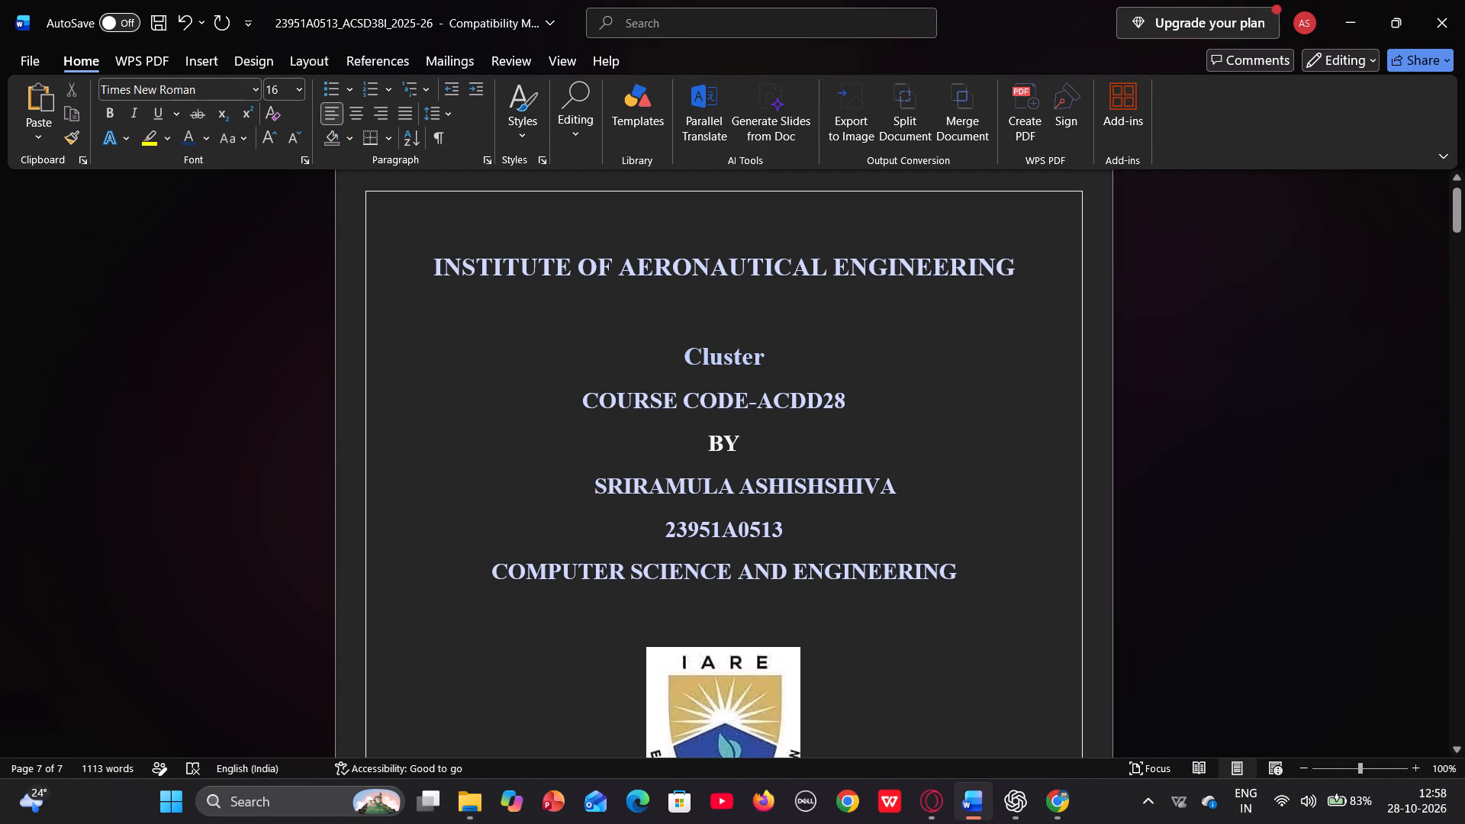
left_click(769, 359)
key("ctrl+v")
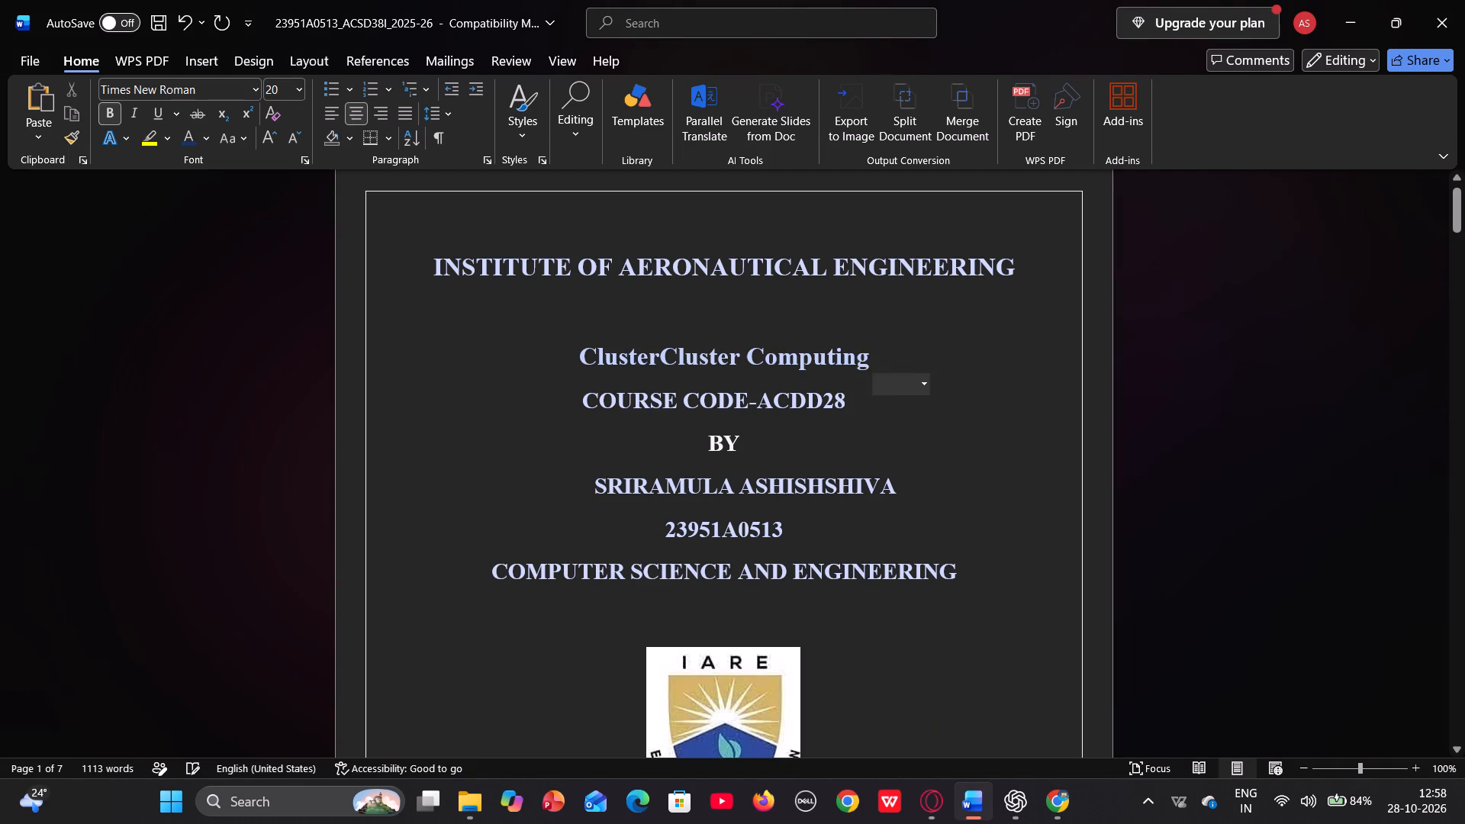
left_click(655, 358)
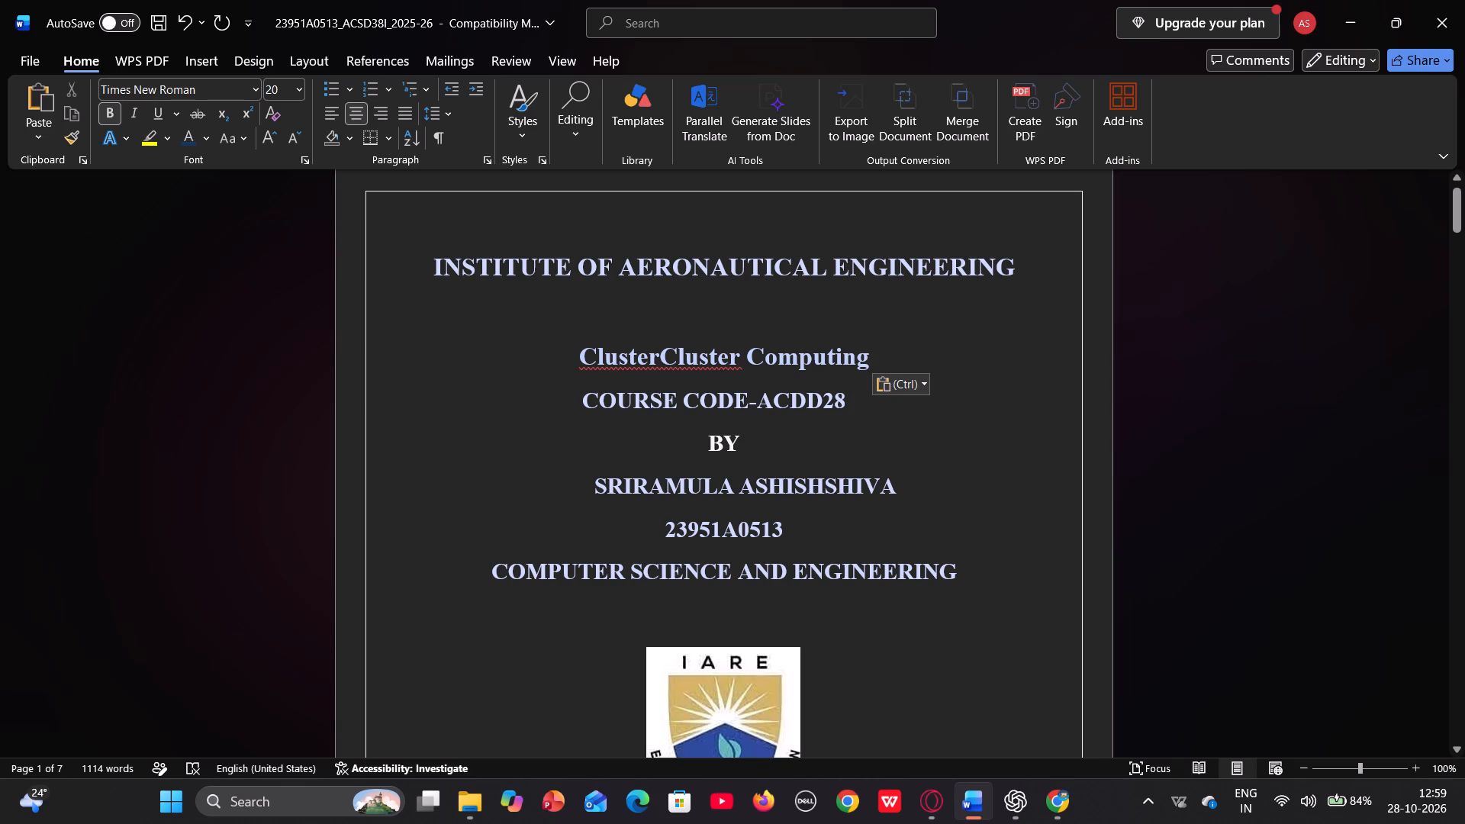
key("BackSpace")
key("BackSpace")
key("BackSpace")
key("BackSpace")
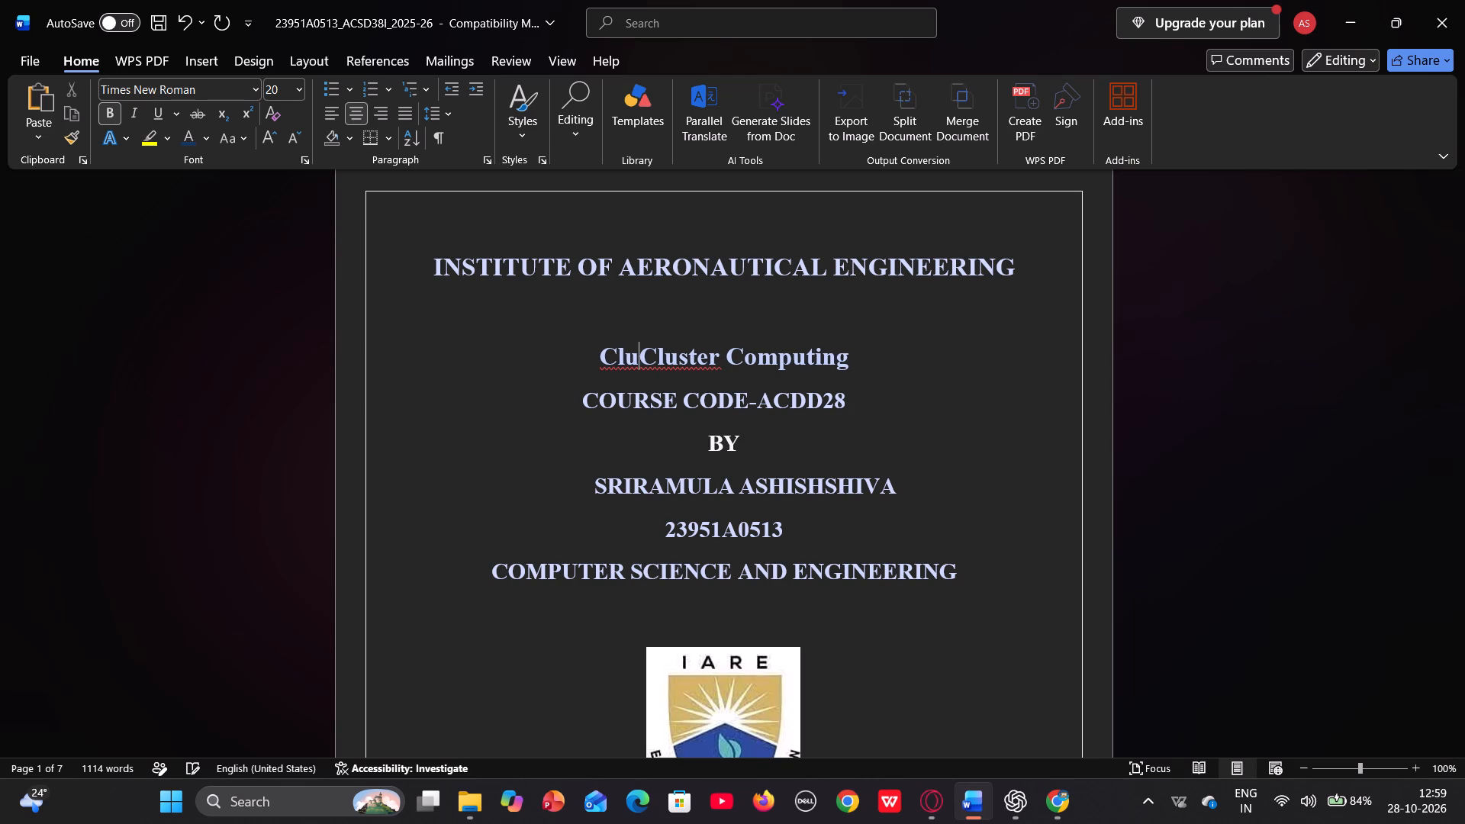
key("BackSpace")
key("BackSpace")
key("BackSpace")
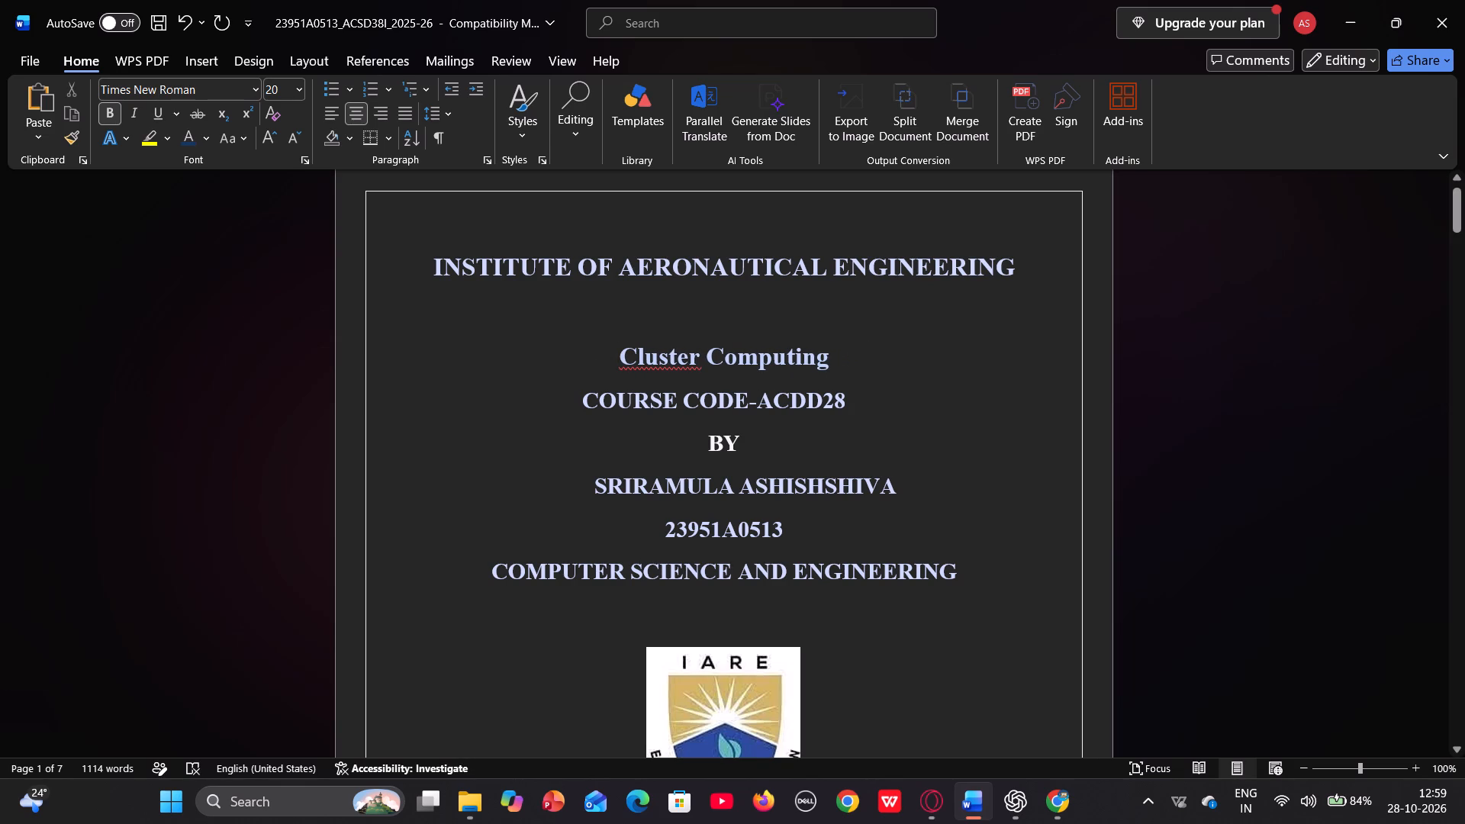
left_click(871, 345)
Review the whole document from the cover page through the tenth answer, checking headings, answer formatting and spacing.
scroll(796, 524, "down", 4)
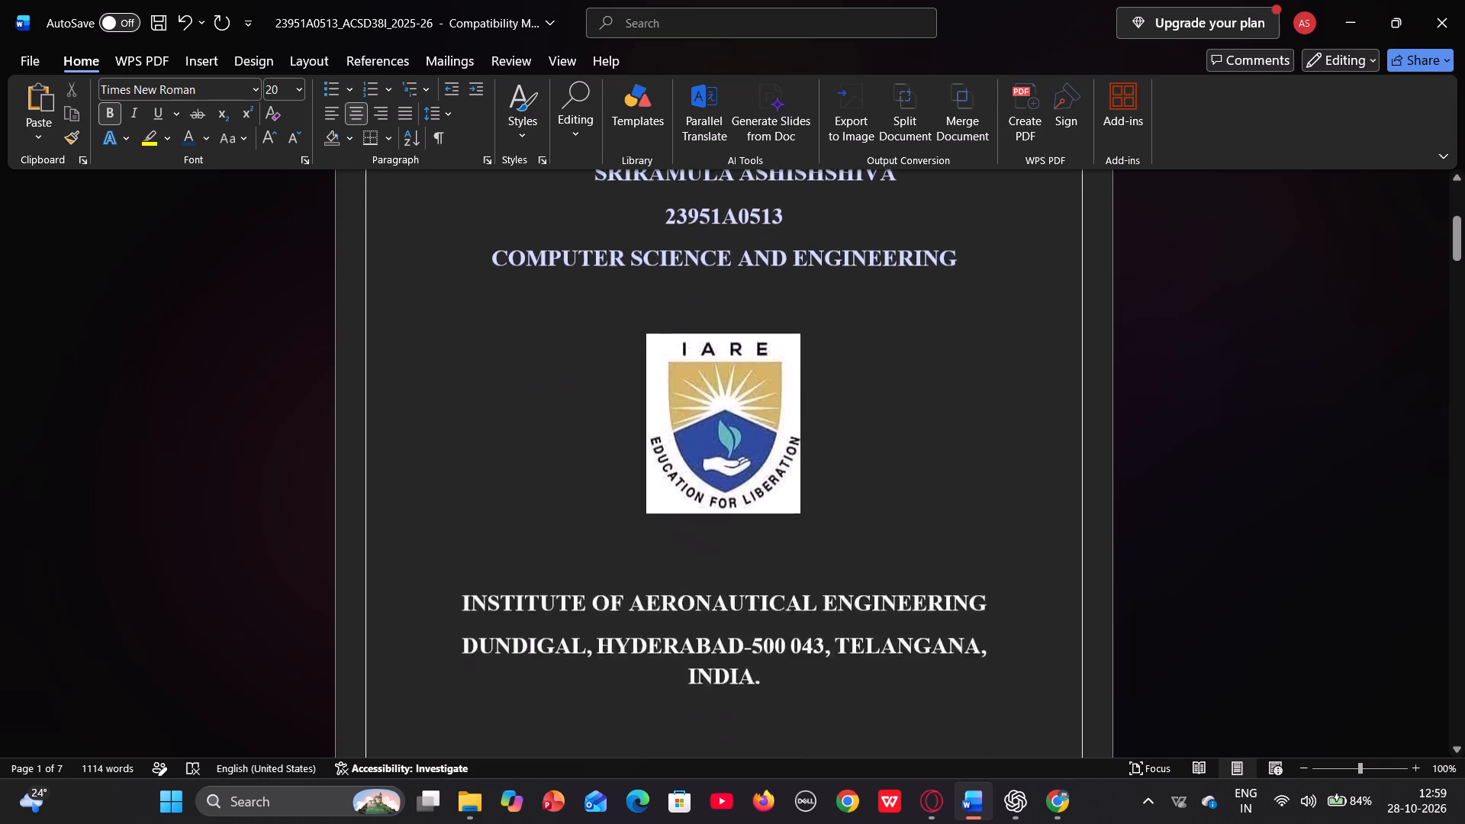
scroll(796, 524, "down", 5)
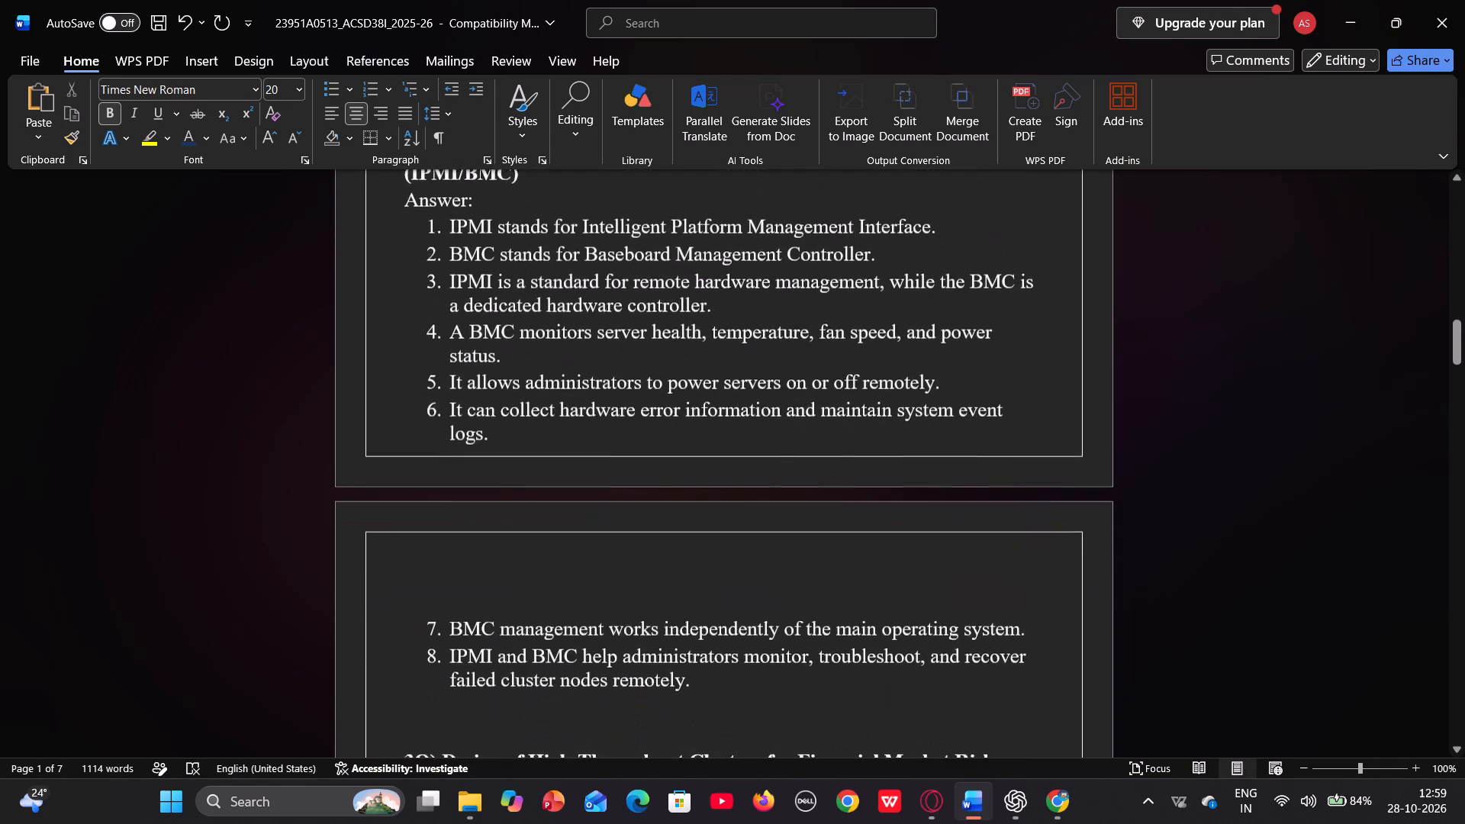
scroll(796, 524, "down", 4)
scroll(796, 524, "up", 2)
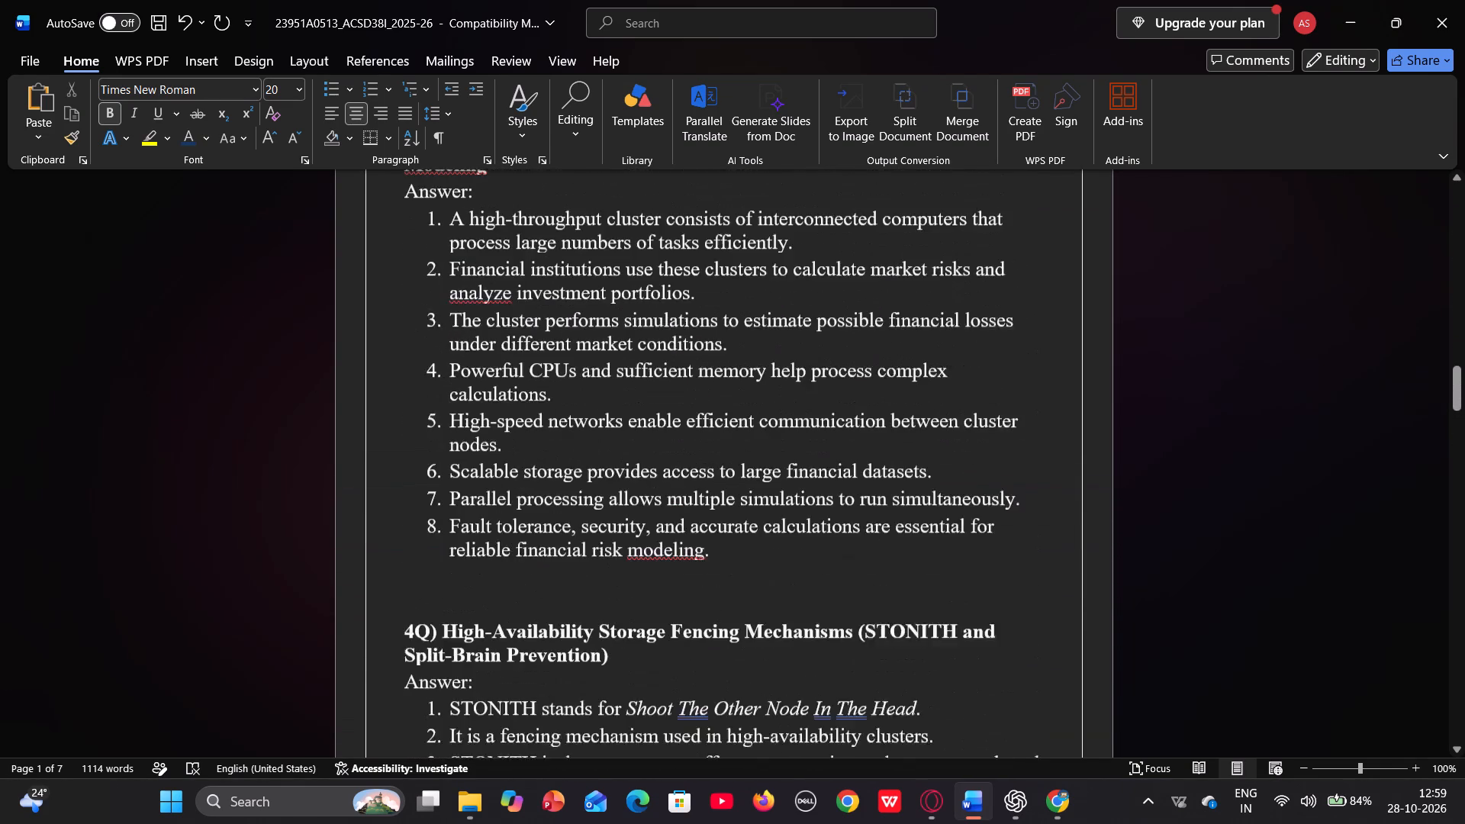
scroll(796, 524, "right", 1)
scroll(796, 524, "down", 1)
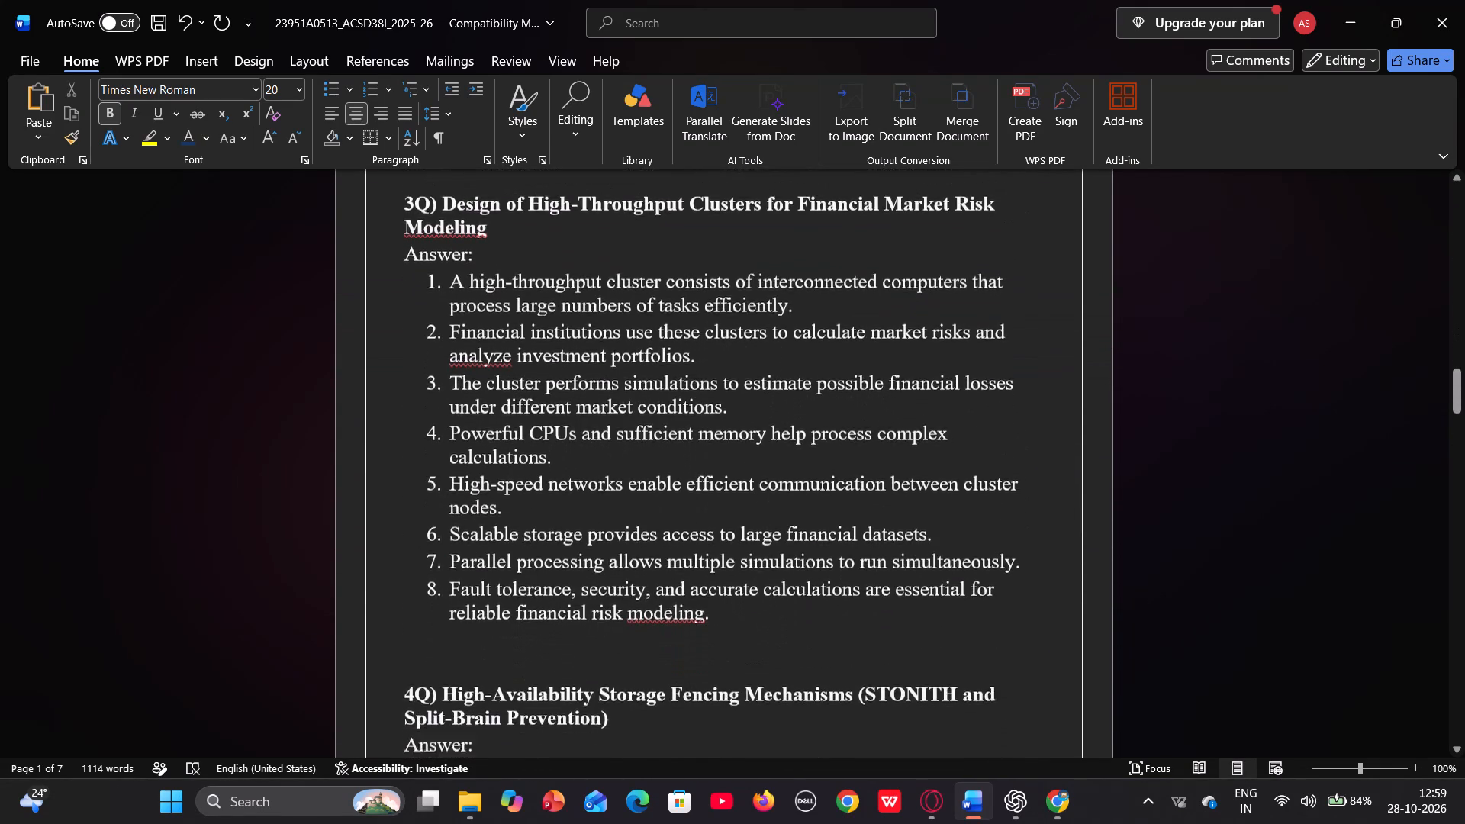
scroll(796, 524, "down", 7)
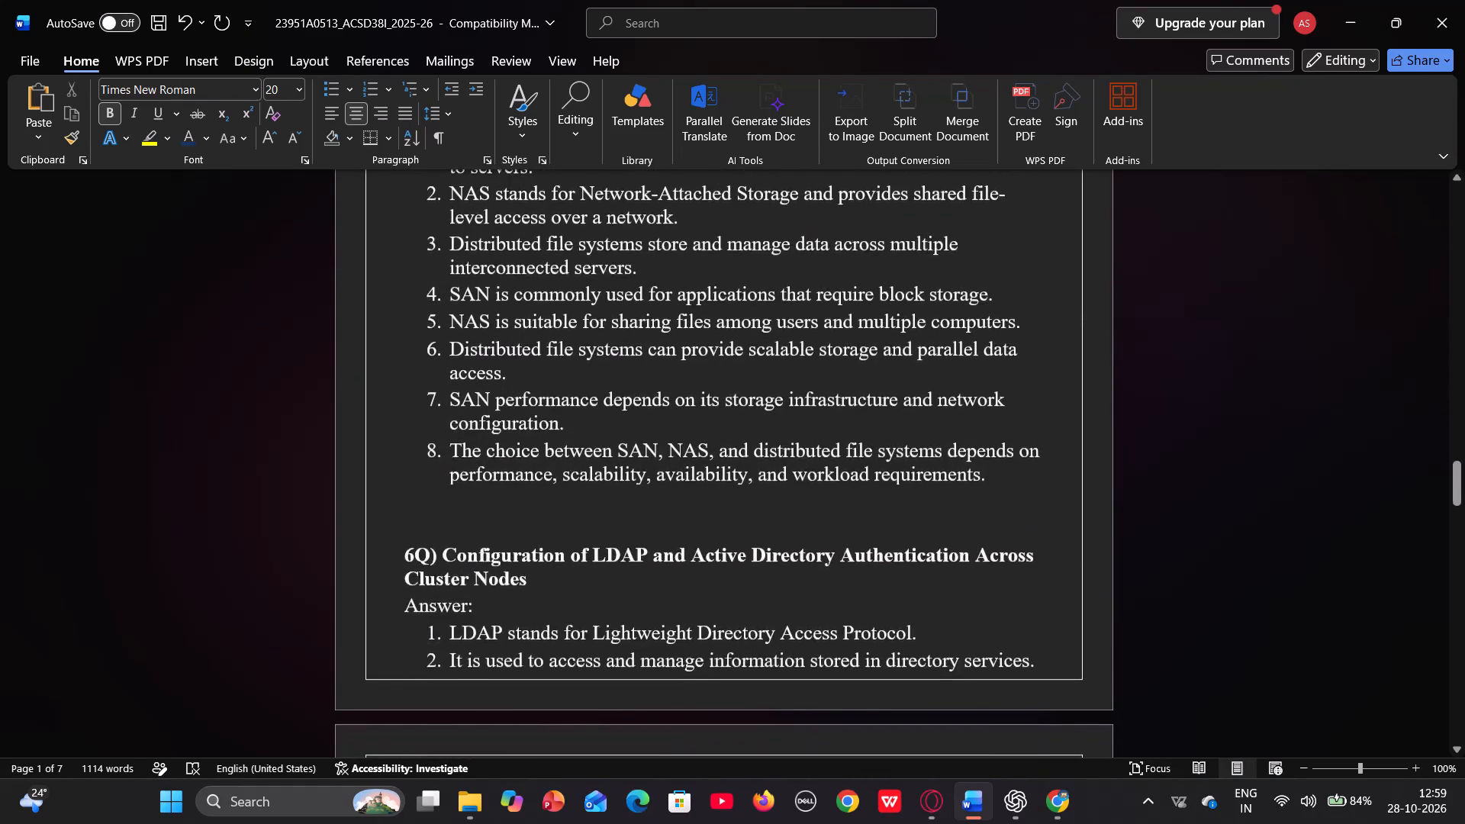
scroll(796, 524, "down", 15)
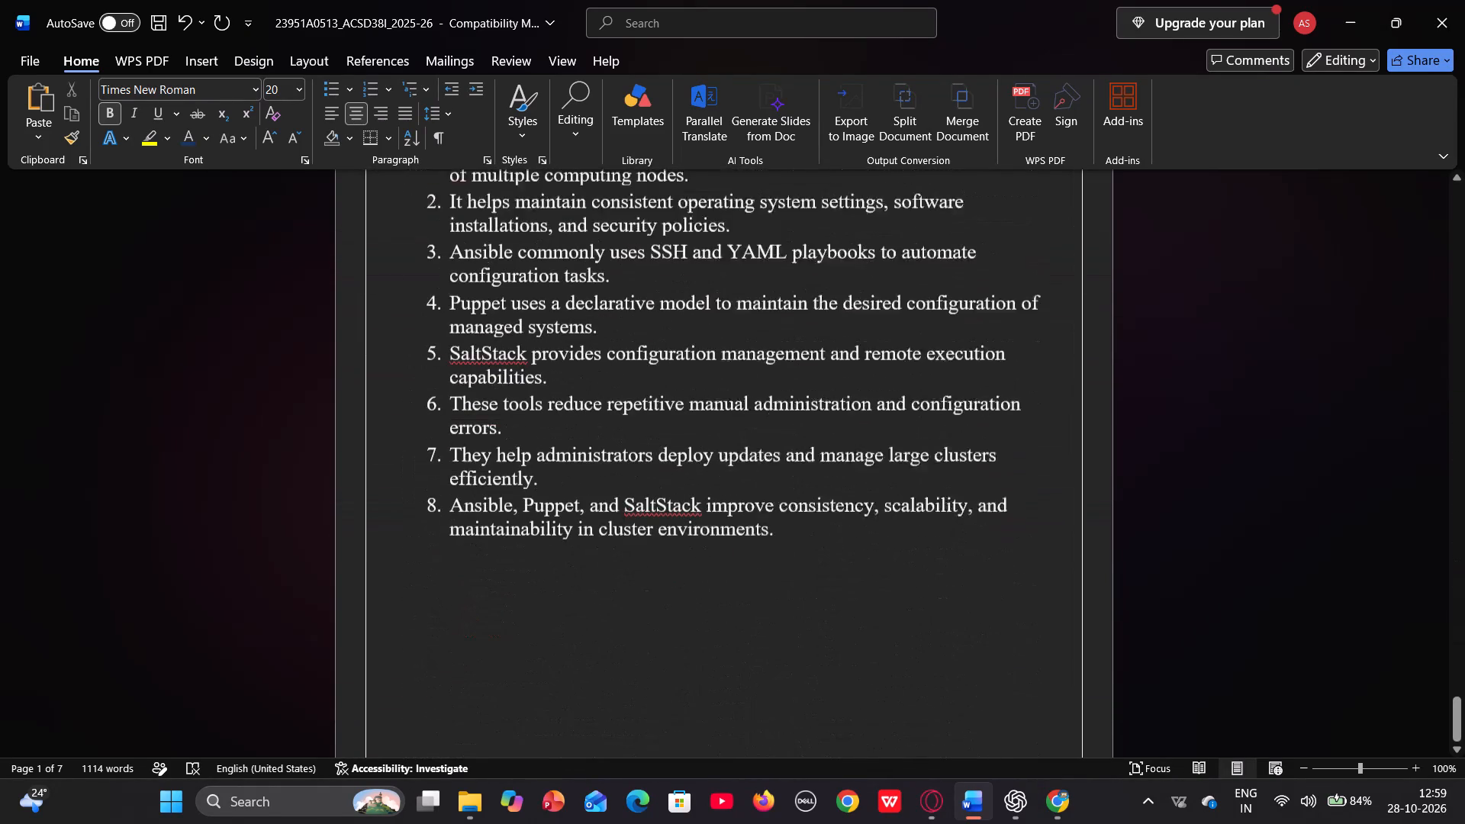
scroll(796, 524, "down", 4)
scroll(796, 524, "up", 2)
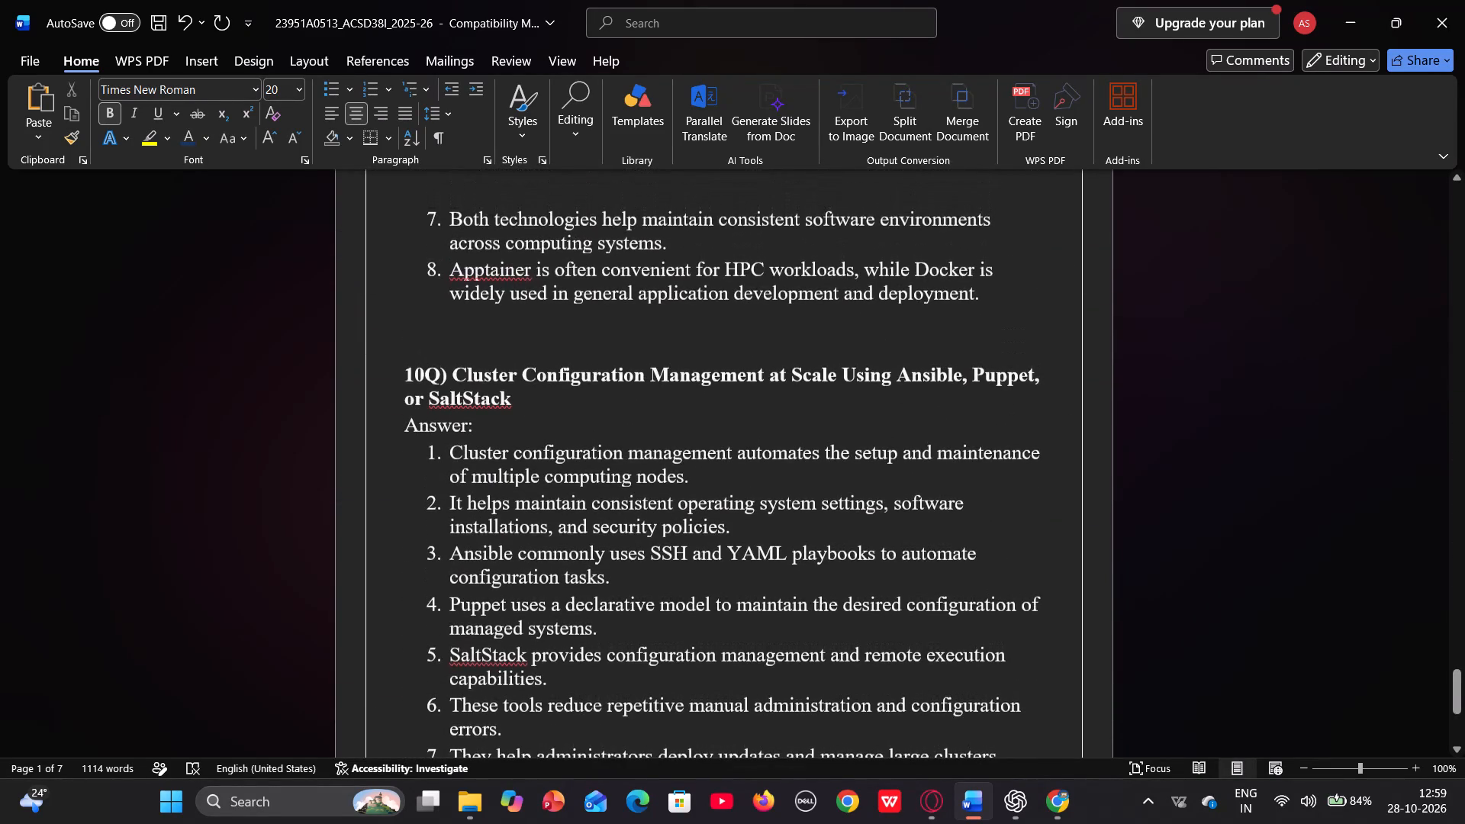
scroll(796, 524, "down", 4)
scroll(796, 524, "up", 9)
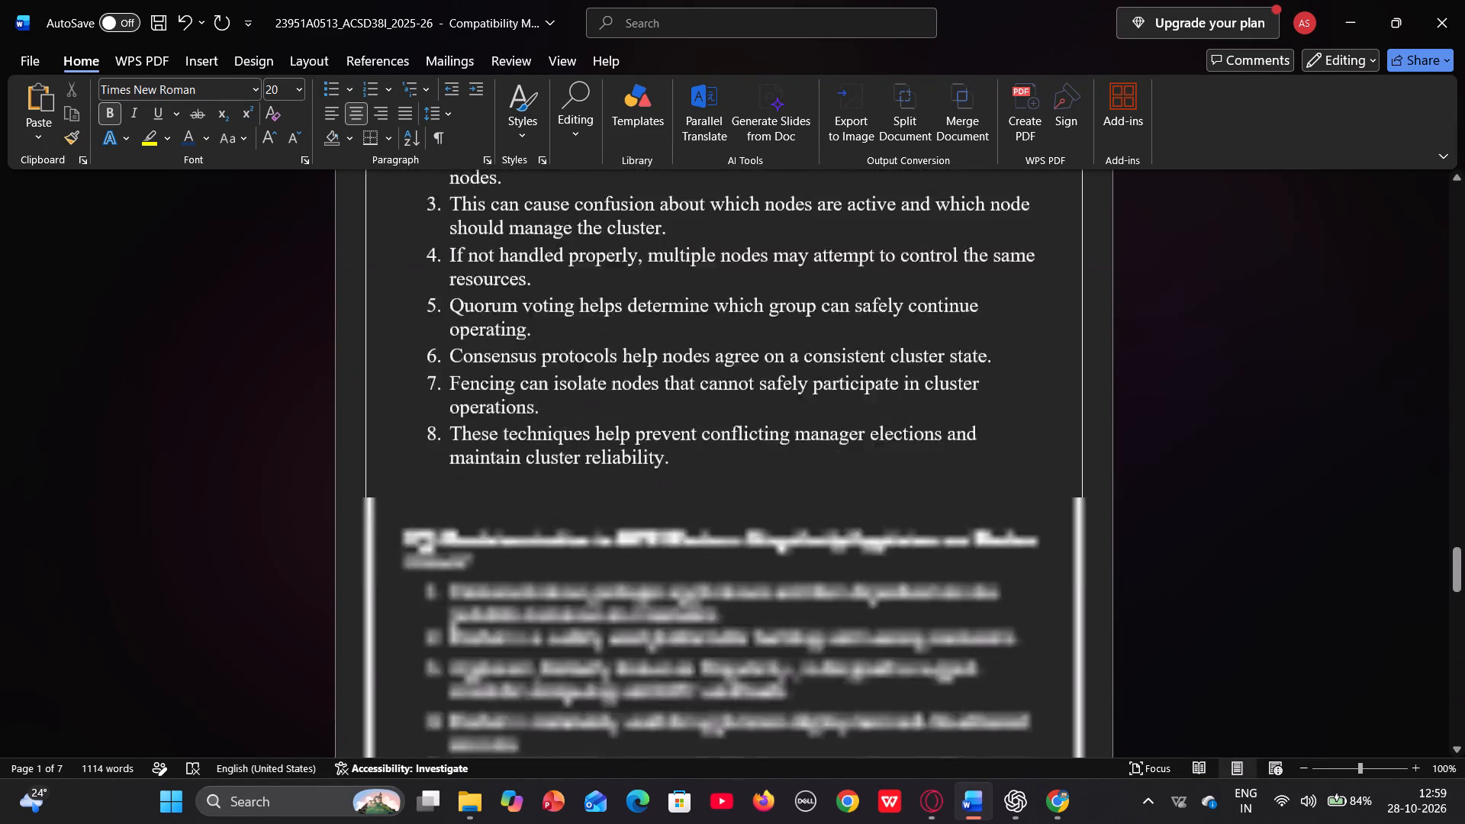
scroll(796, 524, "up", 12)
scroll(796, 524, "up", 11)
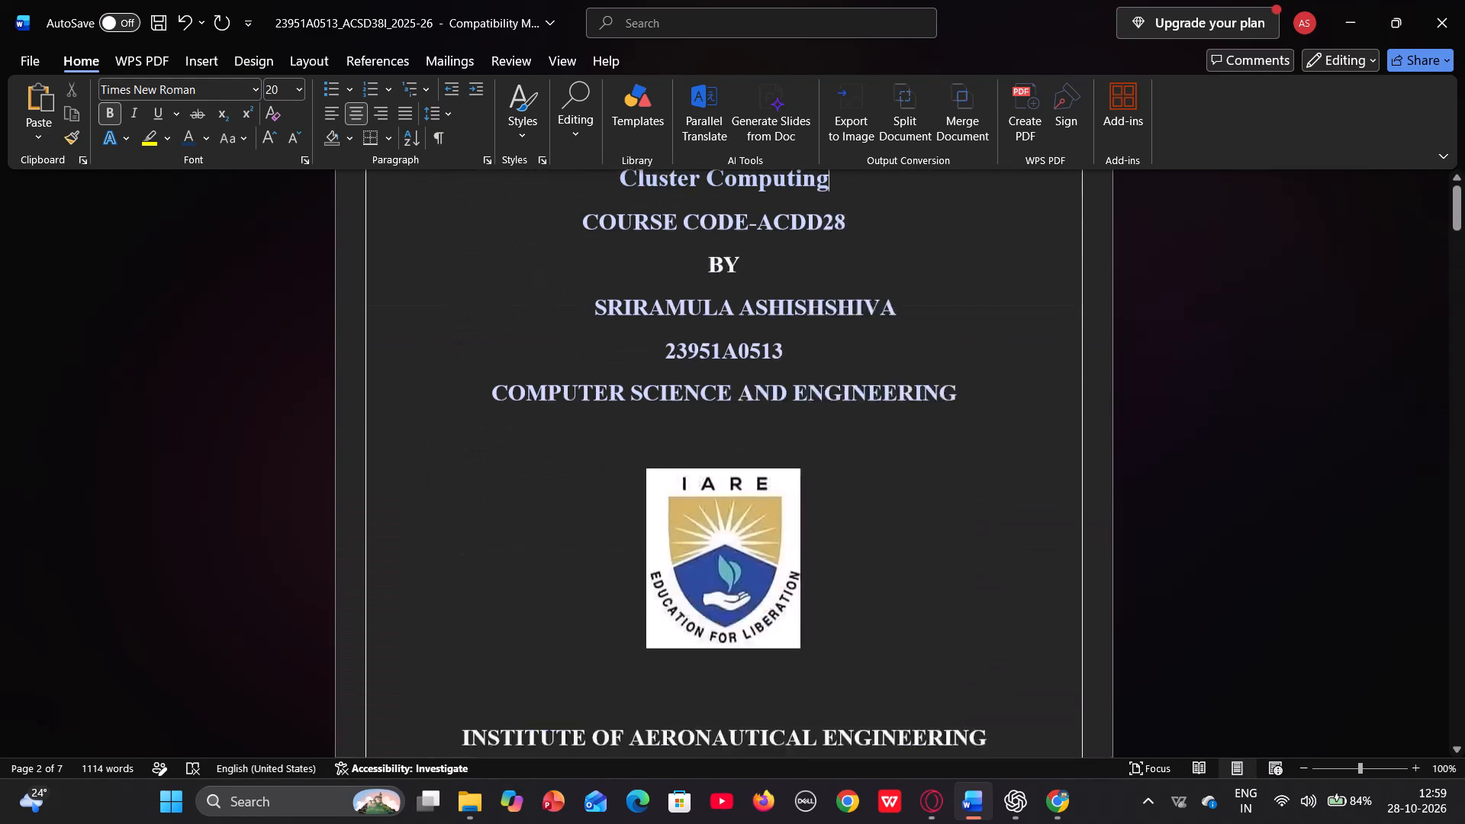
Save the Cluster Computing assignment document in Word.
scroll(796, 524, "up", 8)
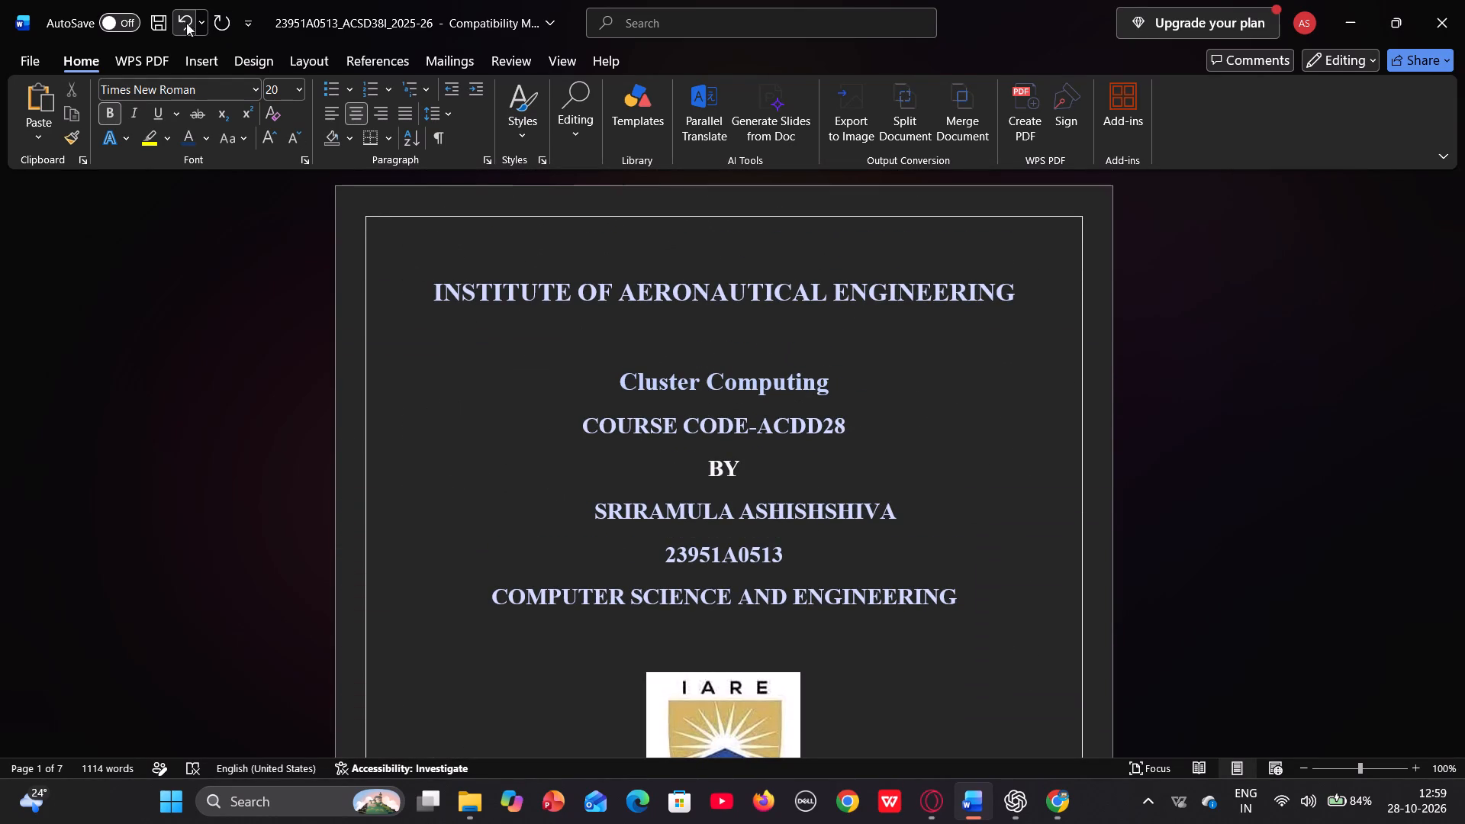
left_click(160, 24)
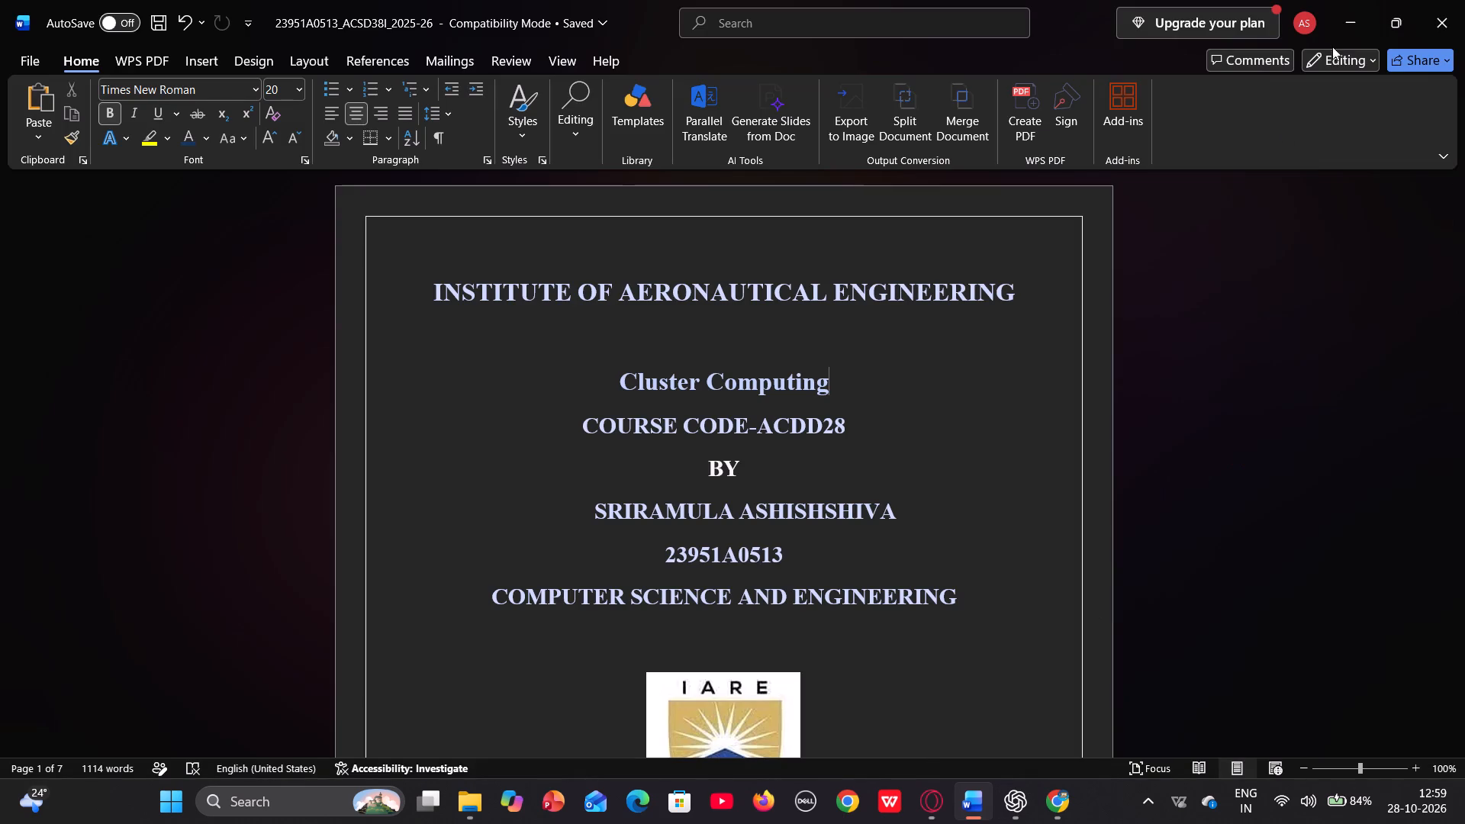
Minimise Word and check the ACDD28 question list and the upload notes on the course portal in Chrome.
left_click(1341, 11)
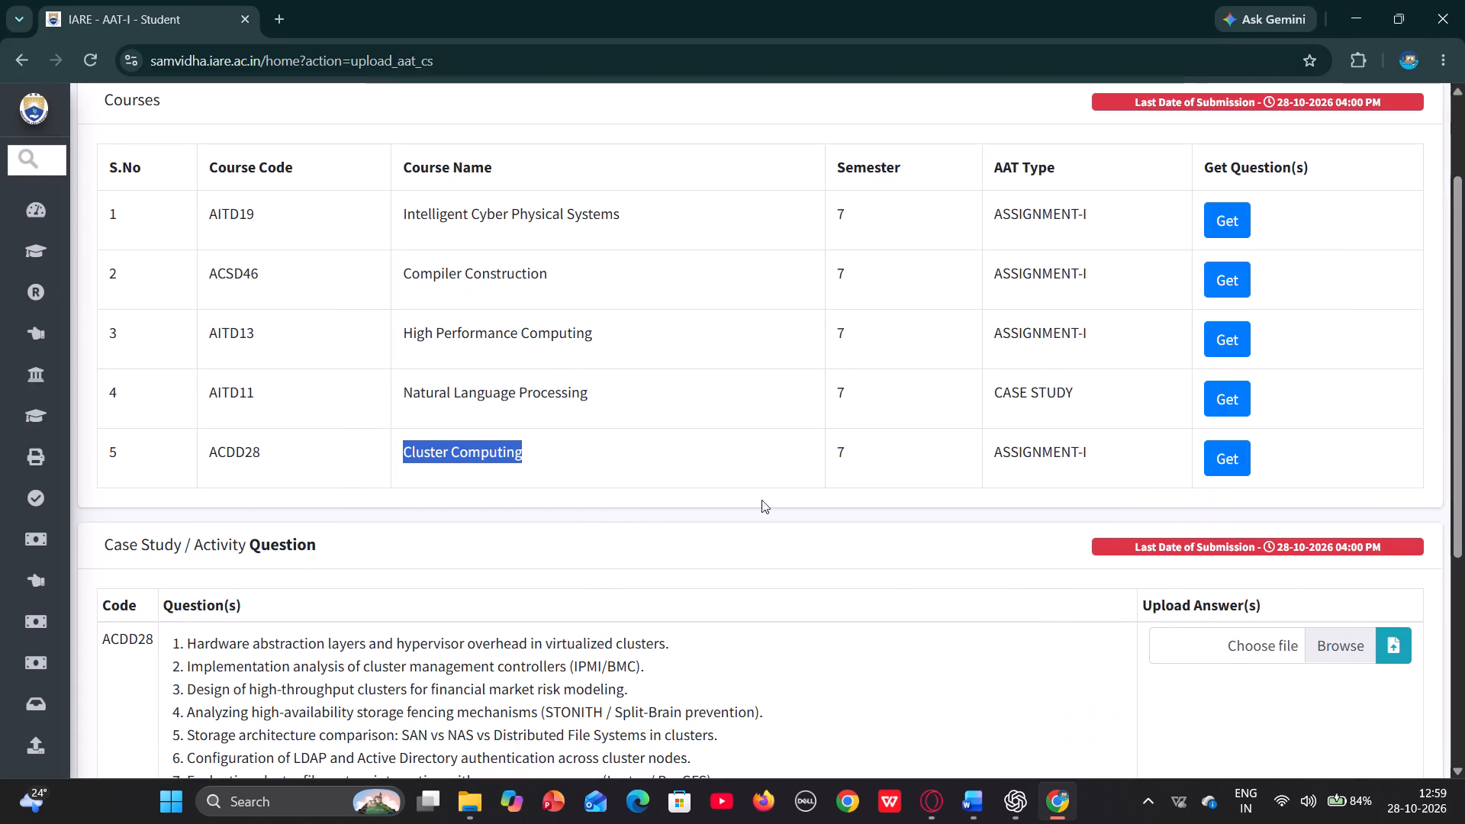
left_click(651, 450)
scroll(651, 450, "down", 3)
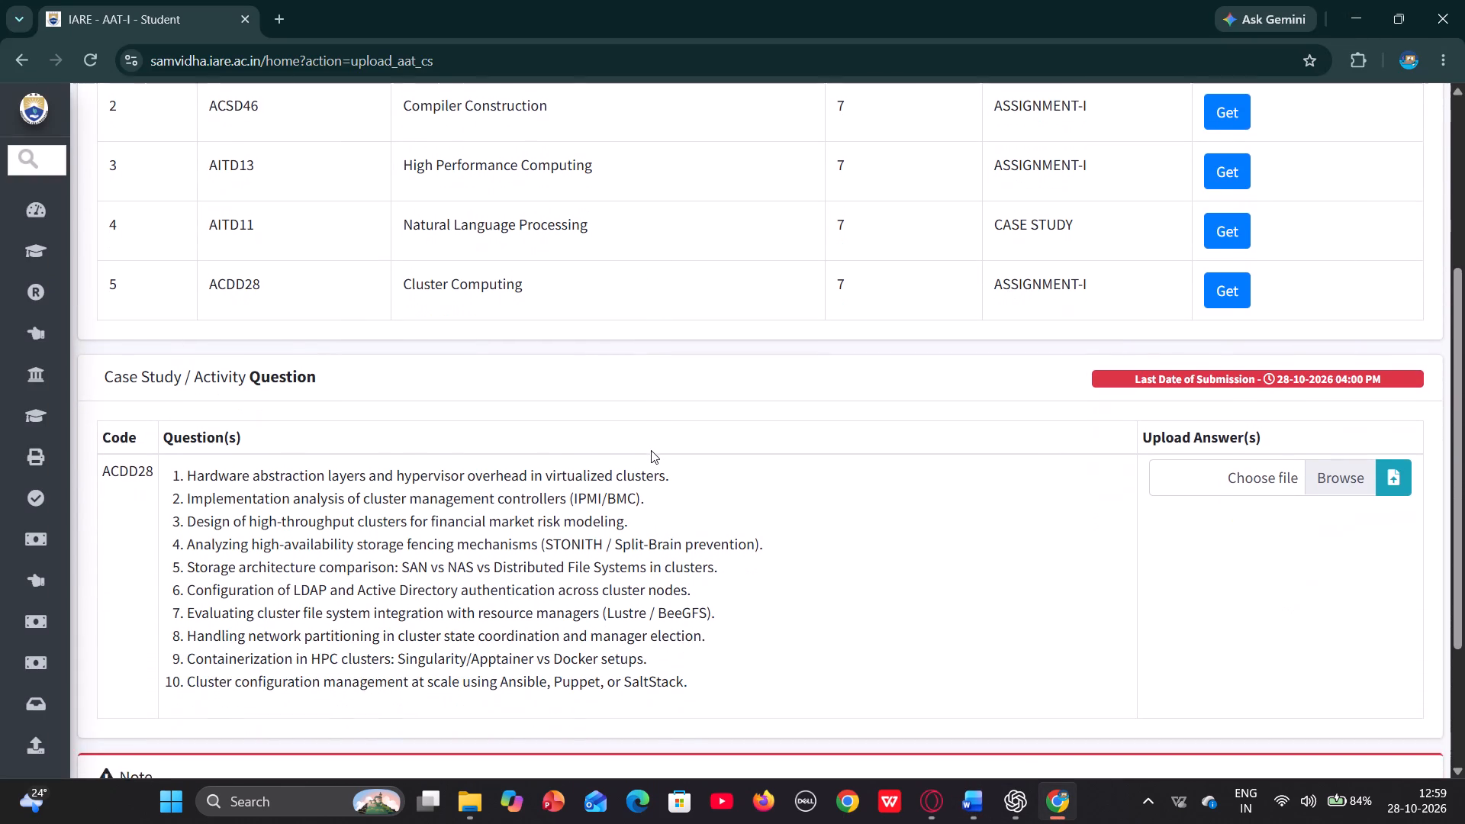
scroll(651, 450, "down", 1)
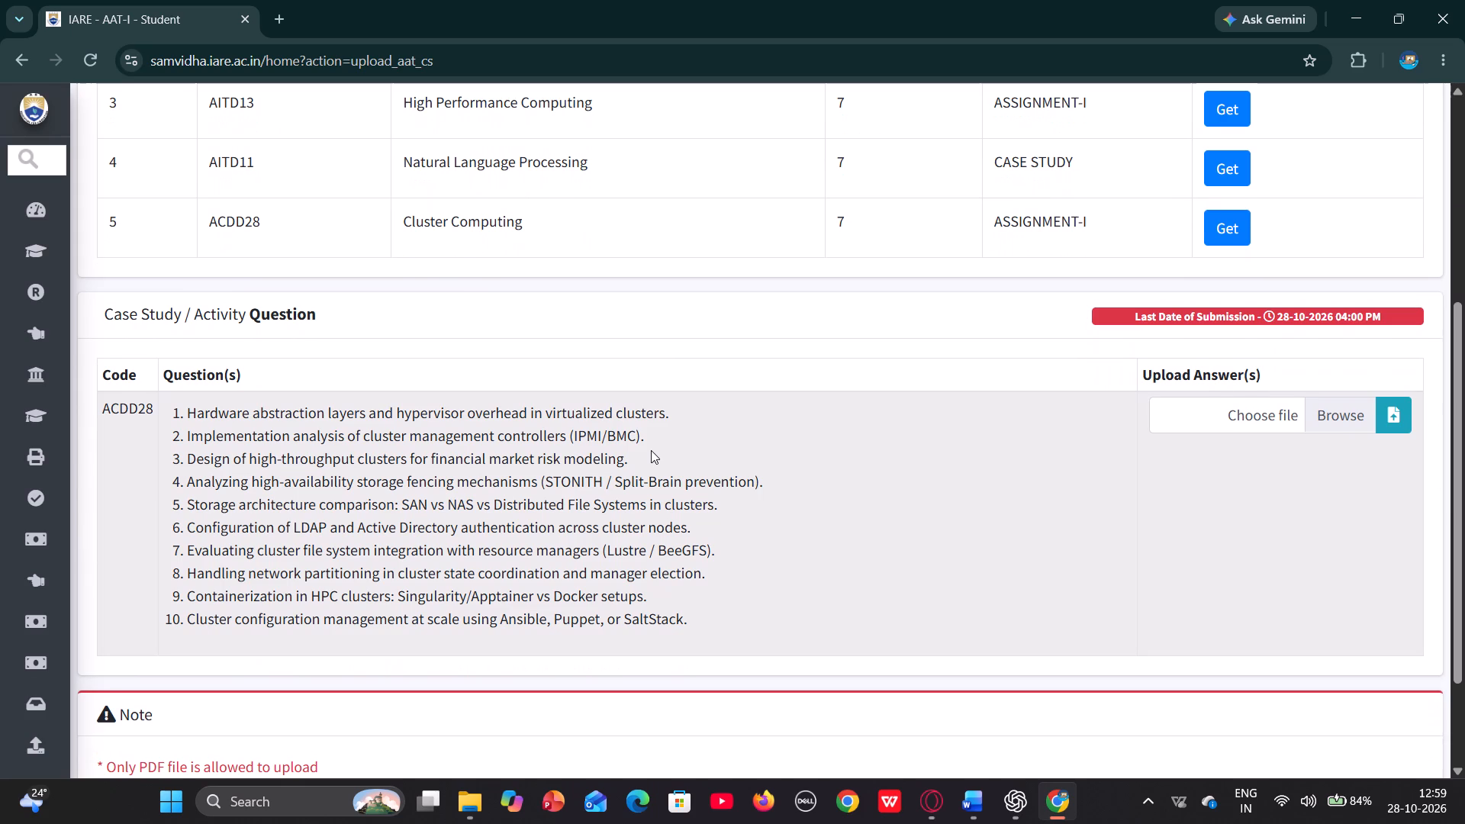
scroll(651, 450, "down", 1)
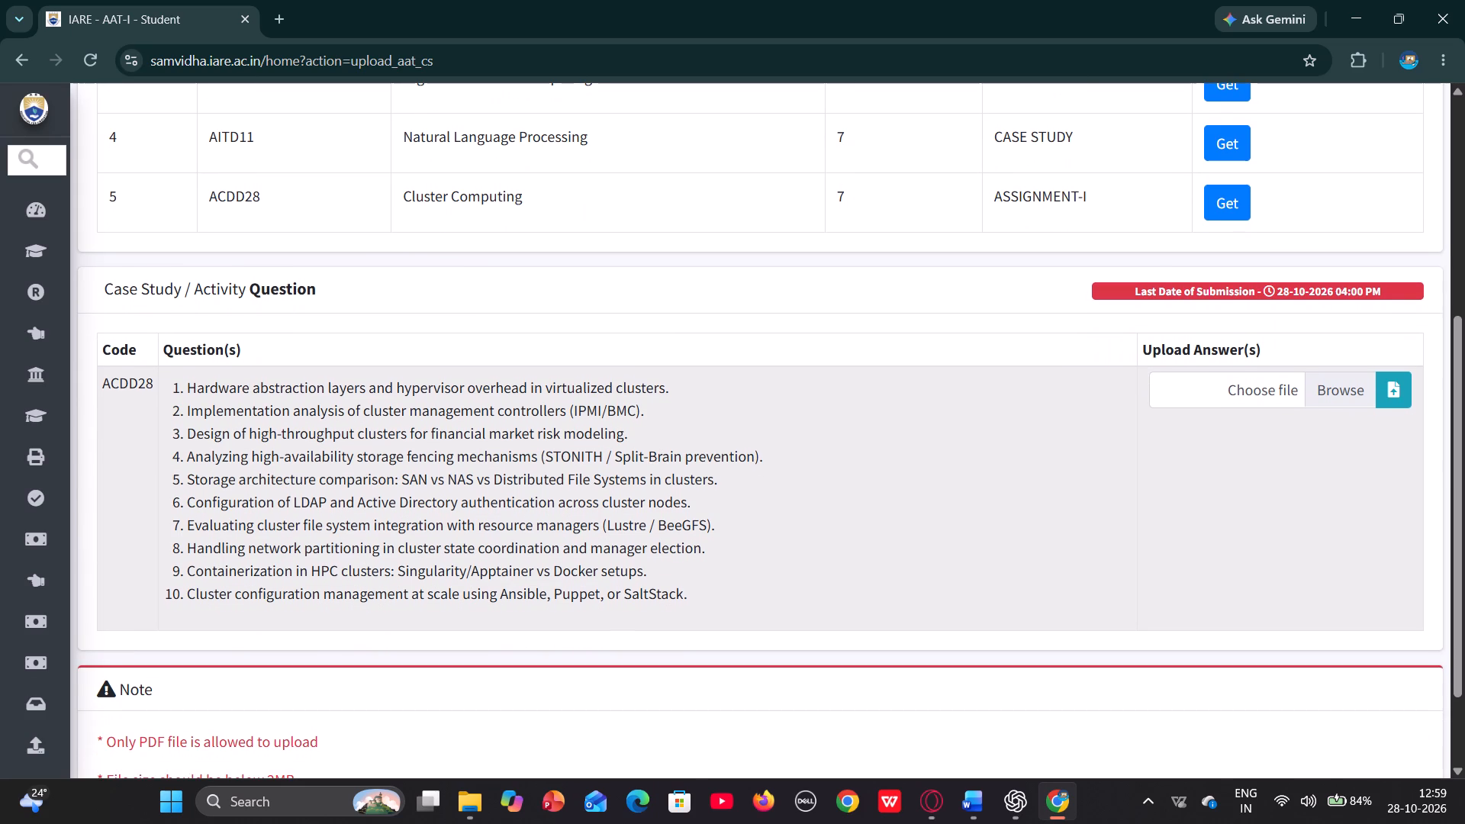
scroll(651, 450, "down", 1)
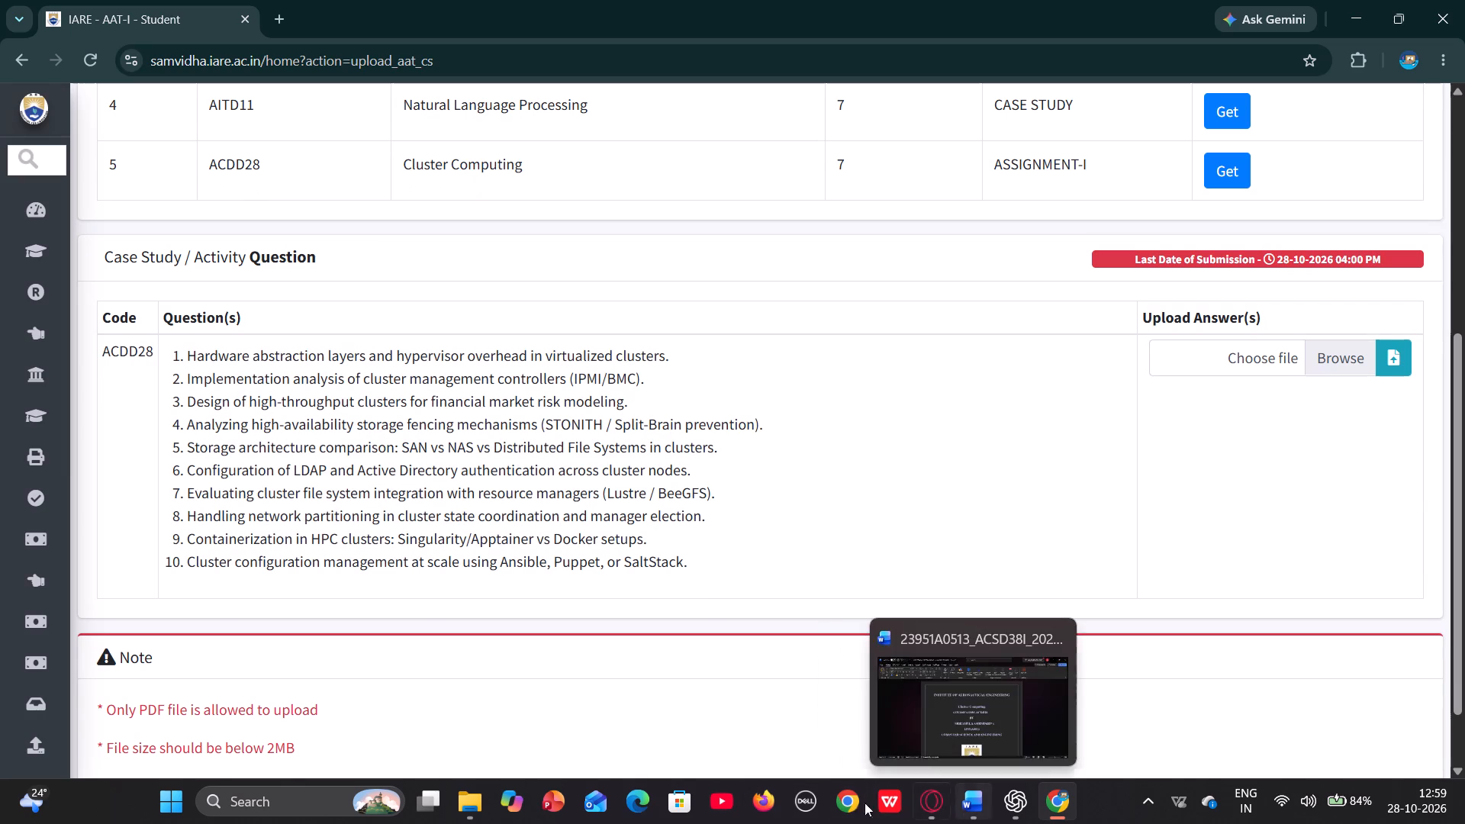
Open the ACSD38I_2025-26 DOCX assignment from the Downloads folder in WPS Office.
left_click(466, 802)
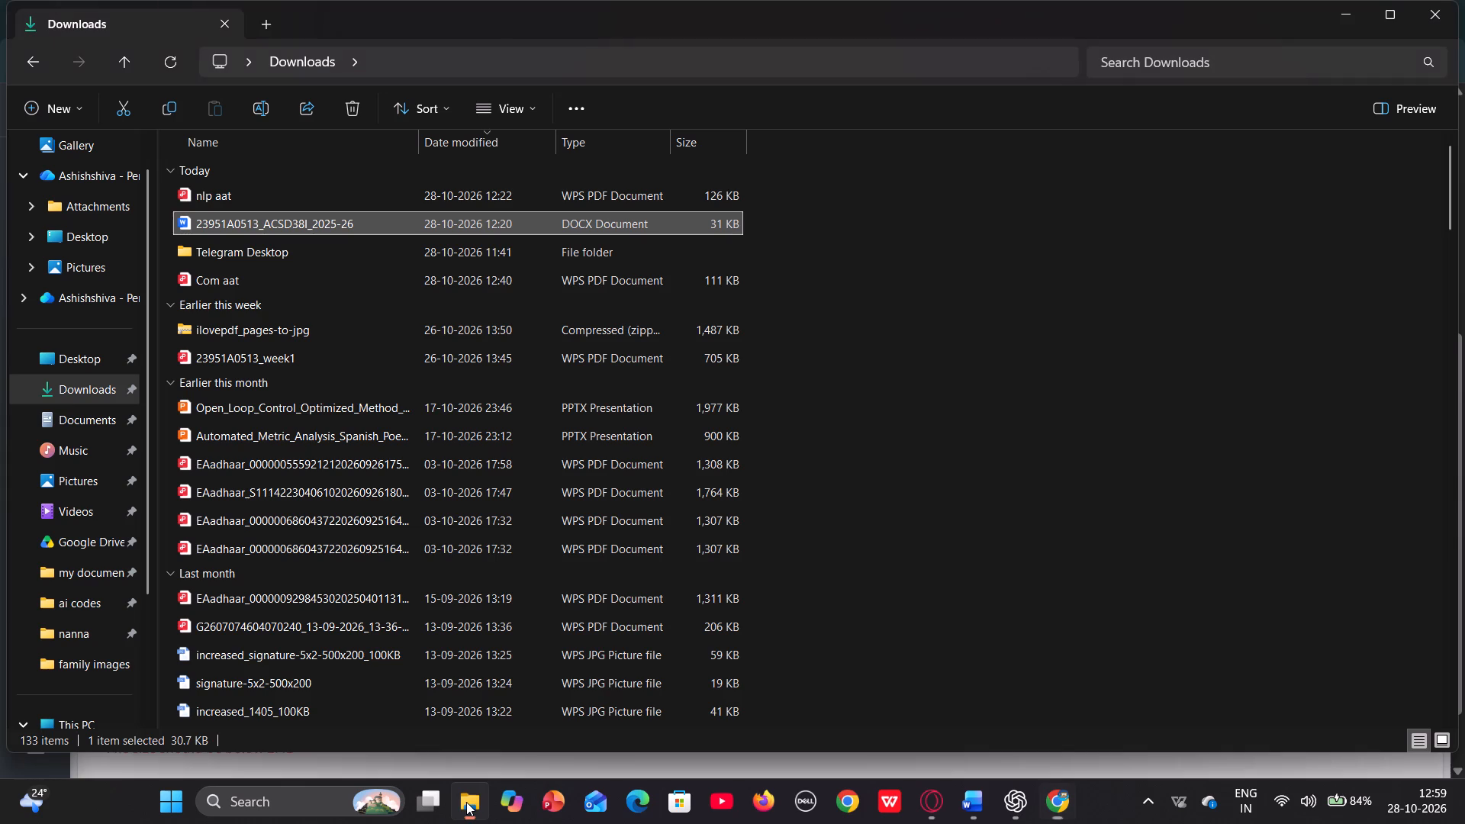
double_click(369, 211)
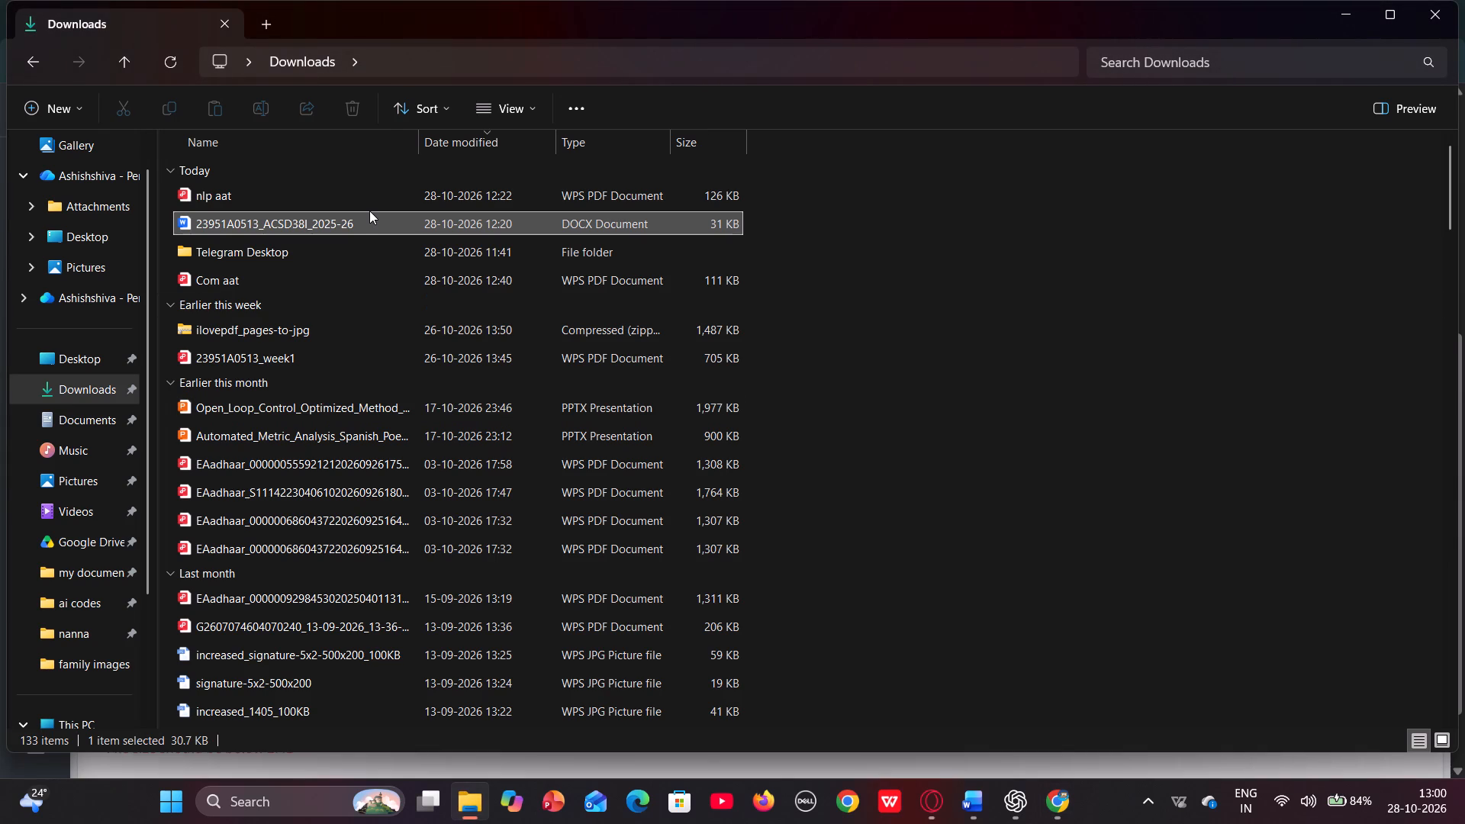
double_click(367, 217)
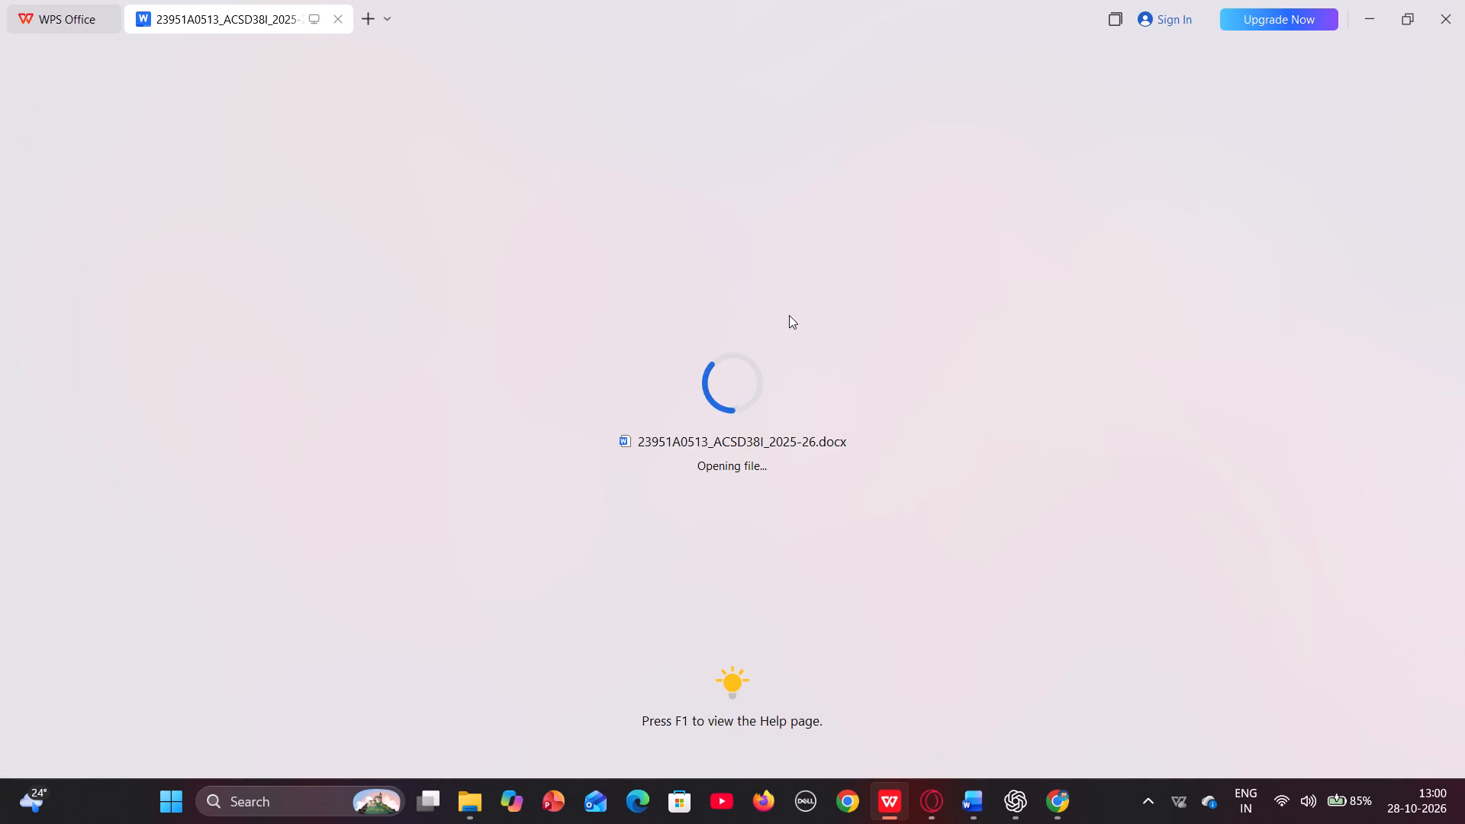
left_click(802, 436)
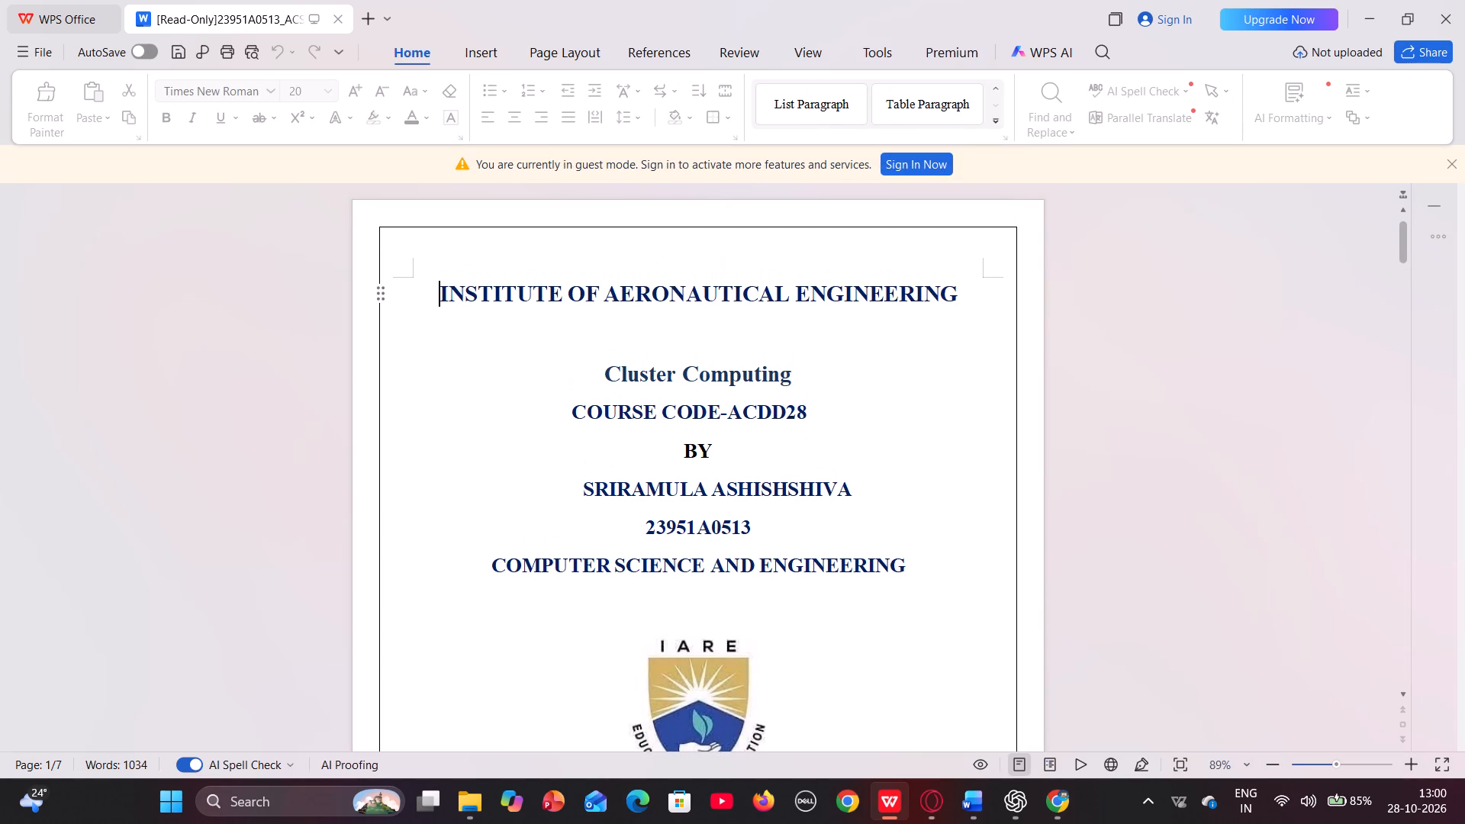
Review the assignment in WPS Office from the cover page through the tenth answer, checking content and layout.
scroll(723, 429, "down", 3)
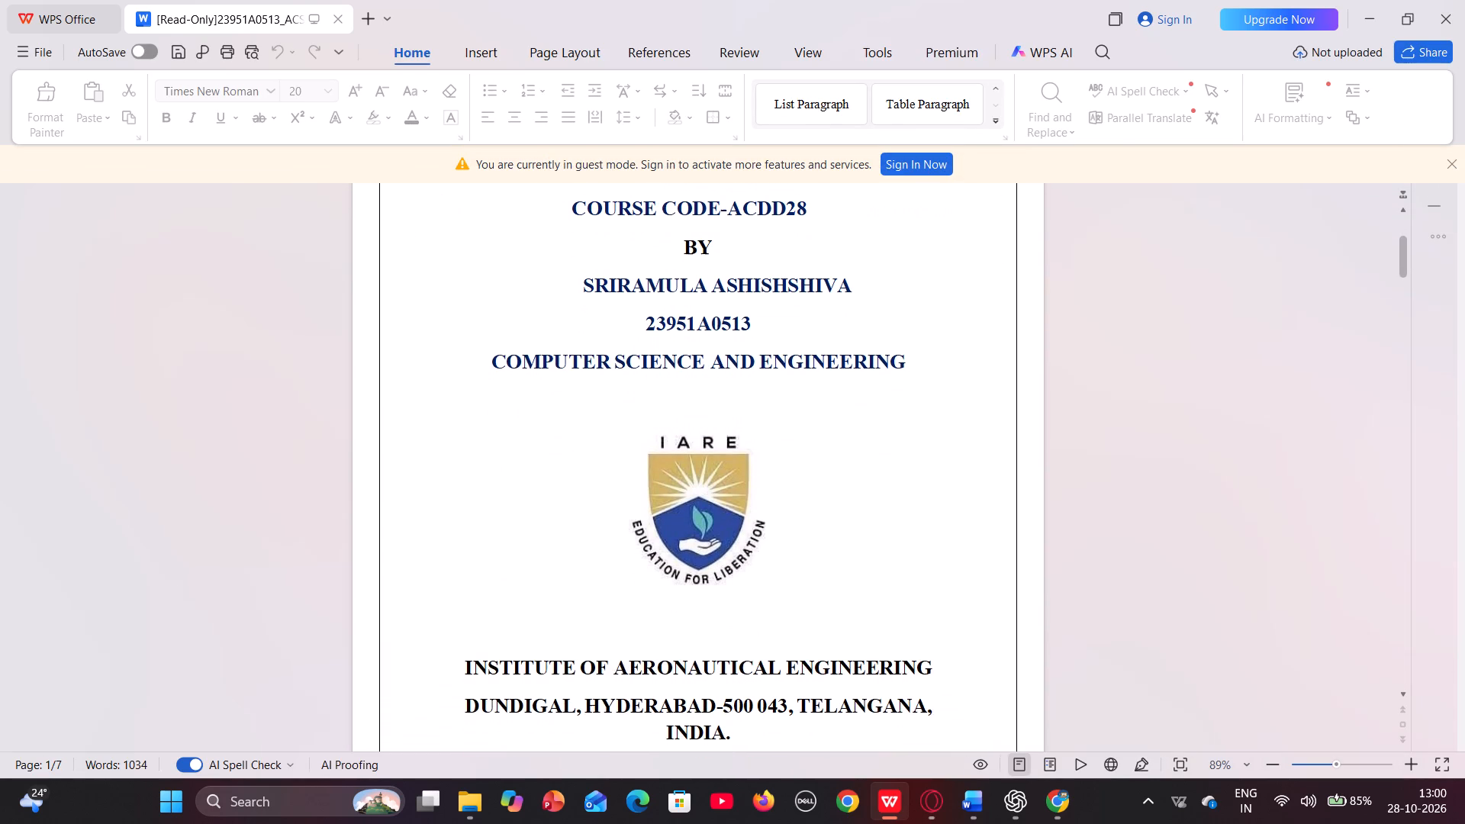
scroll(723, 429, "down", 11)
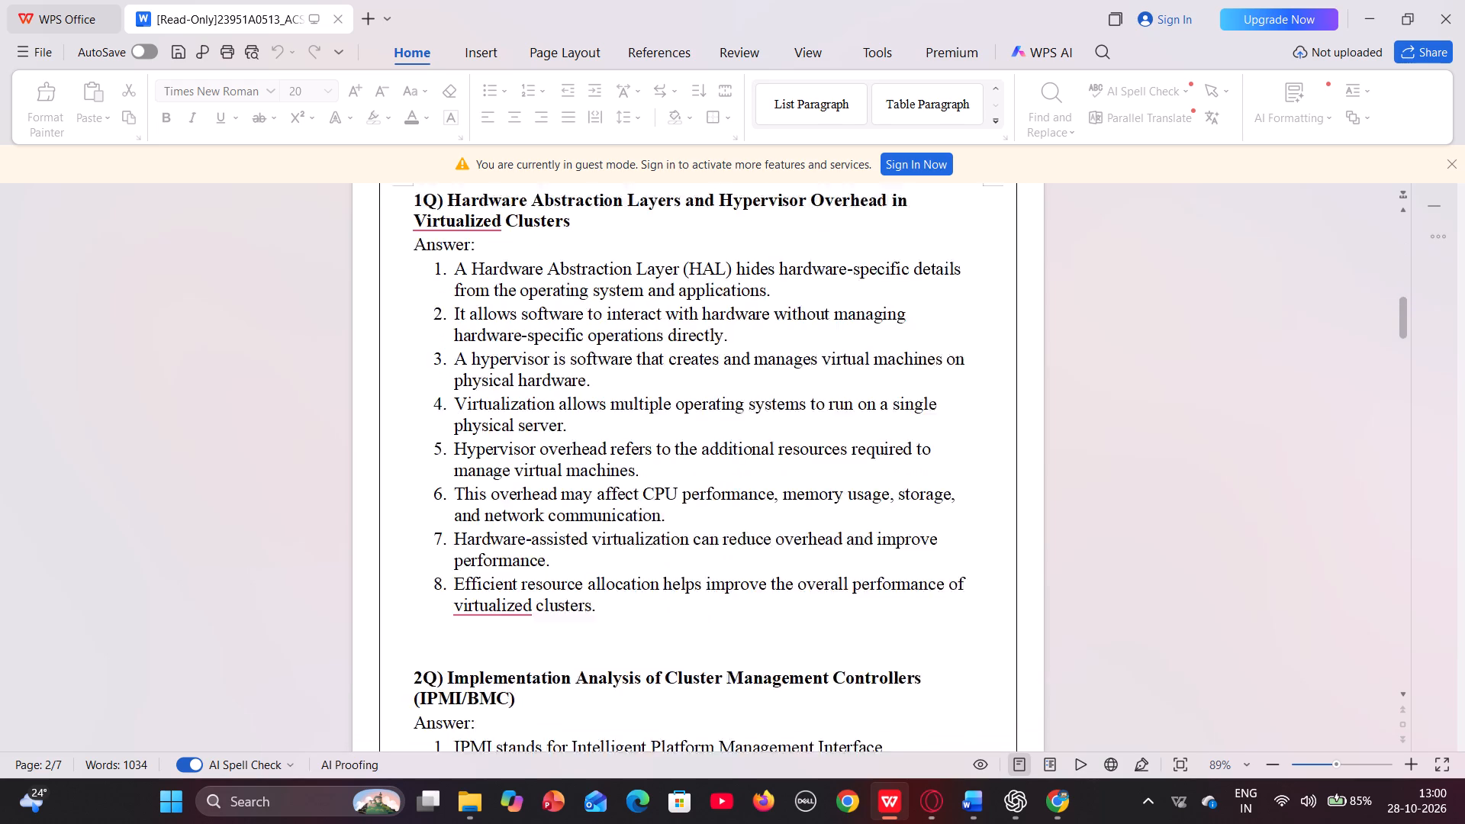
scroll(723, 429, "down", 15)
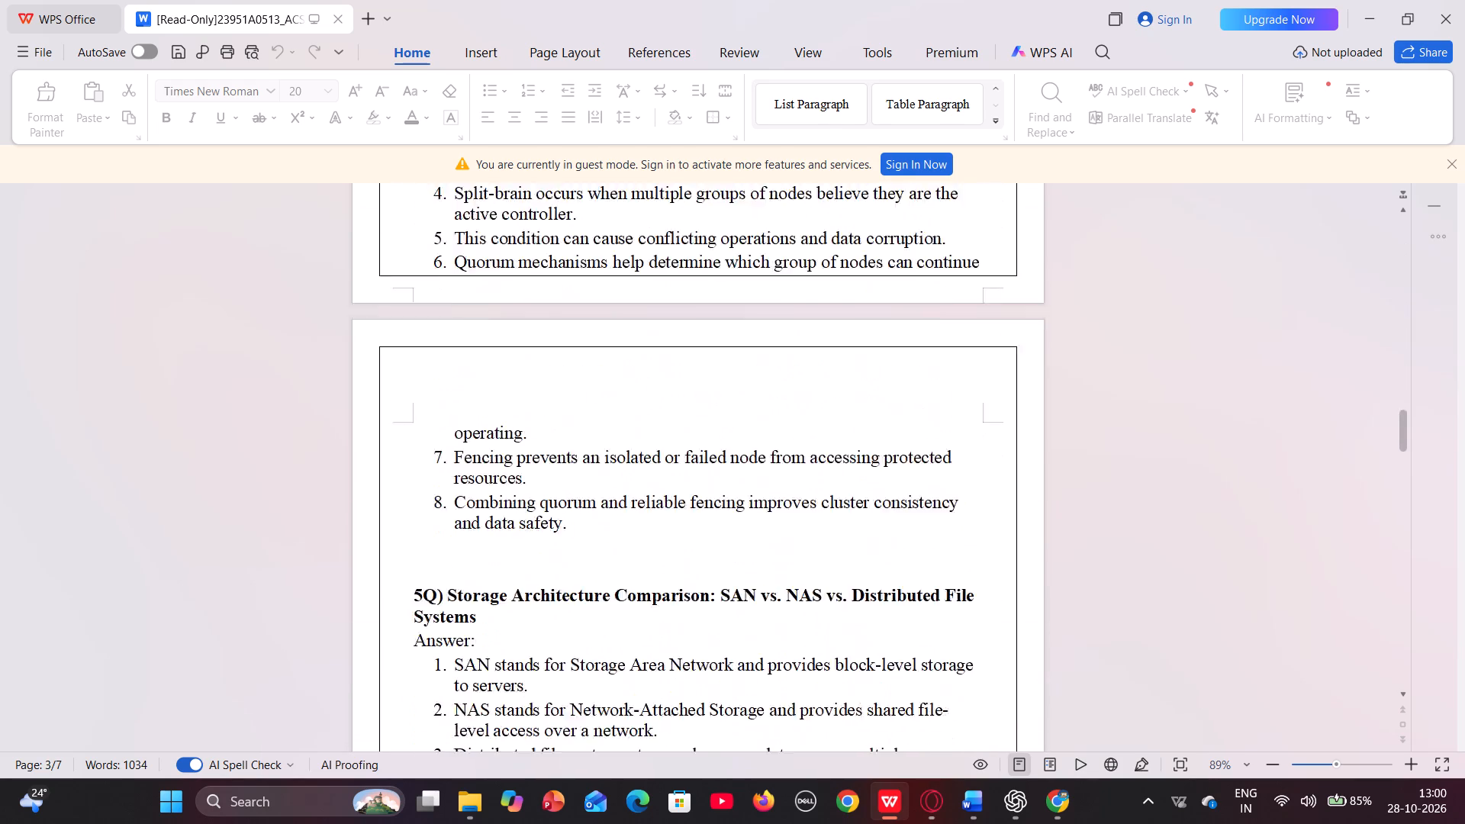
scroll(723, 429, "down", 13)
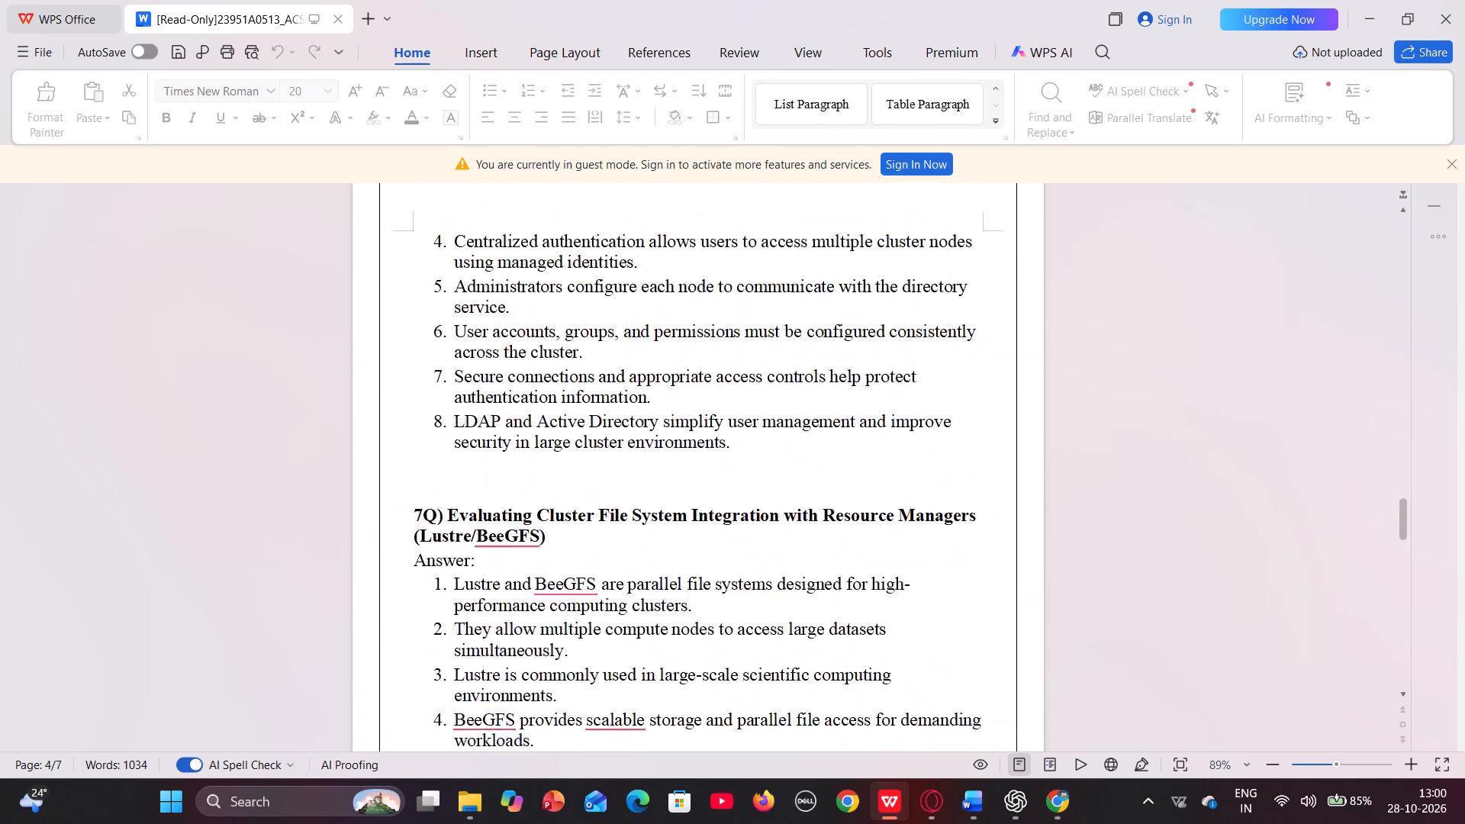
scroll(723, 429, "down", 9)
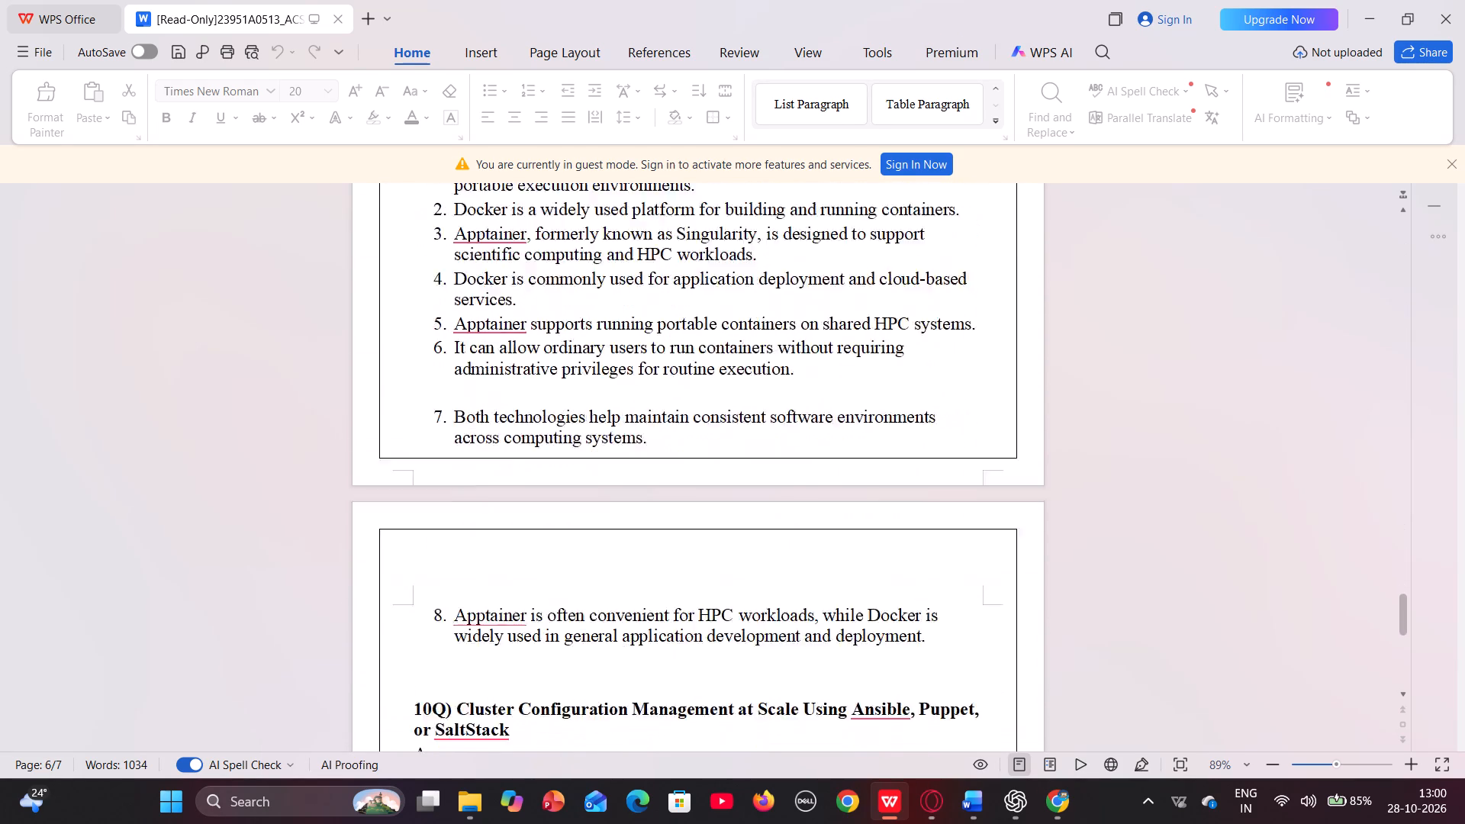
scroll(723, 429, "down", 6)
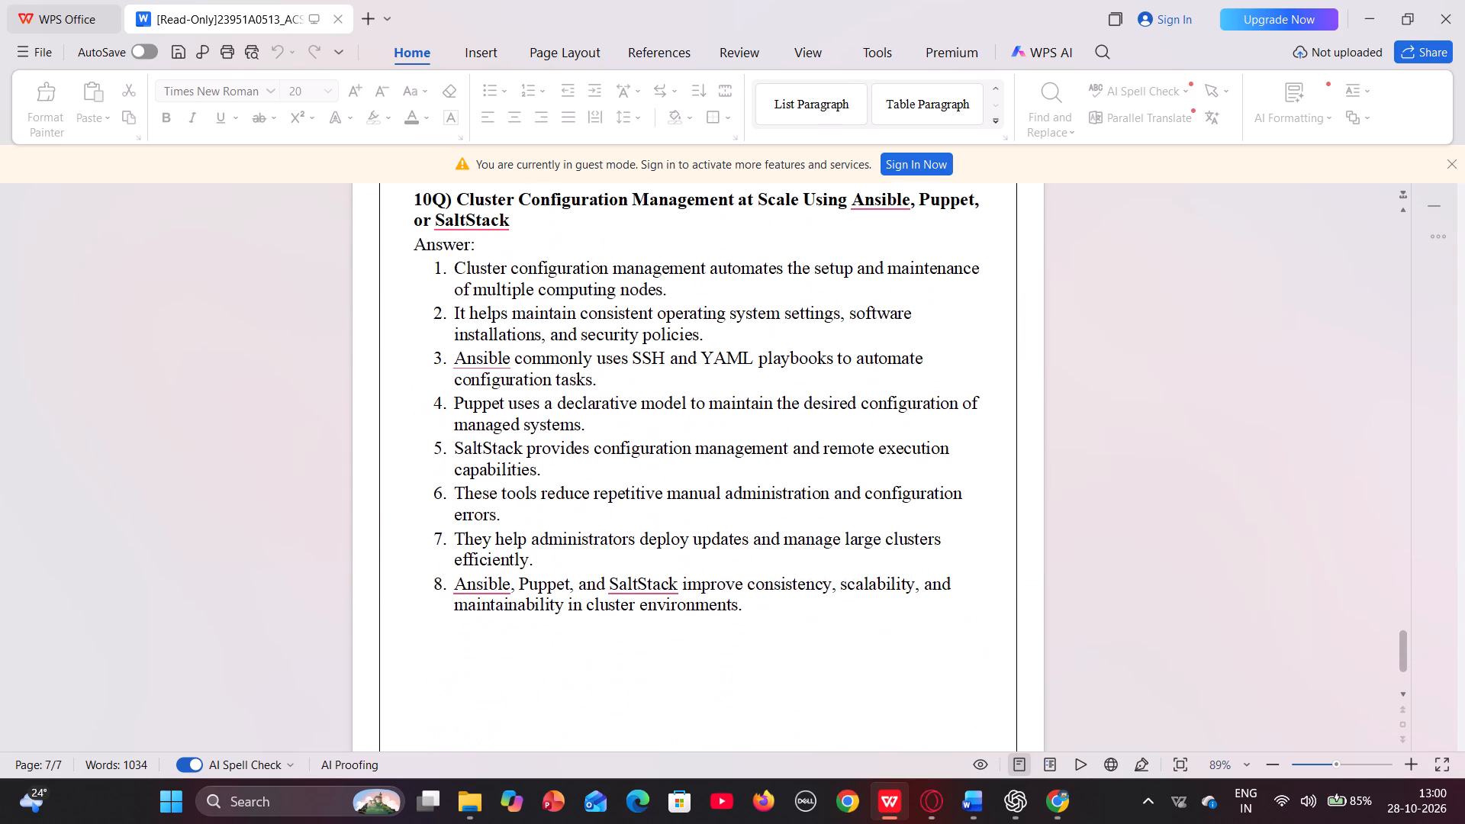
scroll(723, 429, "up", 20)
scroll(723, 429, "up", 9)
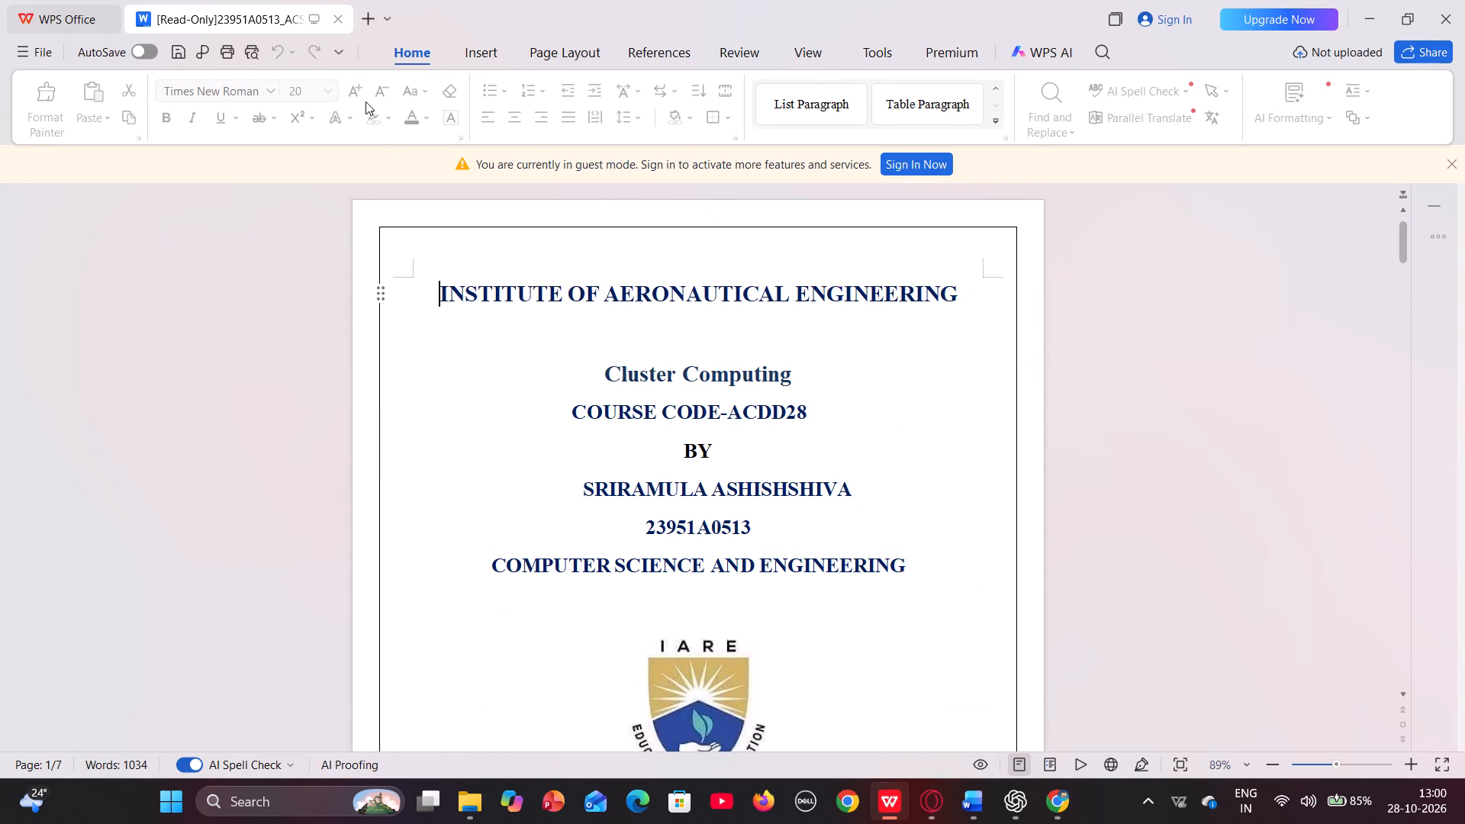
Save a copy of the assignment to Downloads in PDF format as "cc aat", then close WPS Office.
left_click(187, 50)
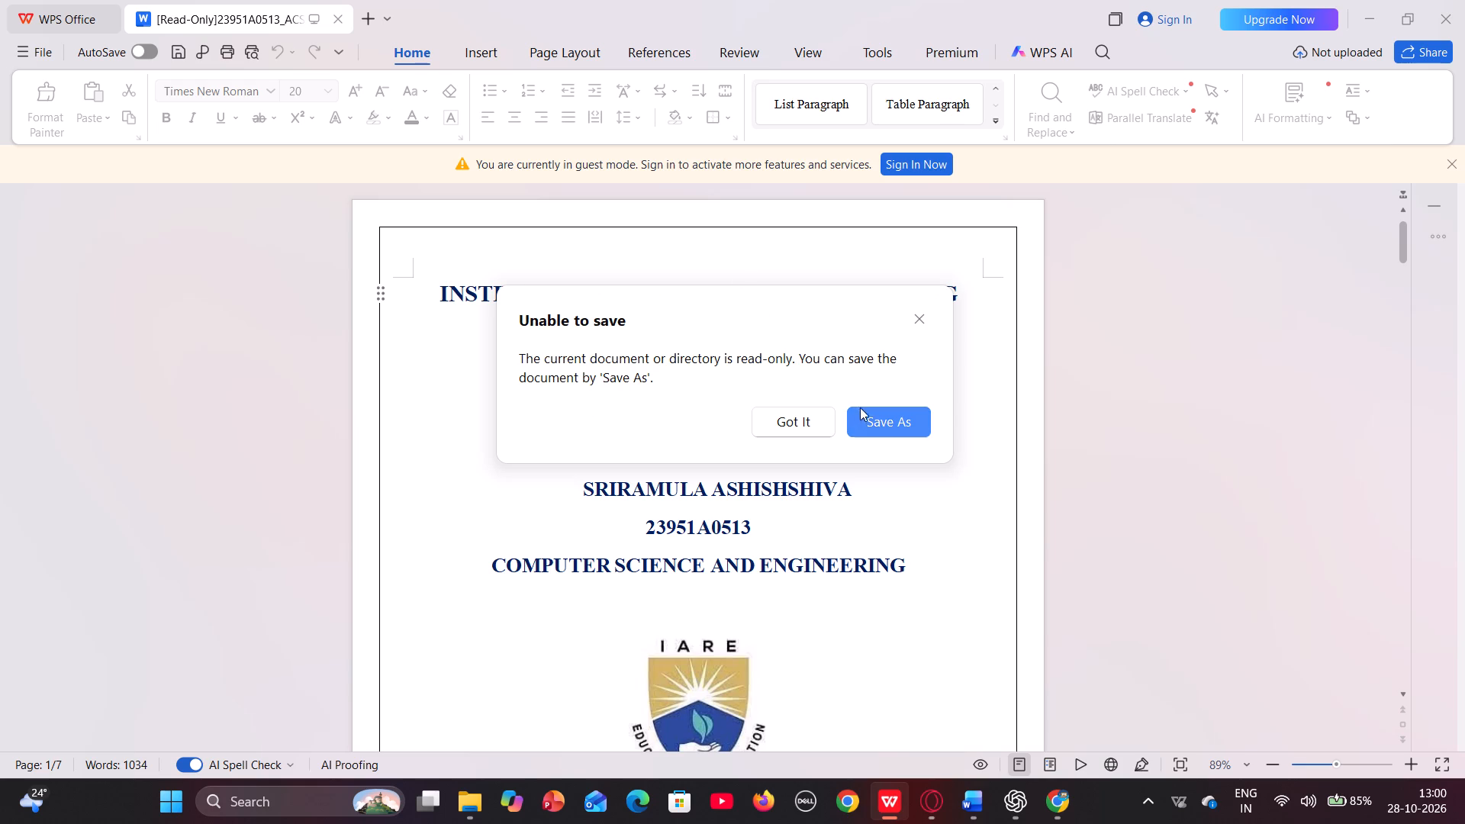
left_click(886, 417)
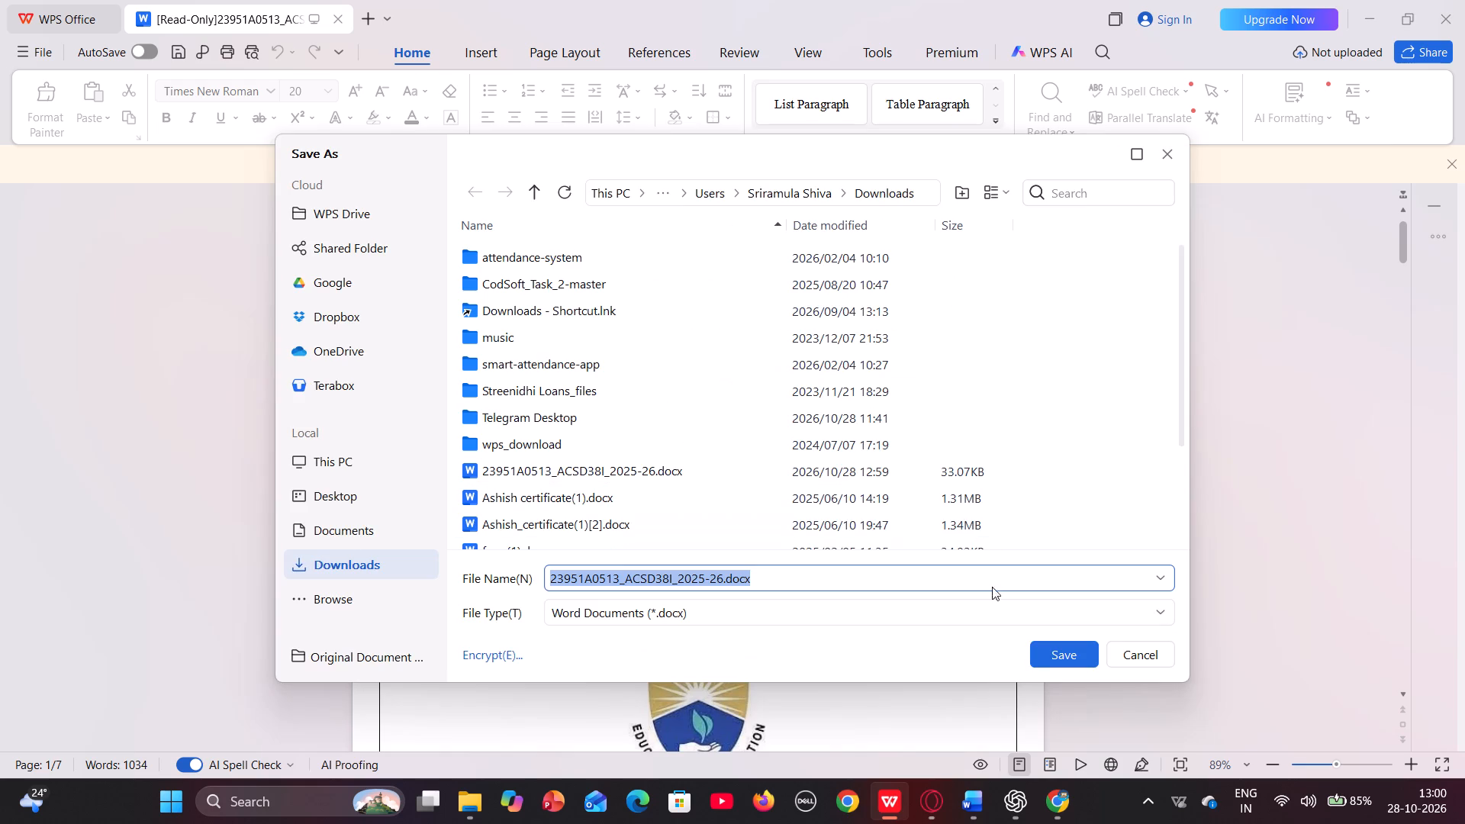
key("BackSpace")
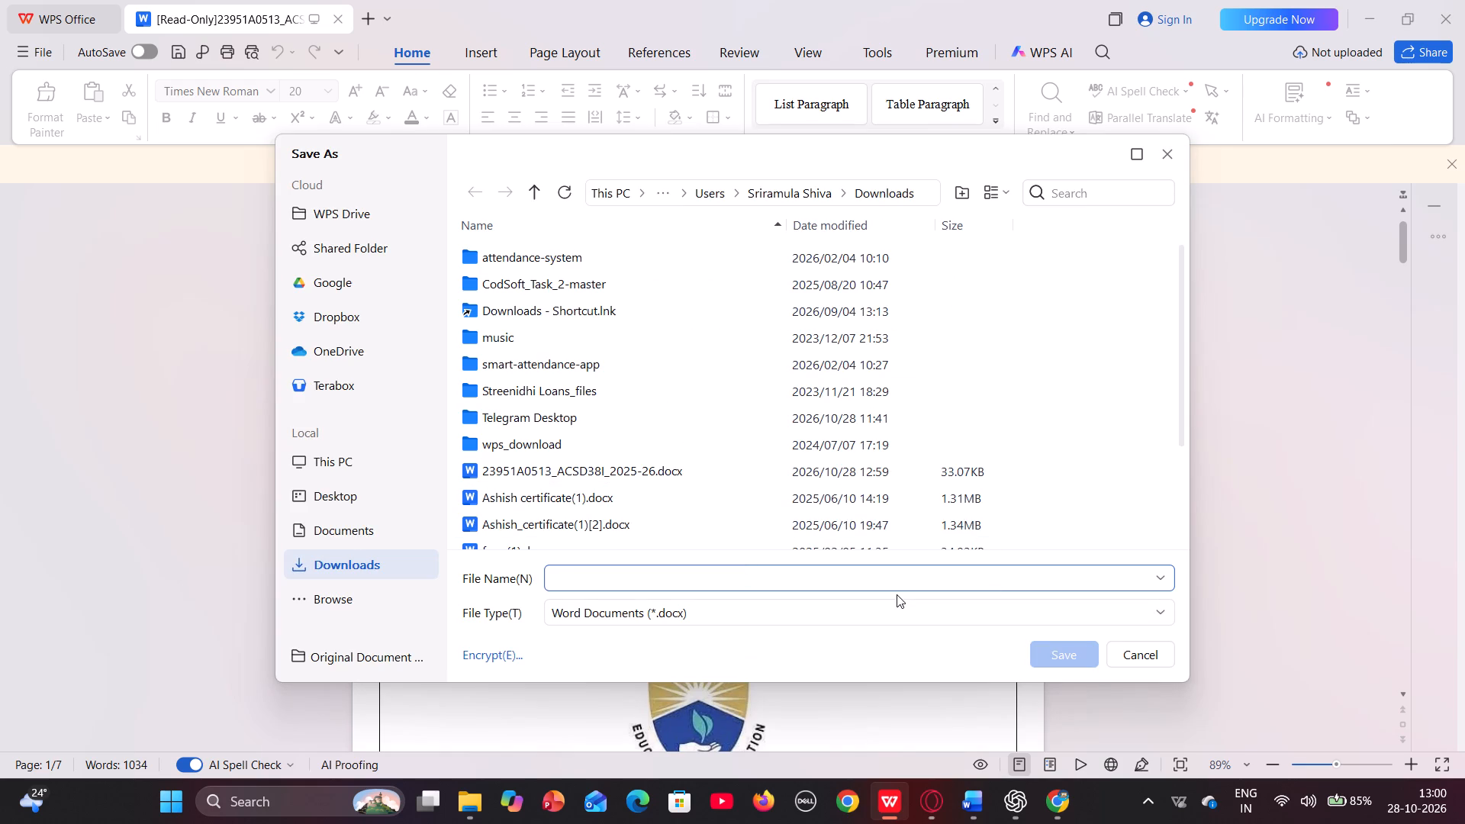
type("cc")
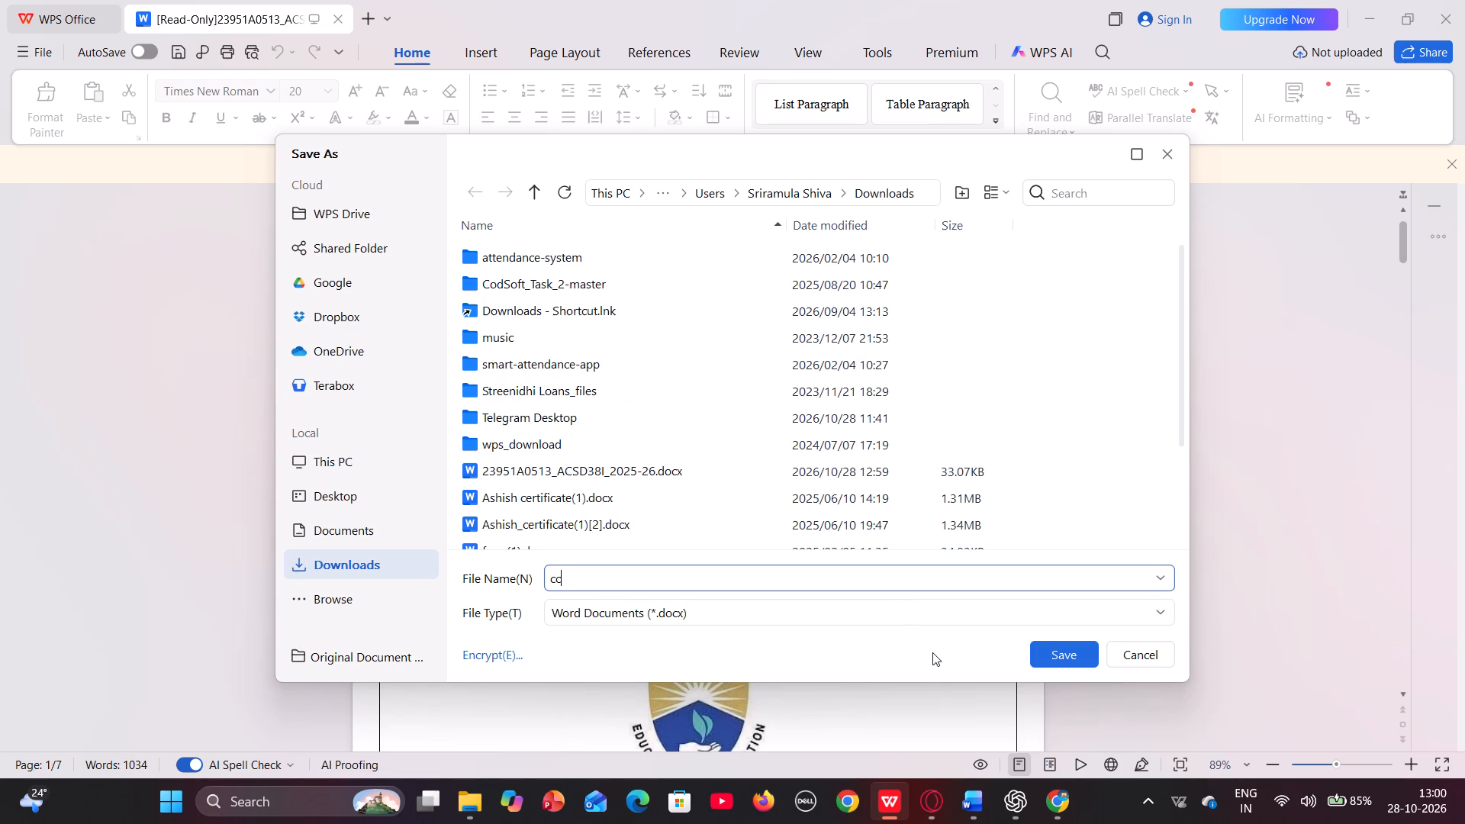
key("space")
type("aat")
left_click(798, 613)
scroll(758, 524, "down", 6)
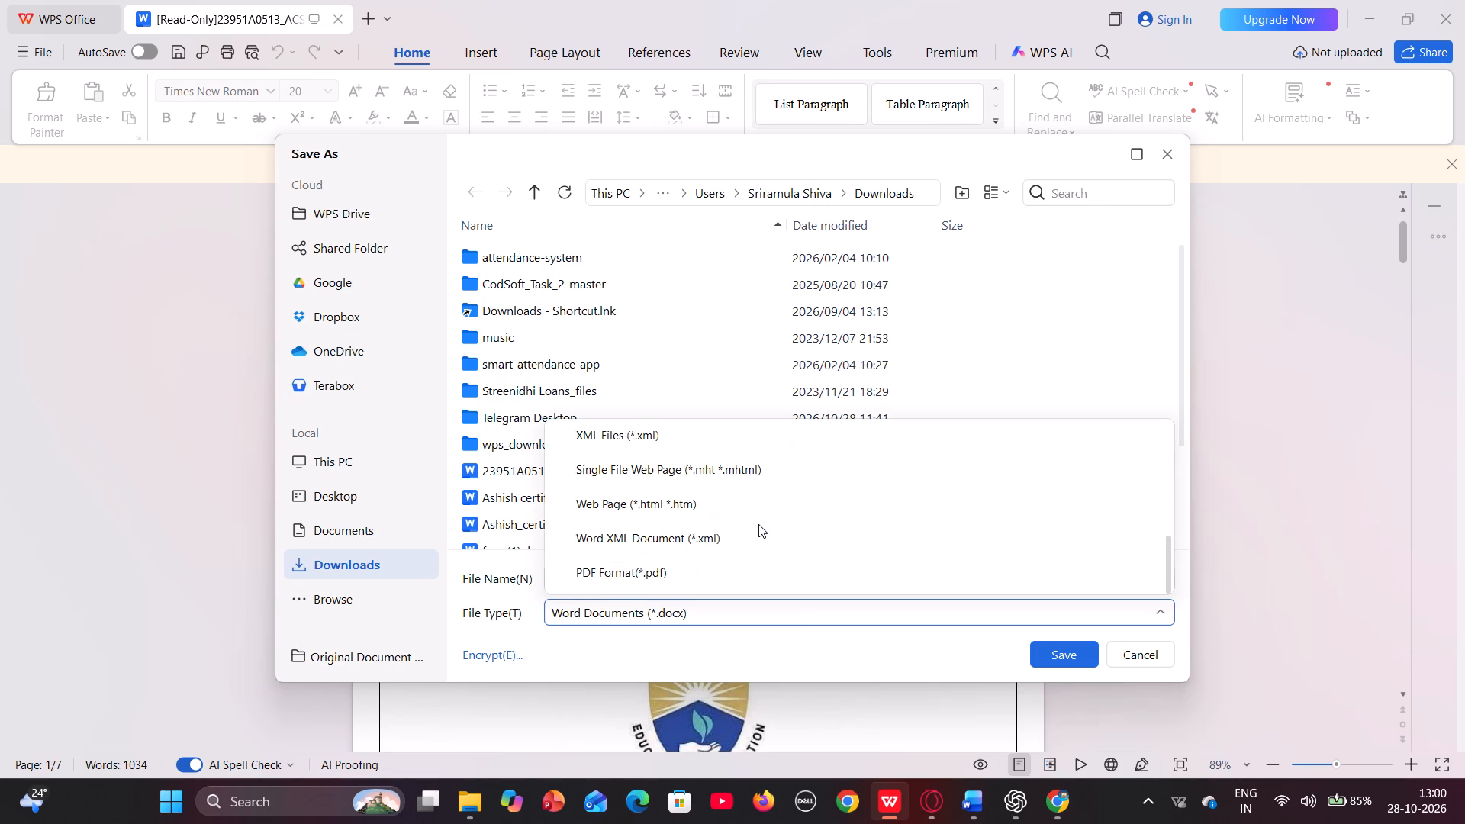
left_click(649, 572)
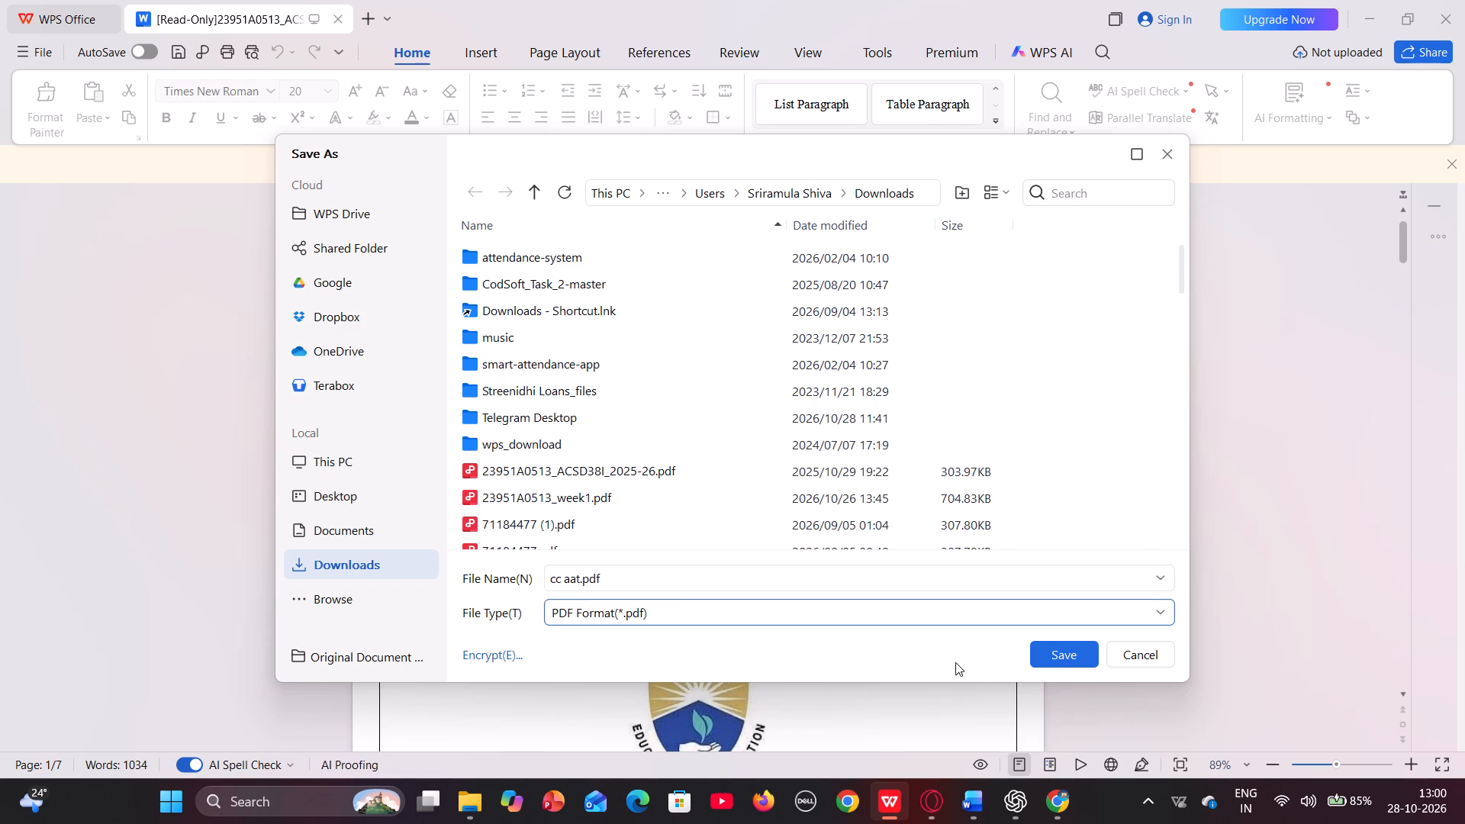
left_click(1046, 654)
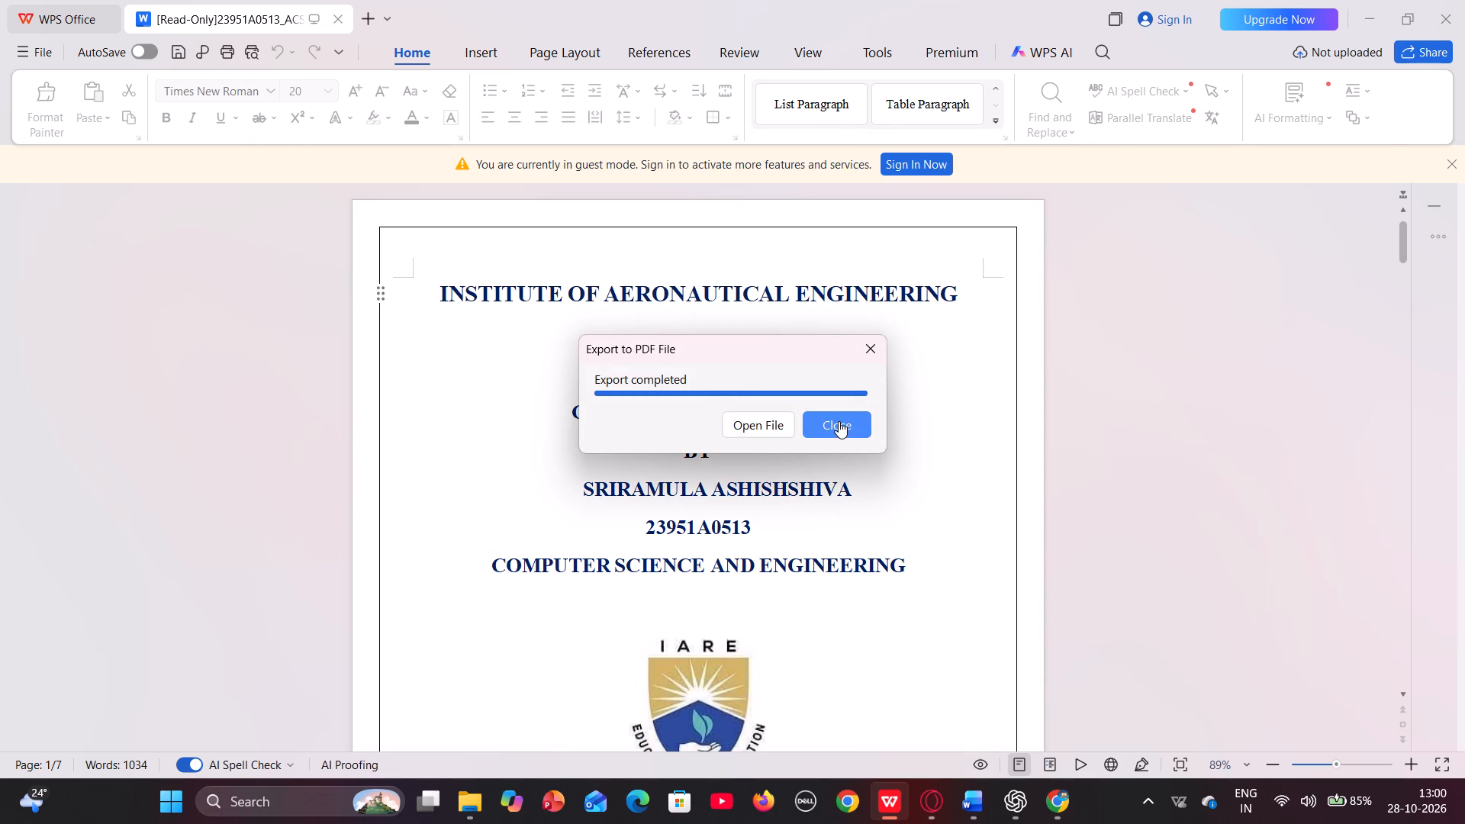
left_click(839, 421)
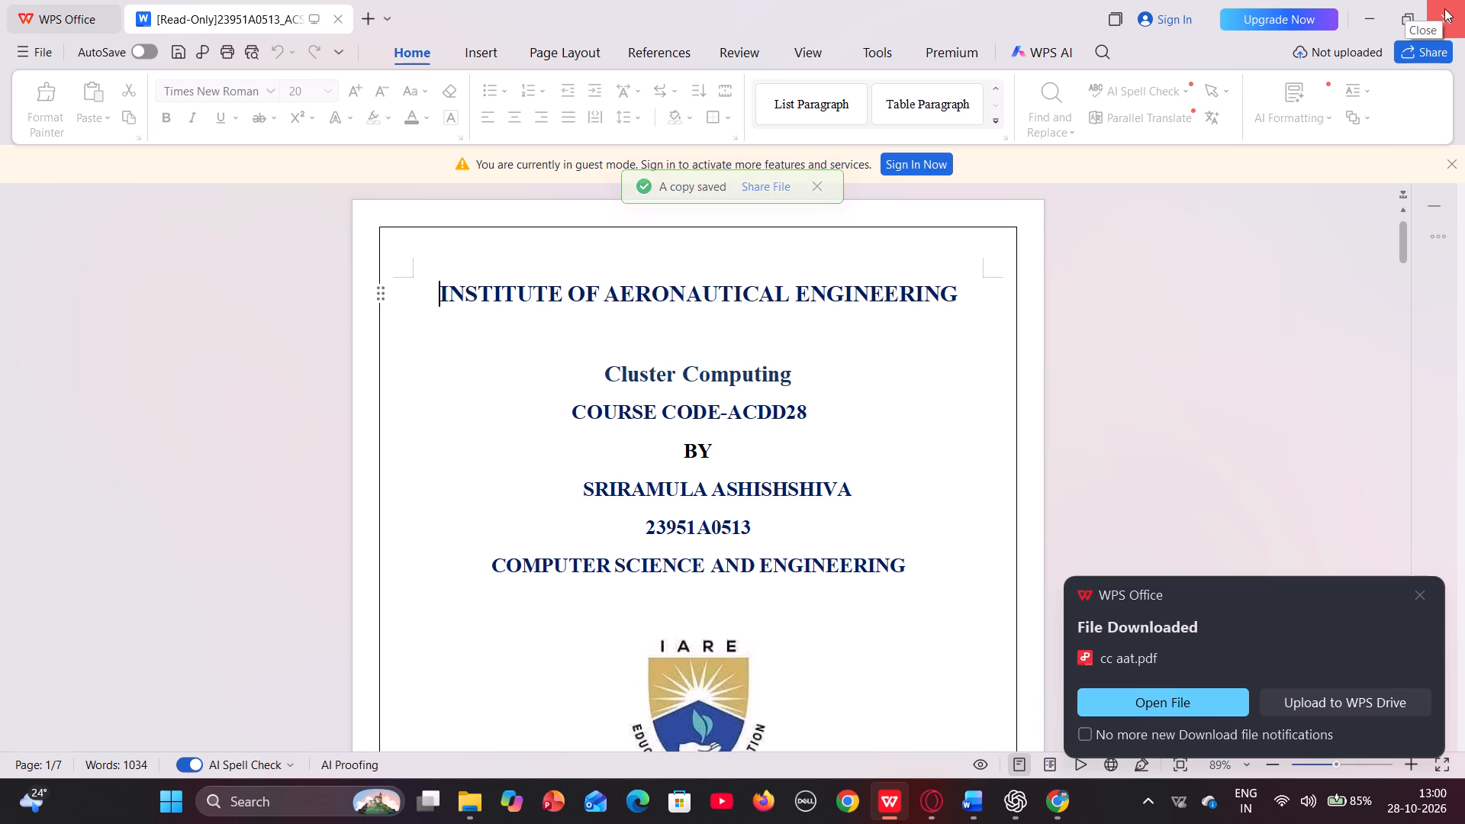
left_click(1444, 8)
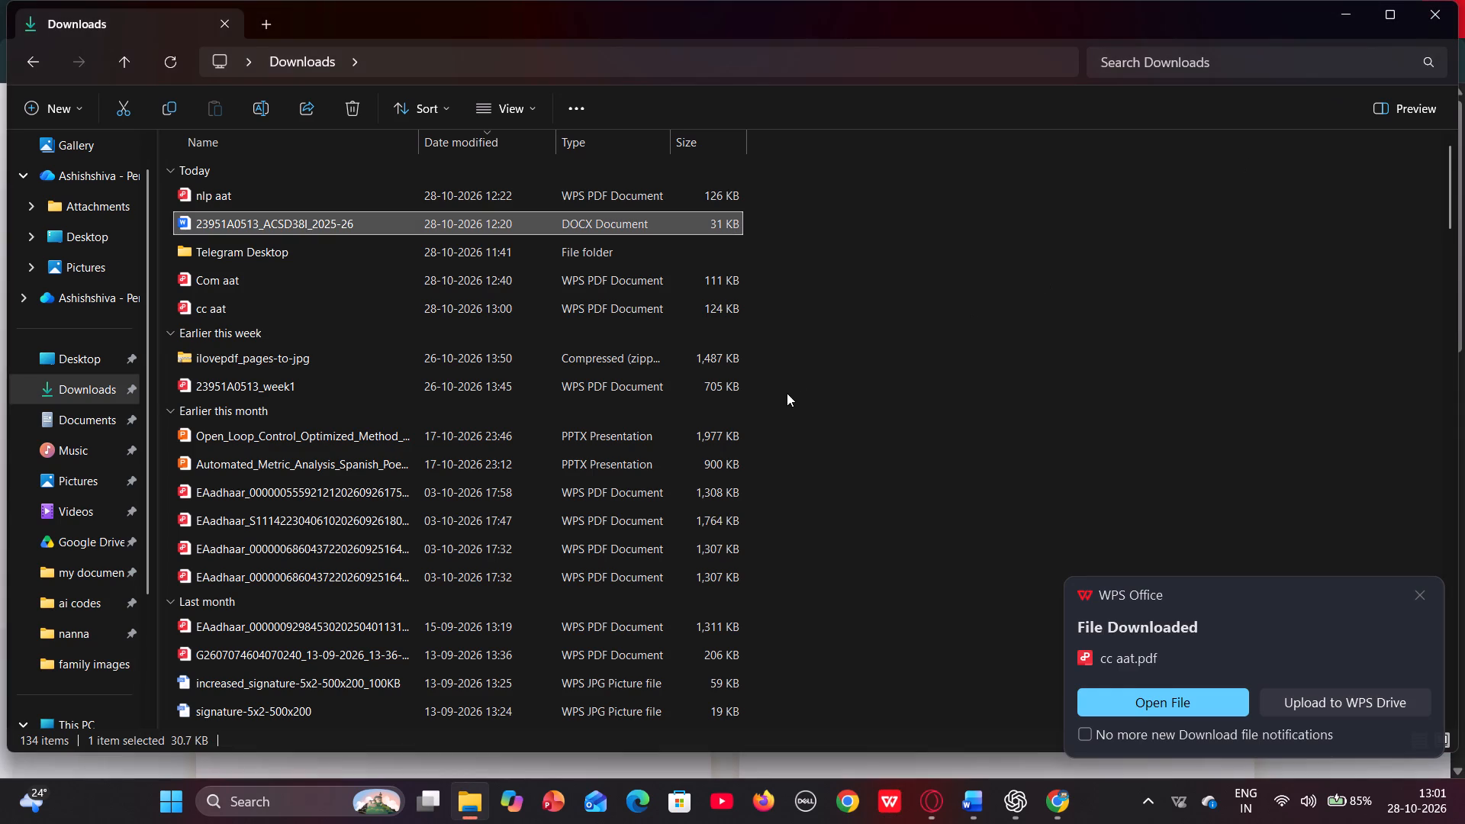
Open the "cc aat" PDF from Downloads, check its pages, and close it.
double_click(346, 298)
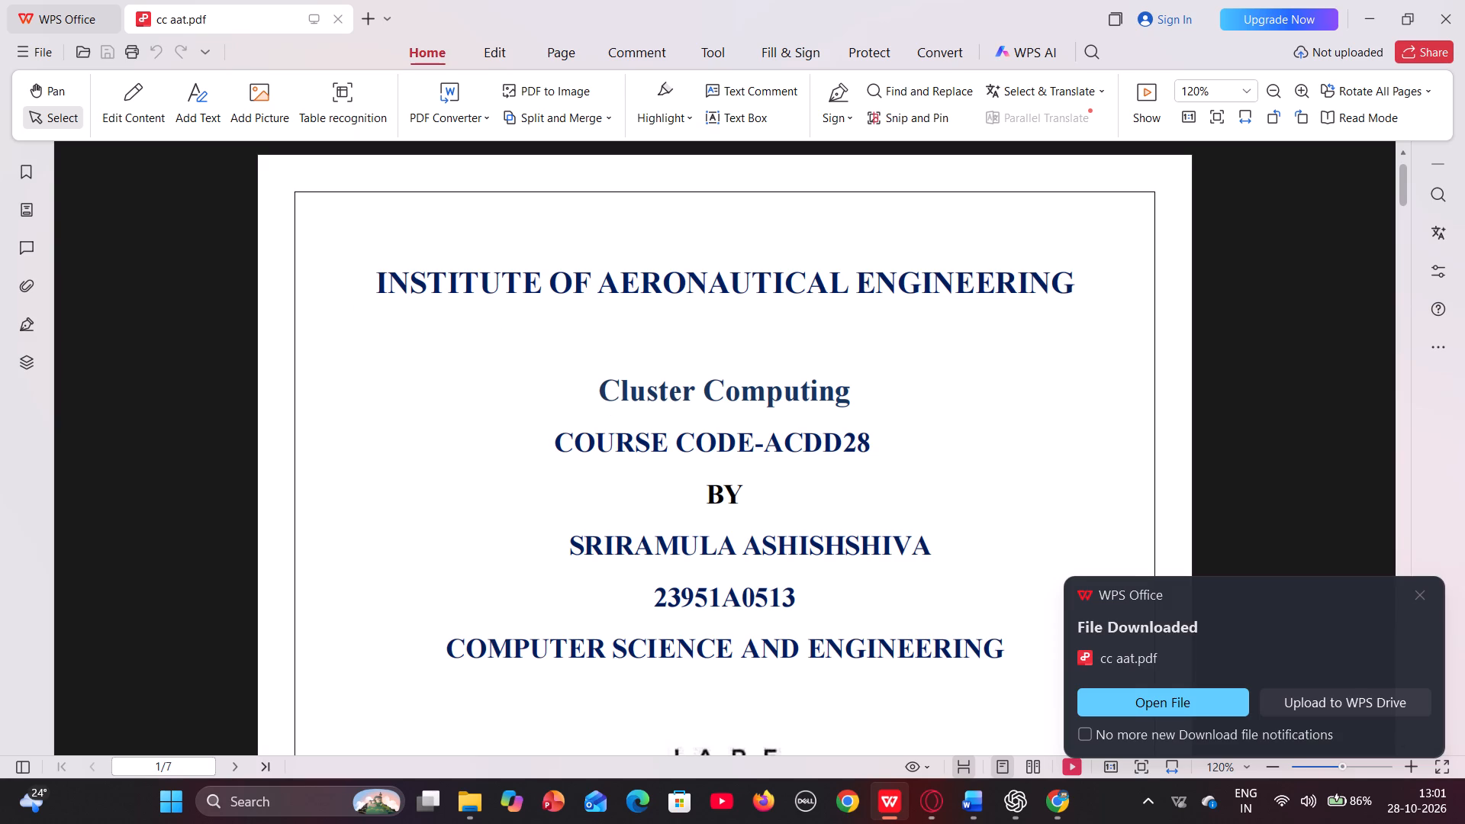
scroll(945, 552, "down", 8)
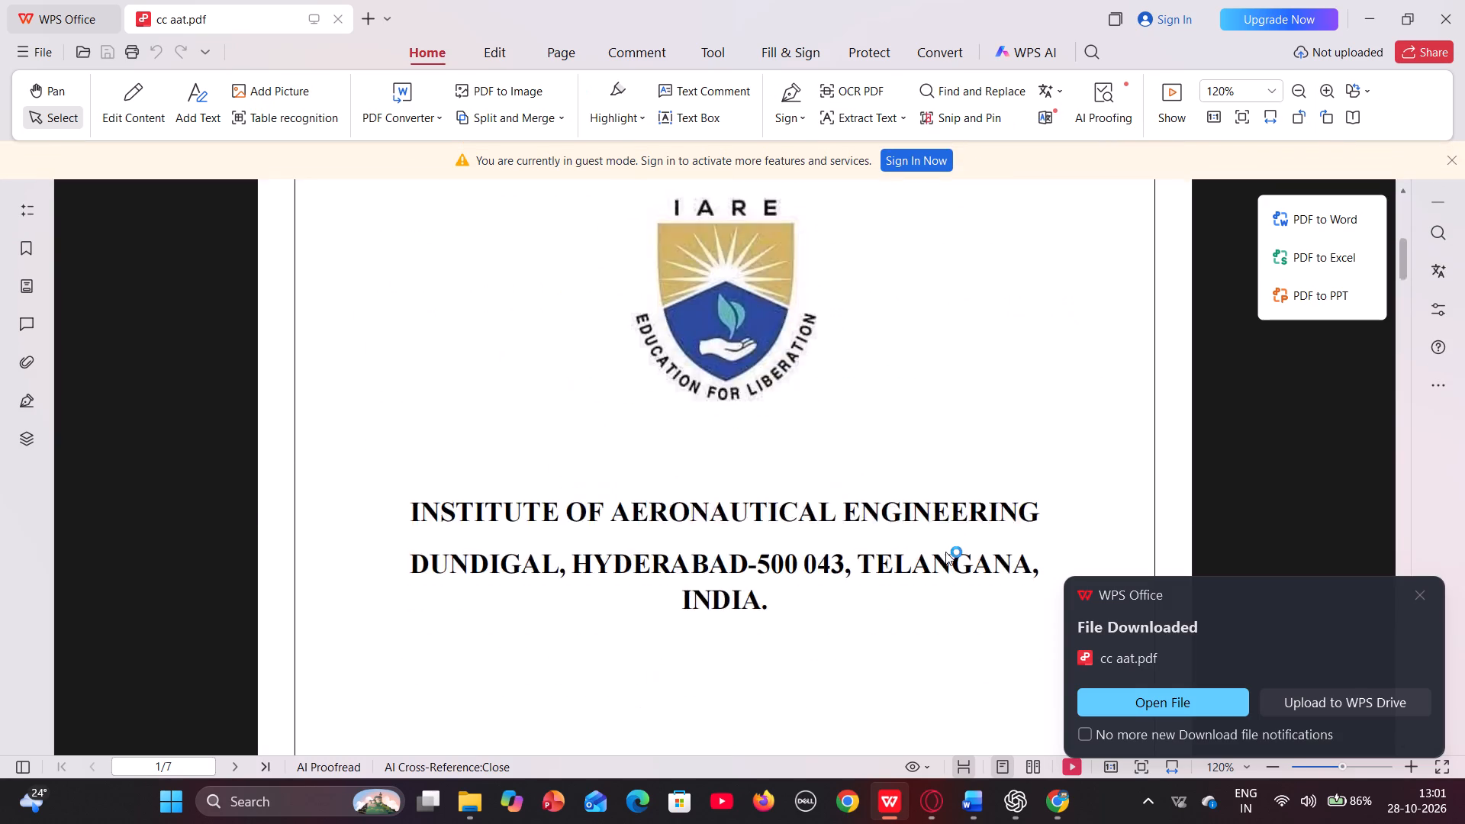
scroll(945, 552, "down", 20)
scroll(945, 552, "down", 20)
scroll(945, 552, "down", 20)
scroll(945, 552, "up", 2)
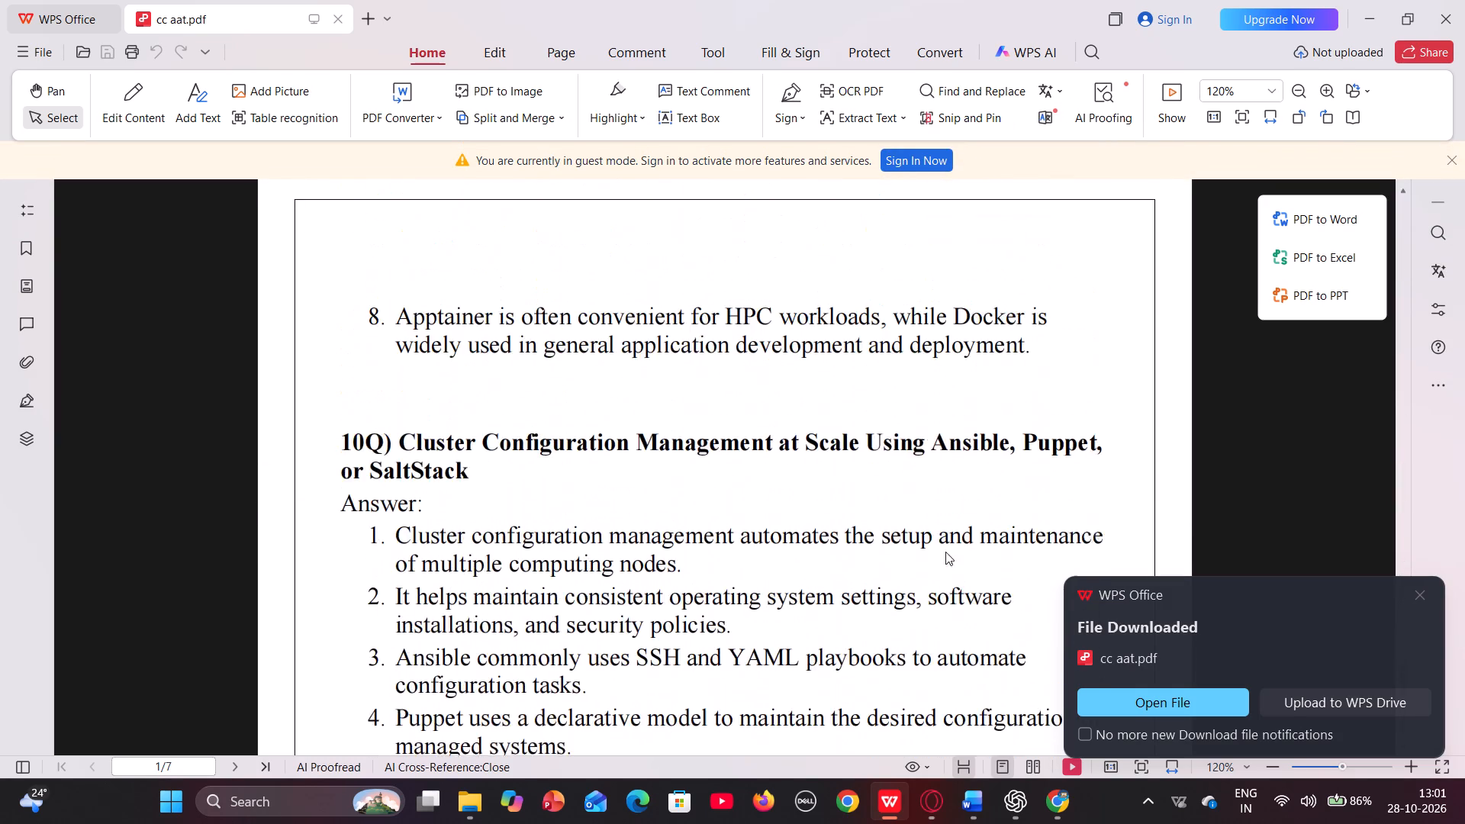
scroll(945, 552, "up", 1)
left_click(1446, 0)
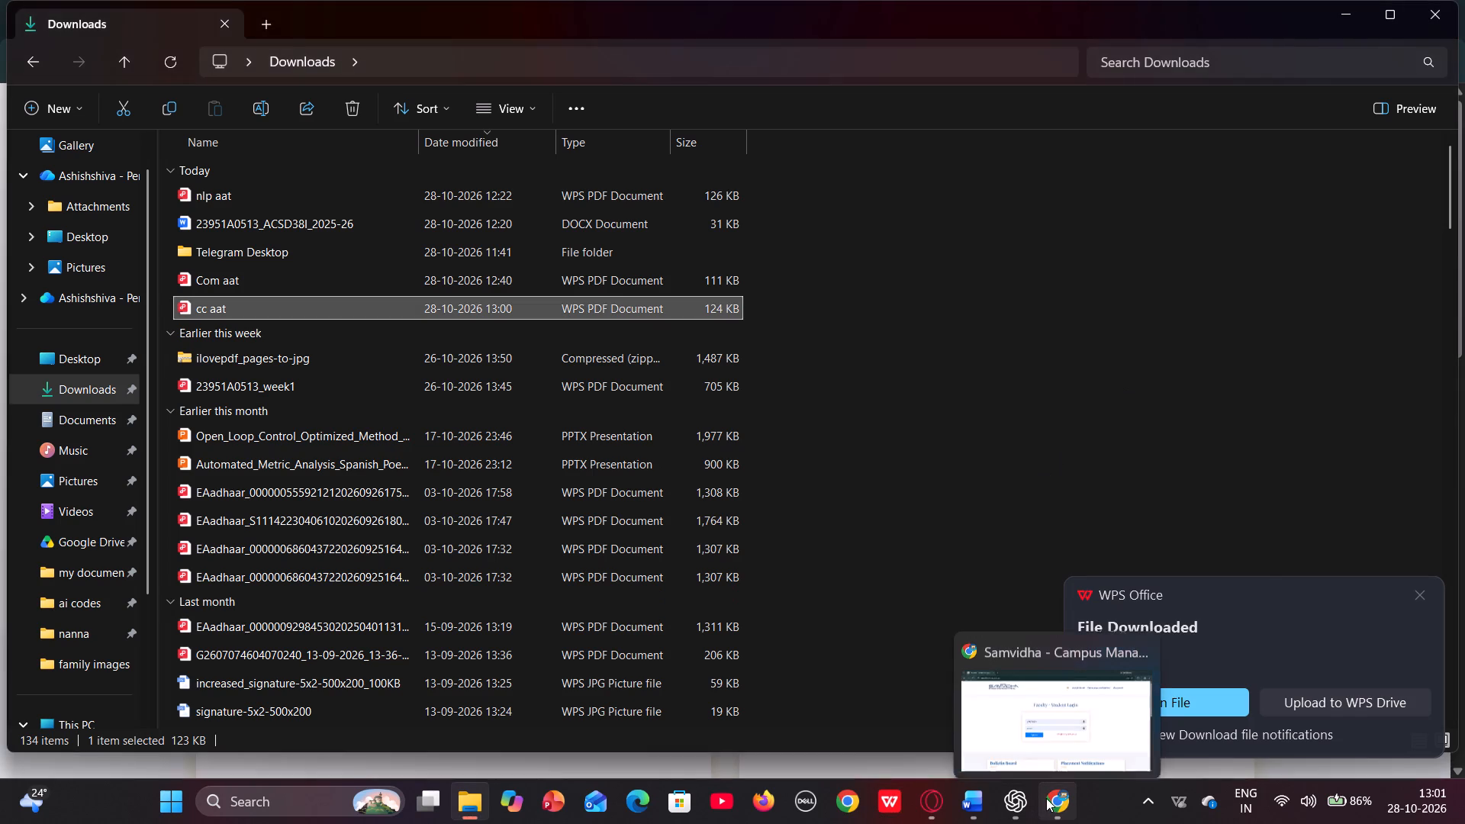
Switch to Chrome and sign in to the Samvidha student portal with the prefilled credentials.
left_click(1046, 798)
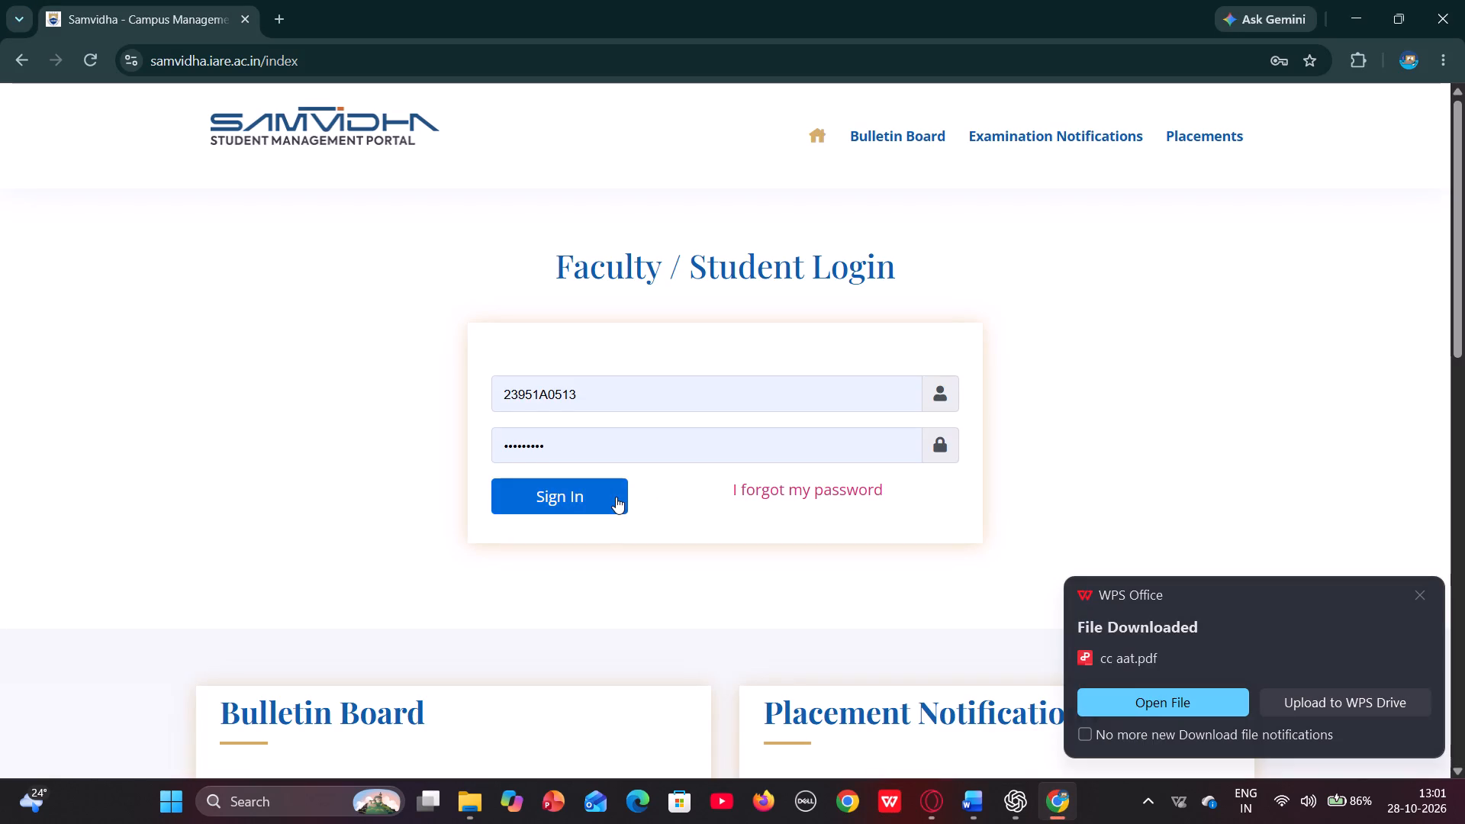
left_click(616, 497)
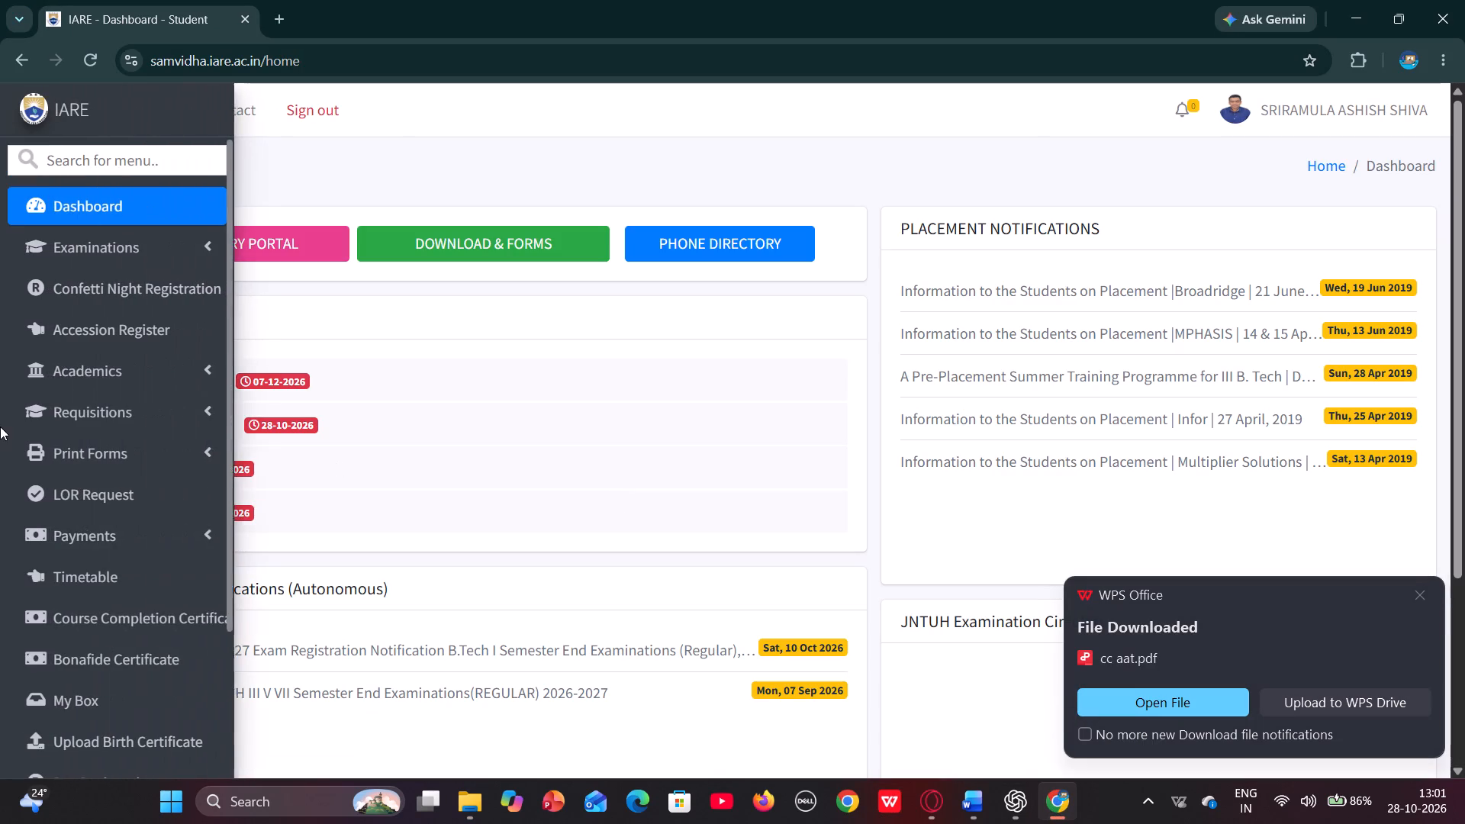
Go to the AAT-I uploads page and load the assignment questions for Cluster Computing (ACDD28).
scroll(111, 607, "down", 4)
scroll(93, 700, "down", 1)
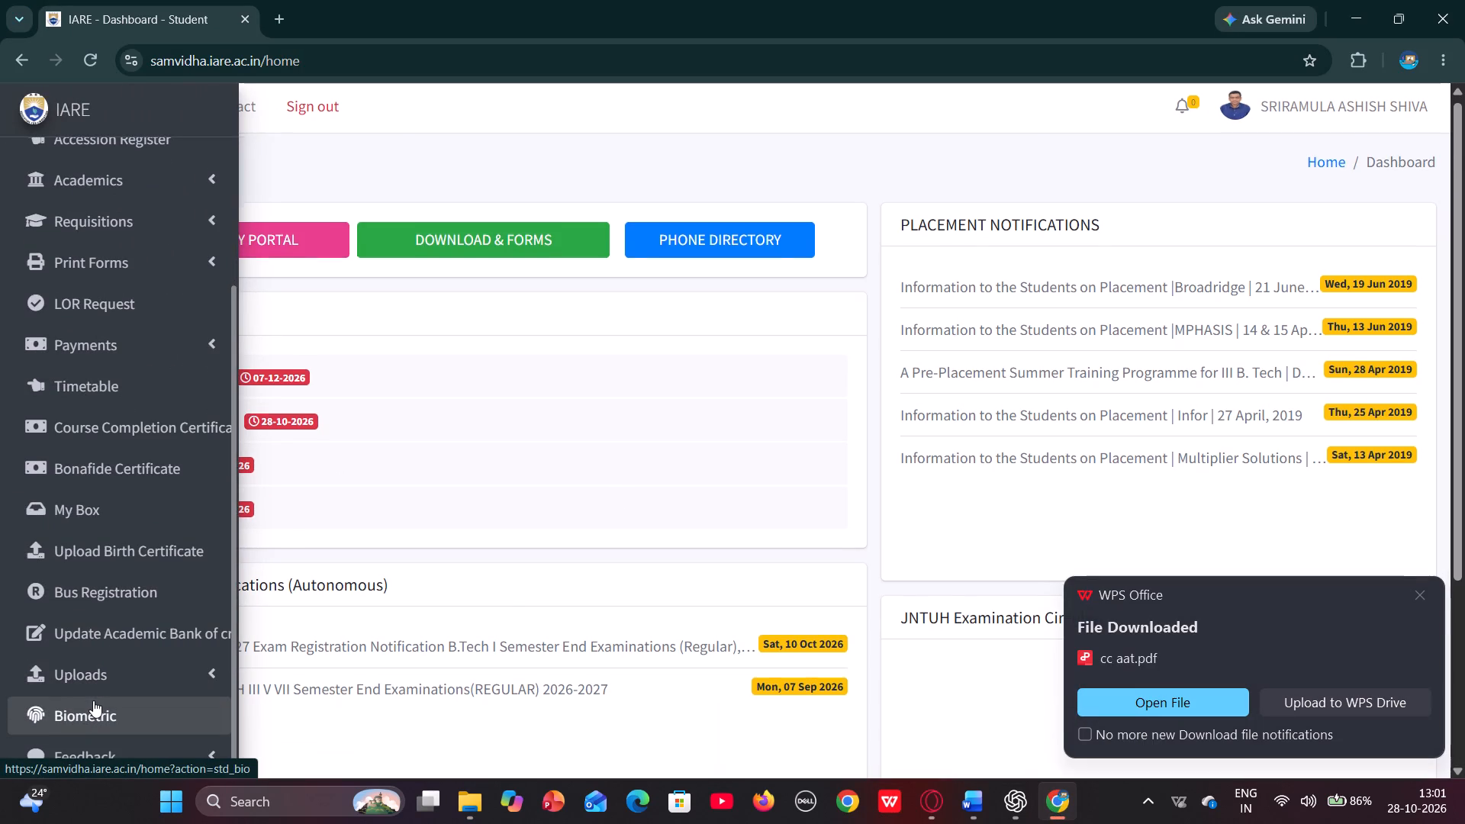
scroll(93, 700, "down", 1)
left_click(100, 671)
scroll(100, 671, "down", 4)
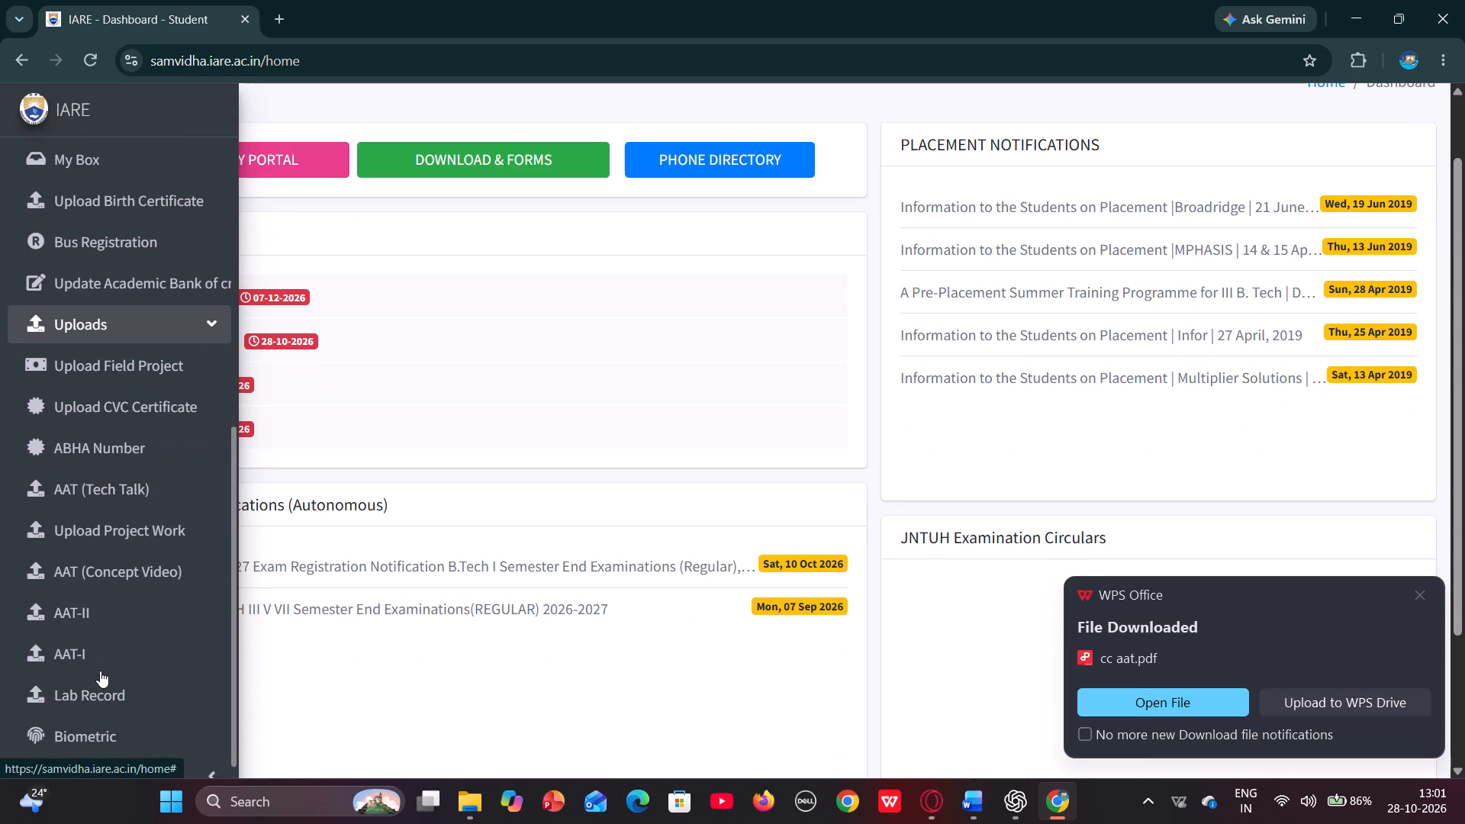
left_click(97, 652)
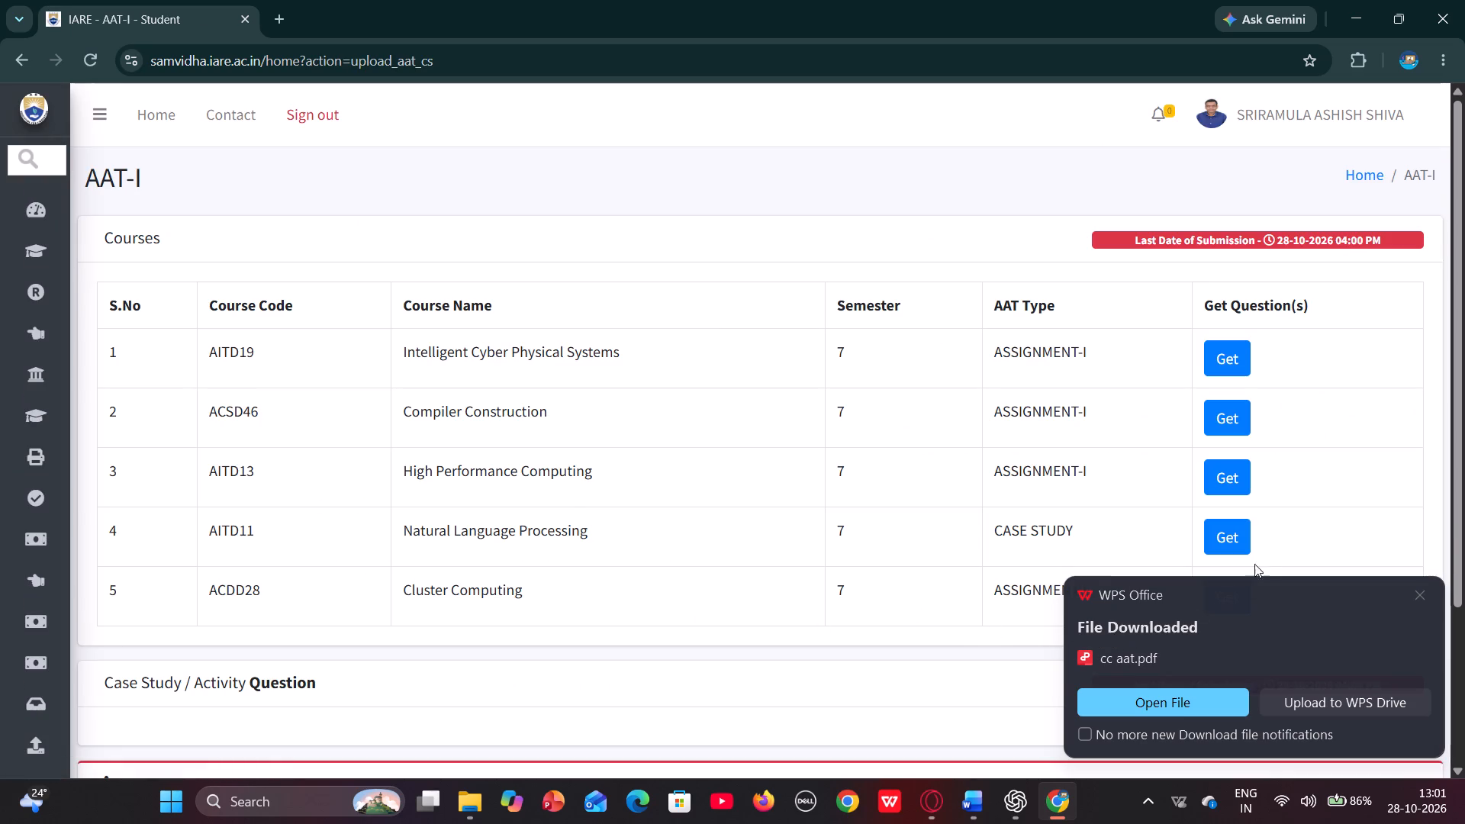
scroll(1228, 523, "down", 2)
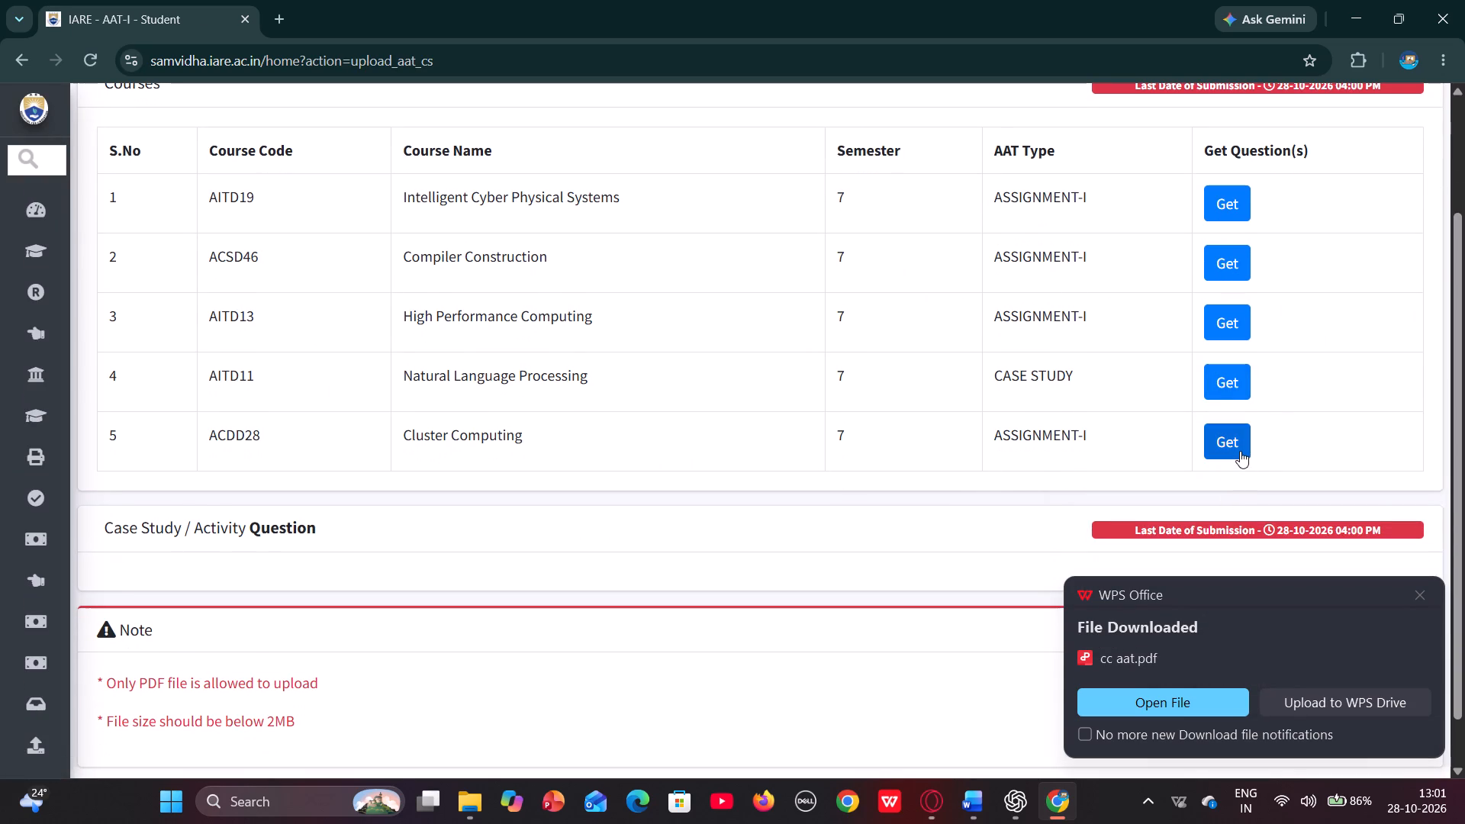
left_click(1240, 451)
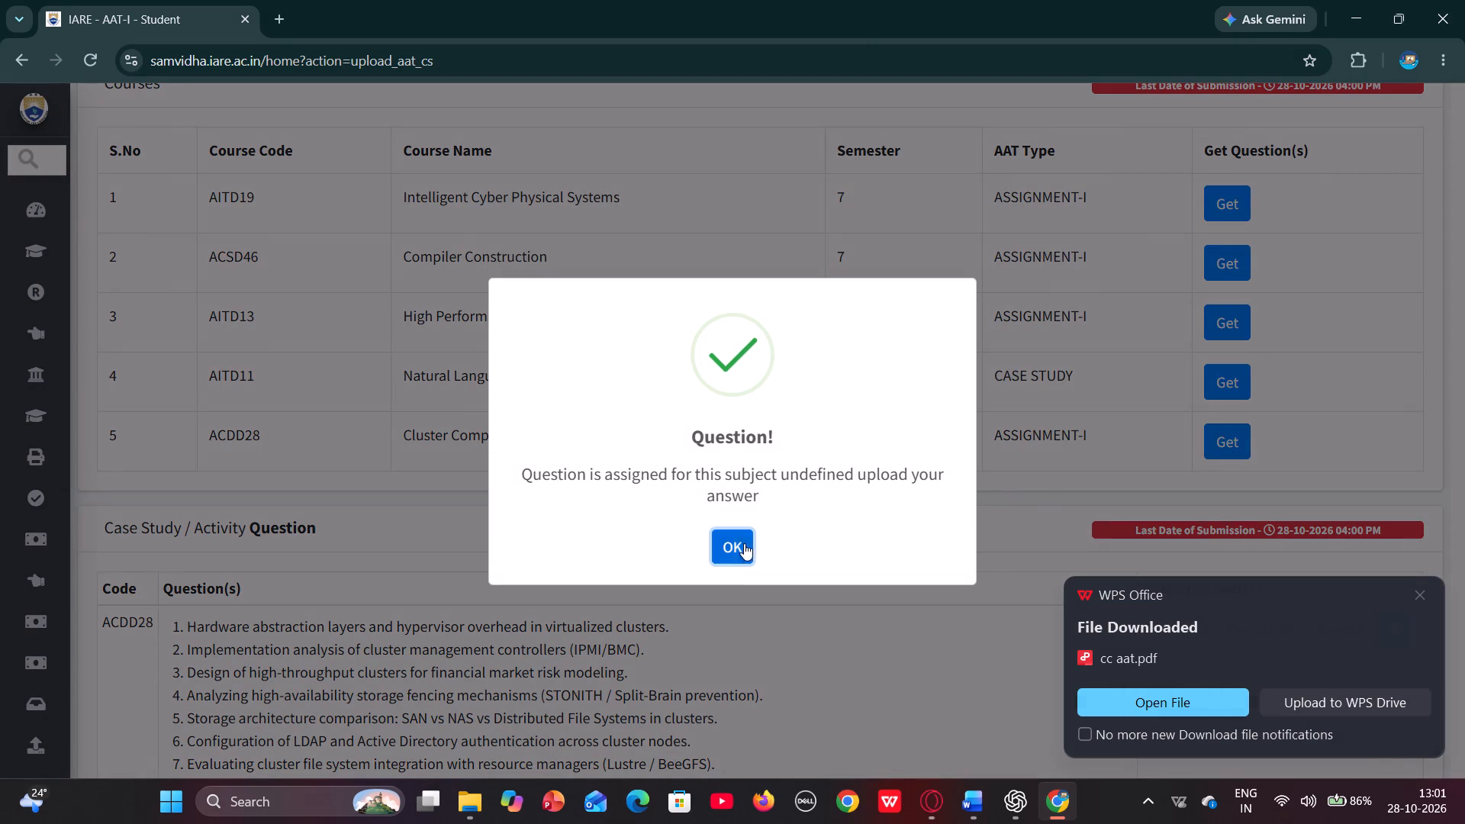
left_click(739, 545)
scroll(739, 545, "down", 4)
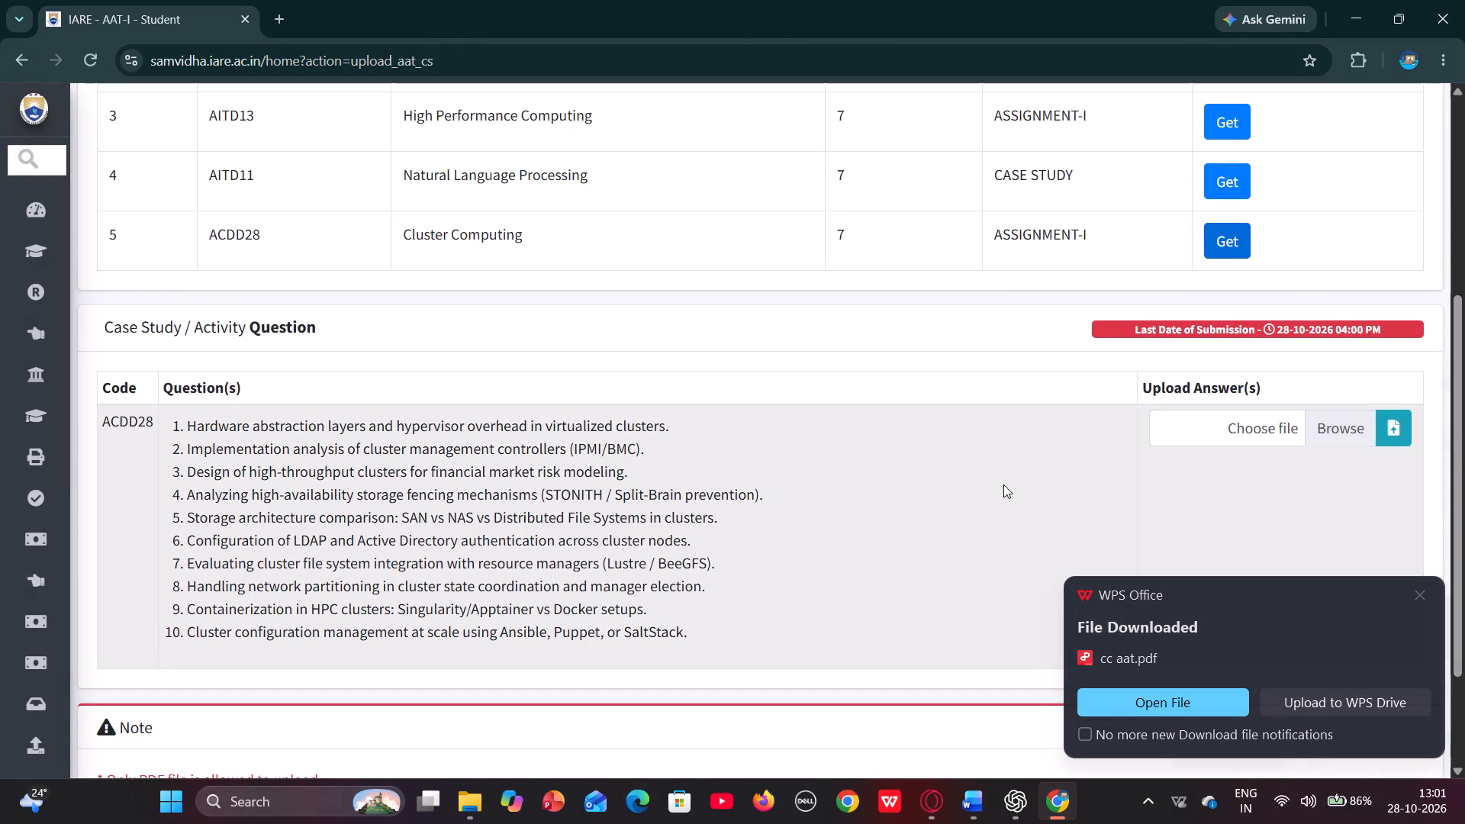
Upload the "cc aat" PDF from Downloads as the answer for ACDD28 and dismiss the confirmation.
left_click(1191, 426)
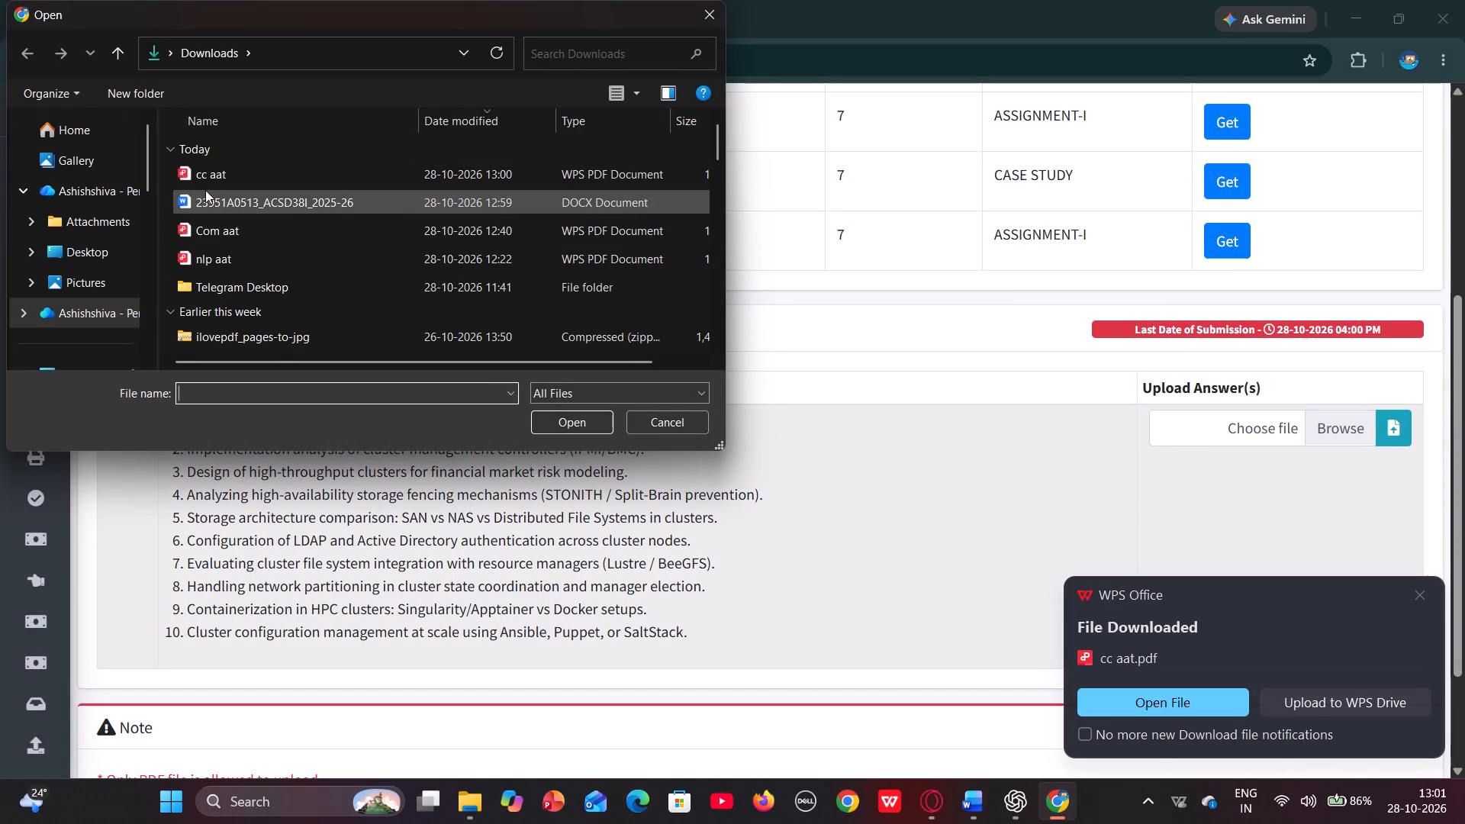
left_click(208, 181)
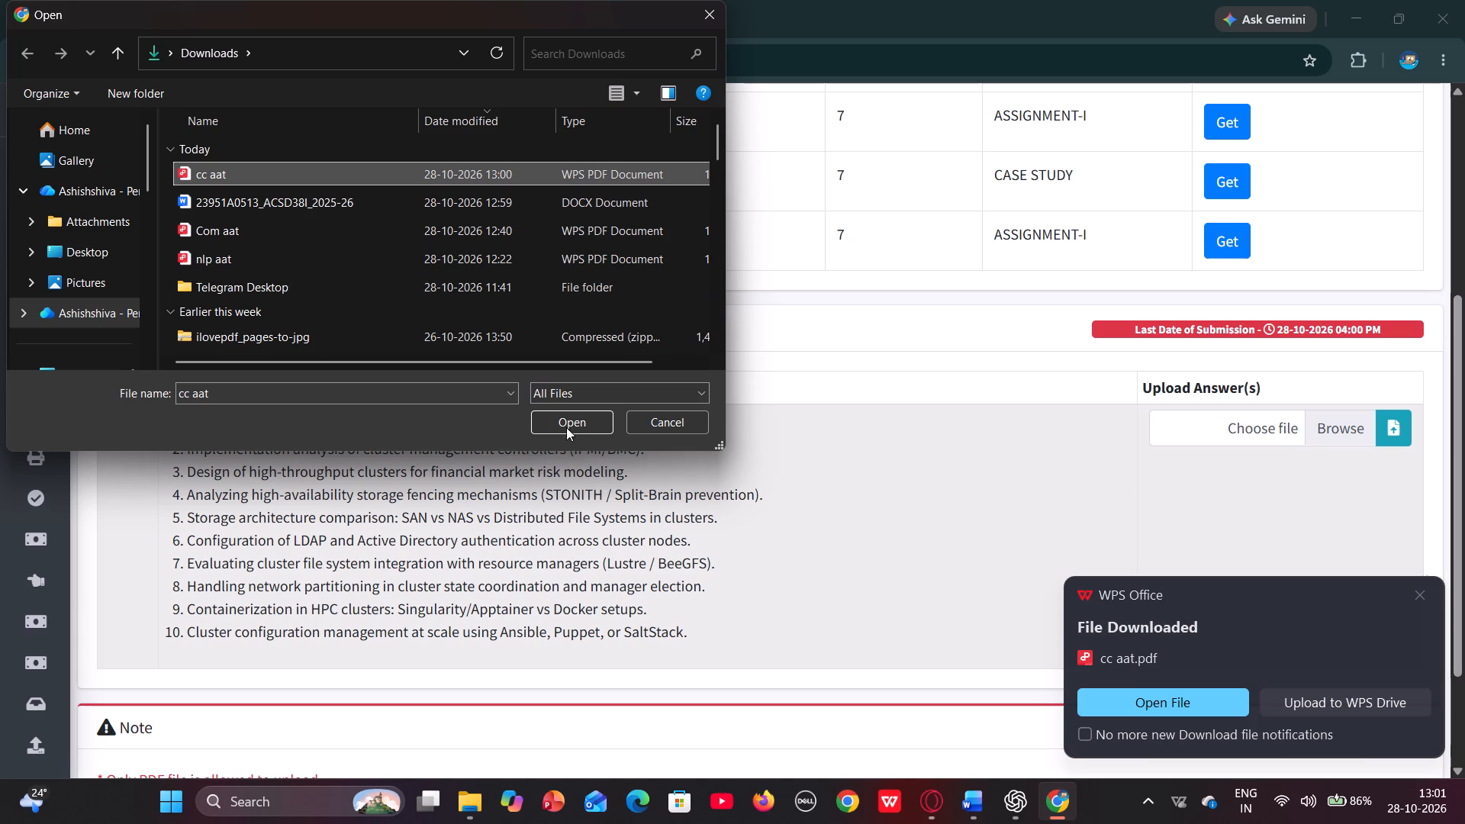
left_click(565, 417)
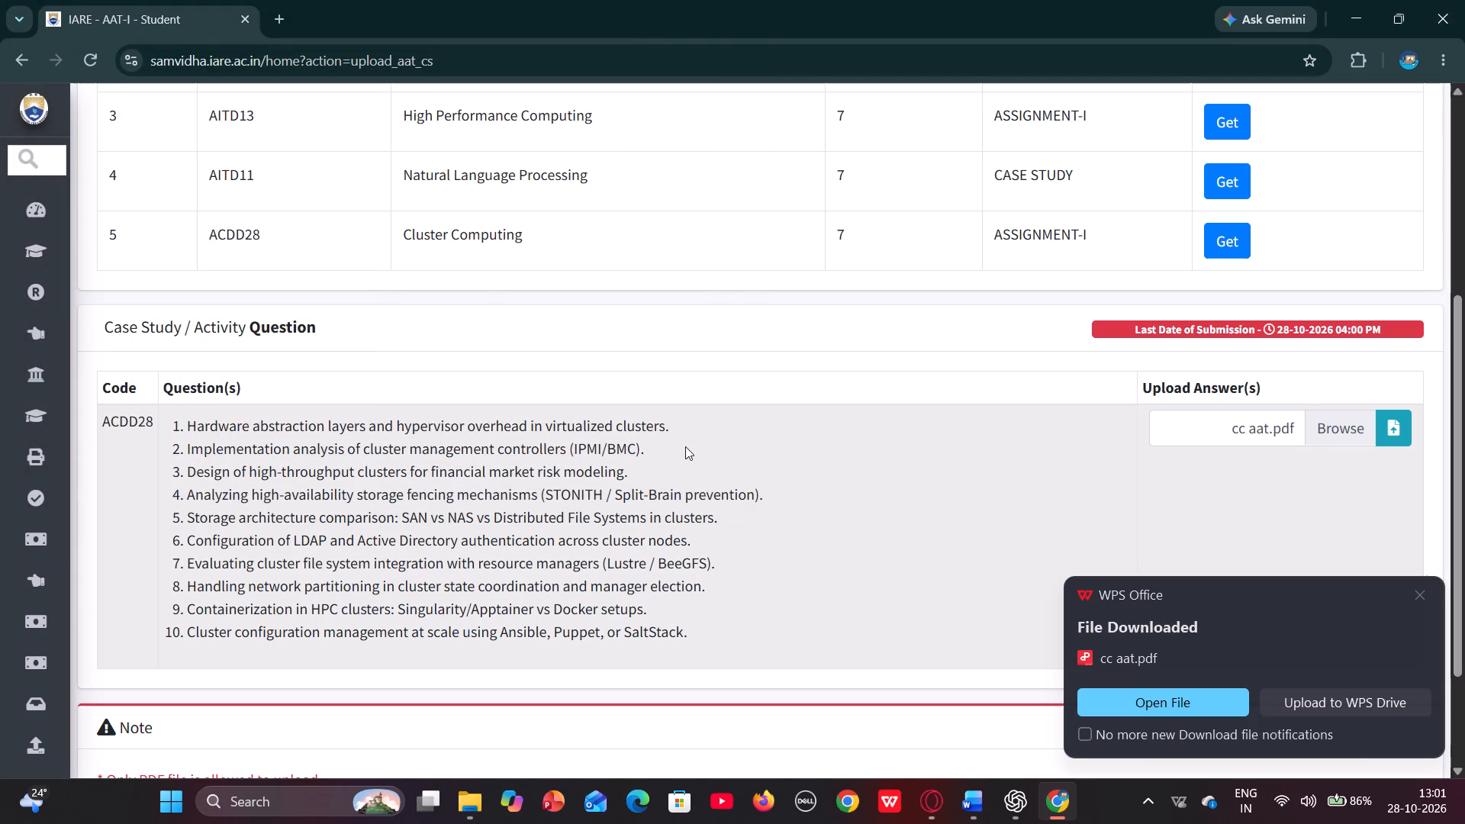
left_click(1398, 426)
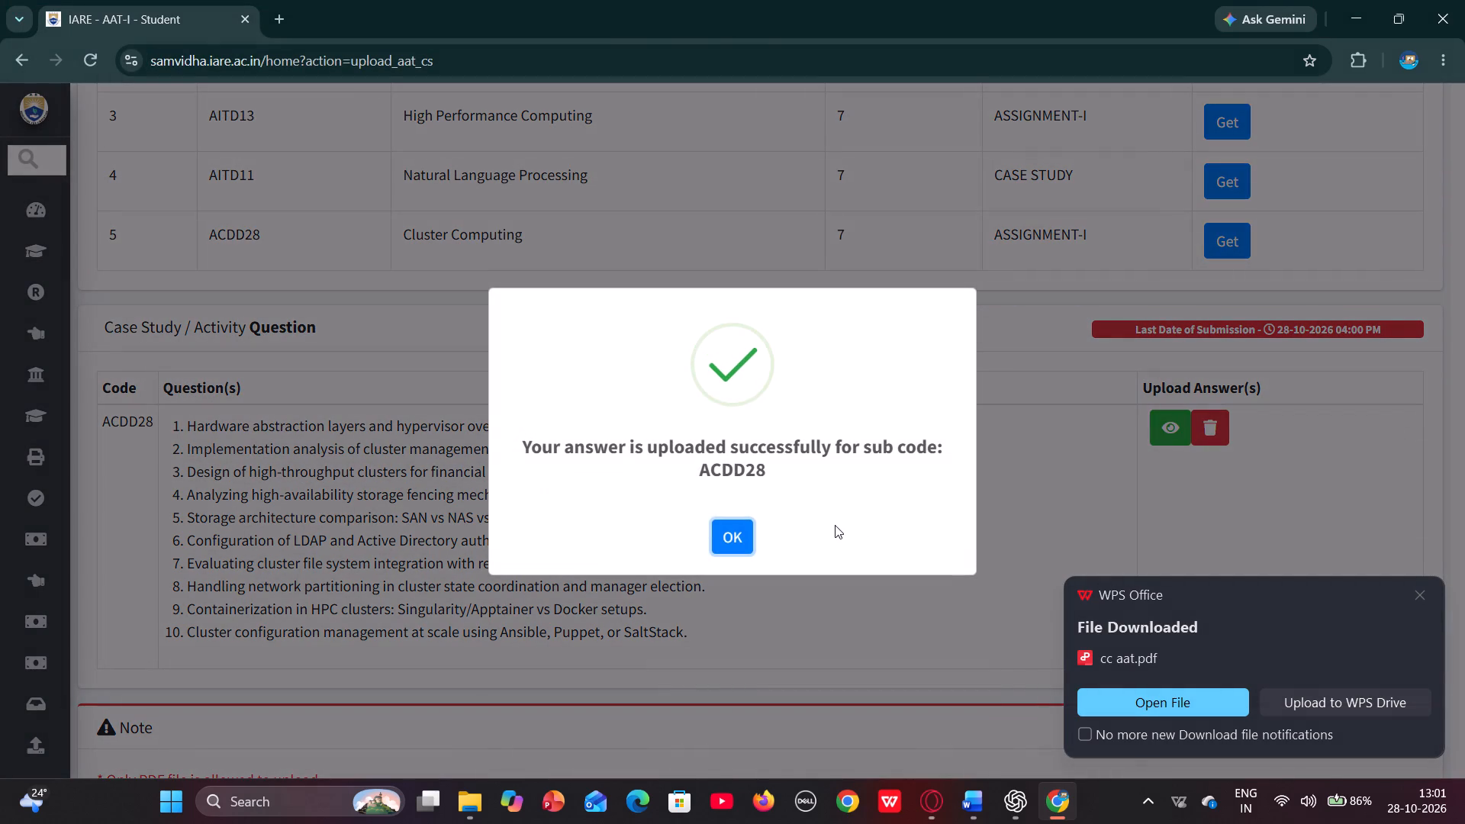
left_click(729, 528)
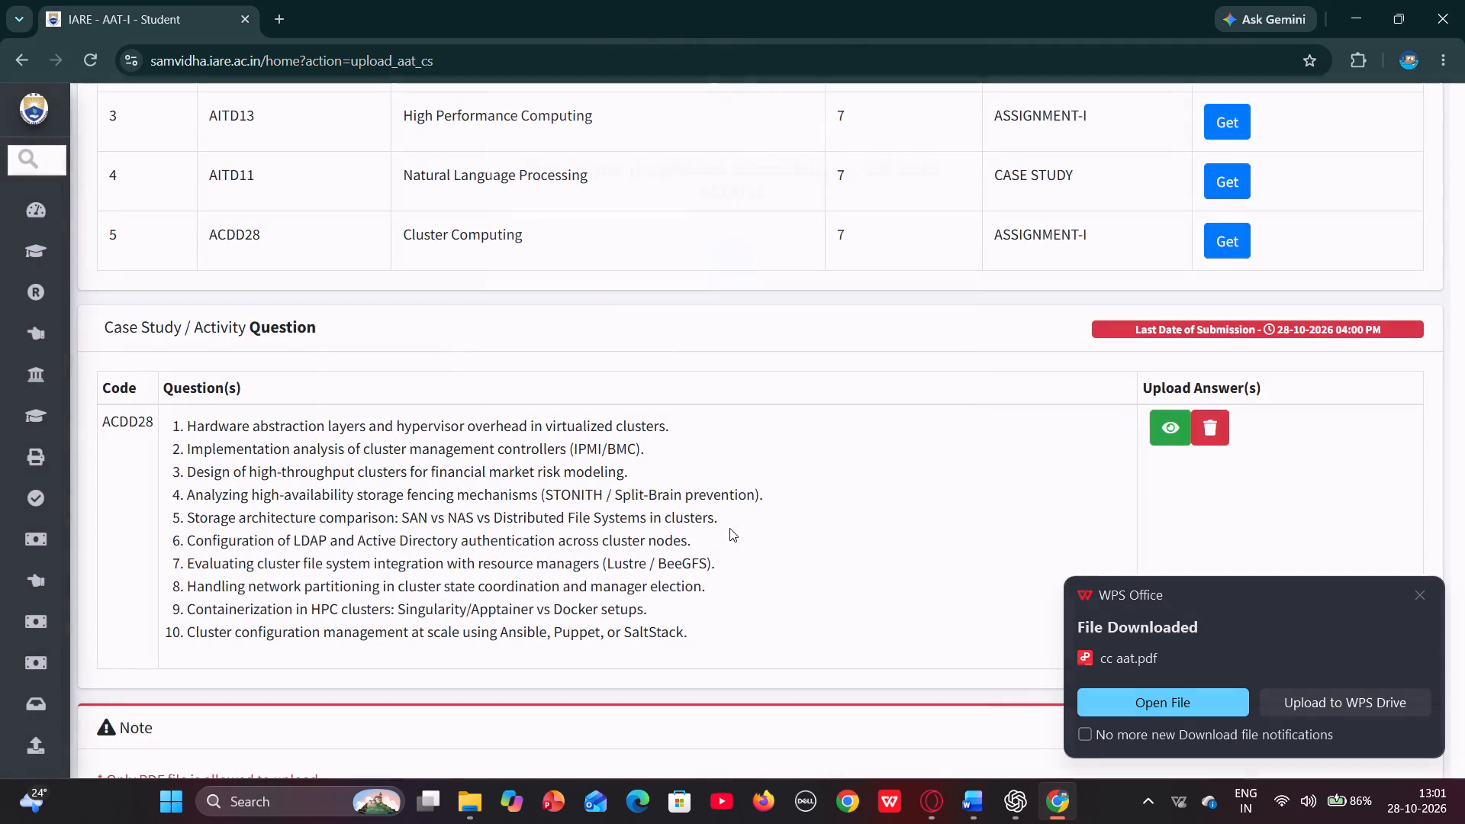
View the uploaded ACDD28 answer PDF, then close the browser.
left_click(1167, 426)
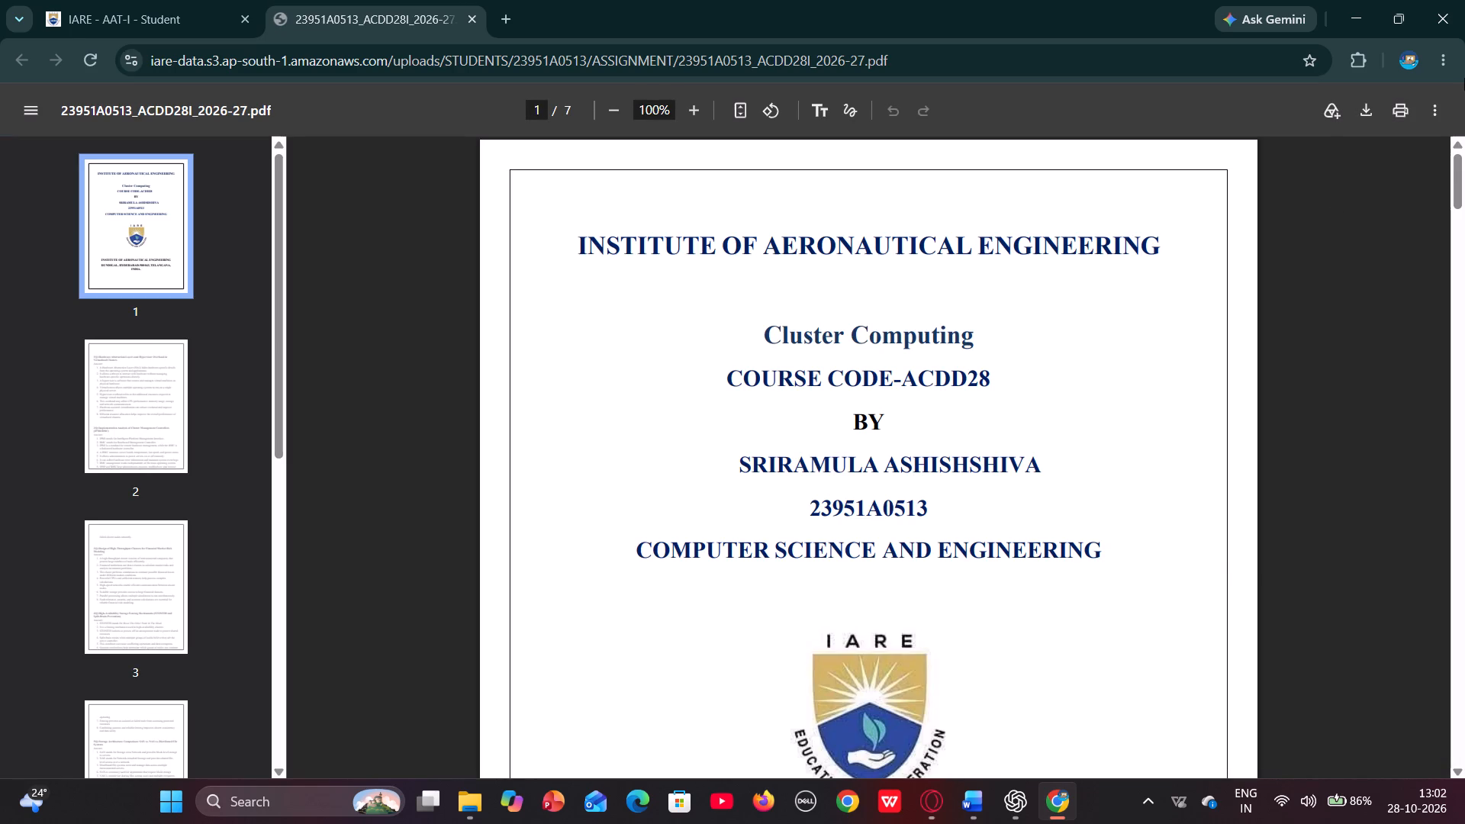
left_click(1437, 21)
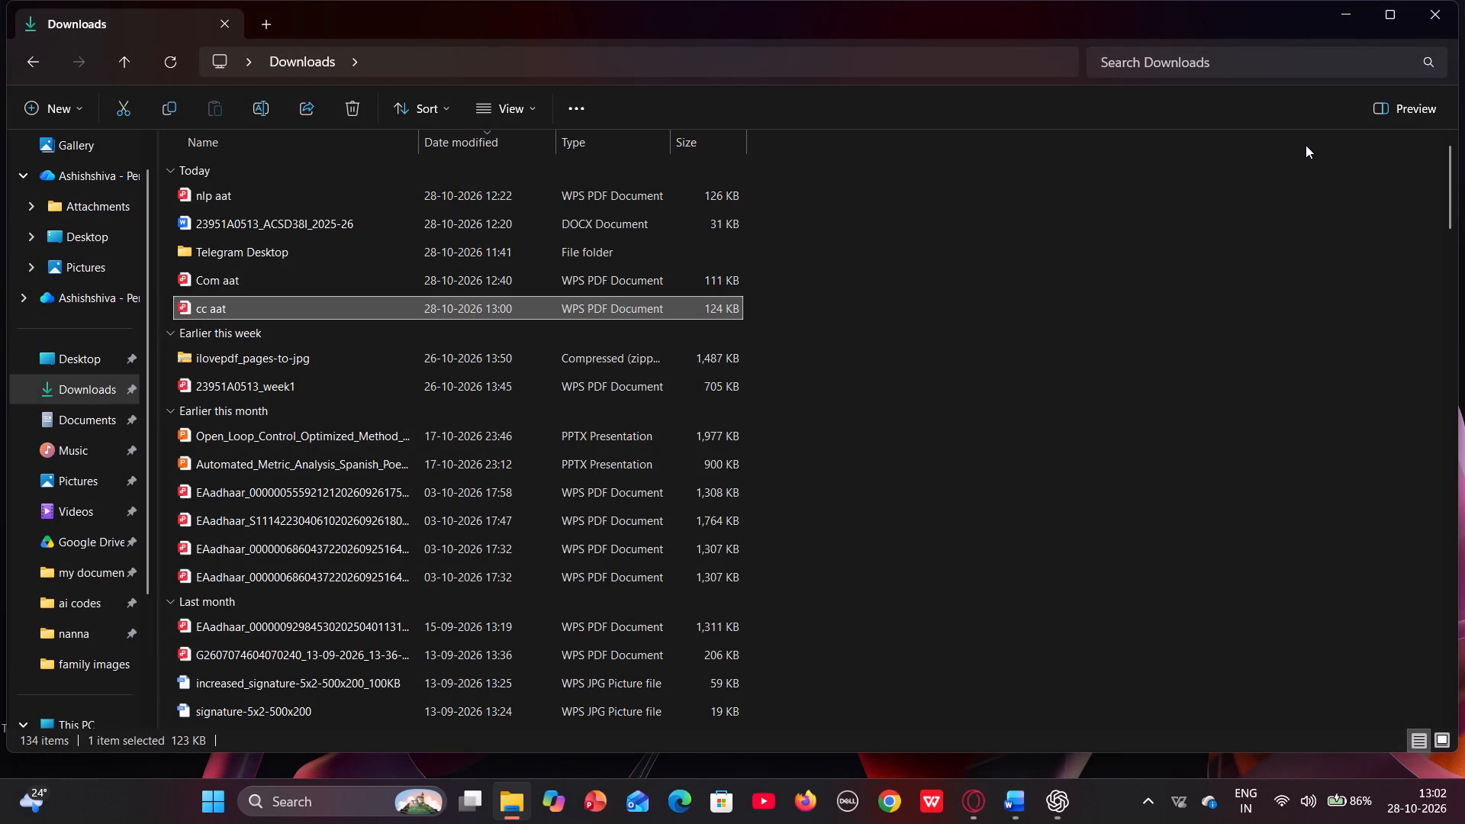
left_click(1342, 4)
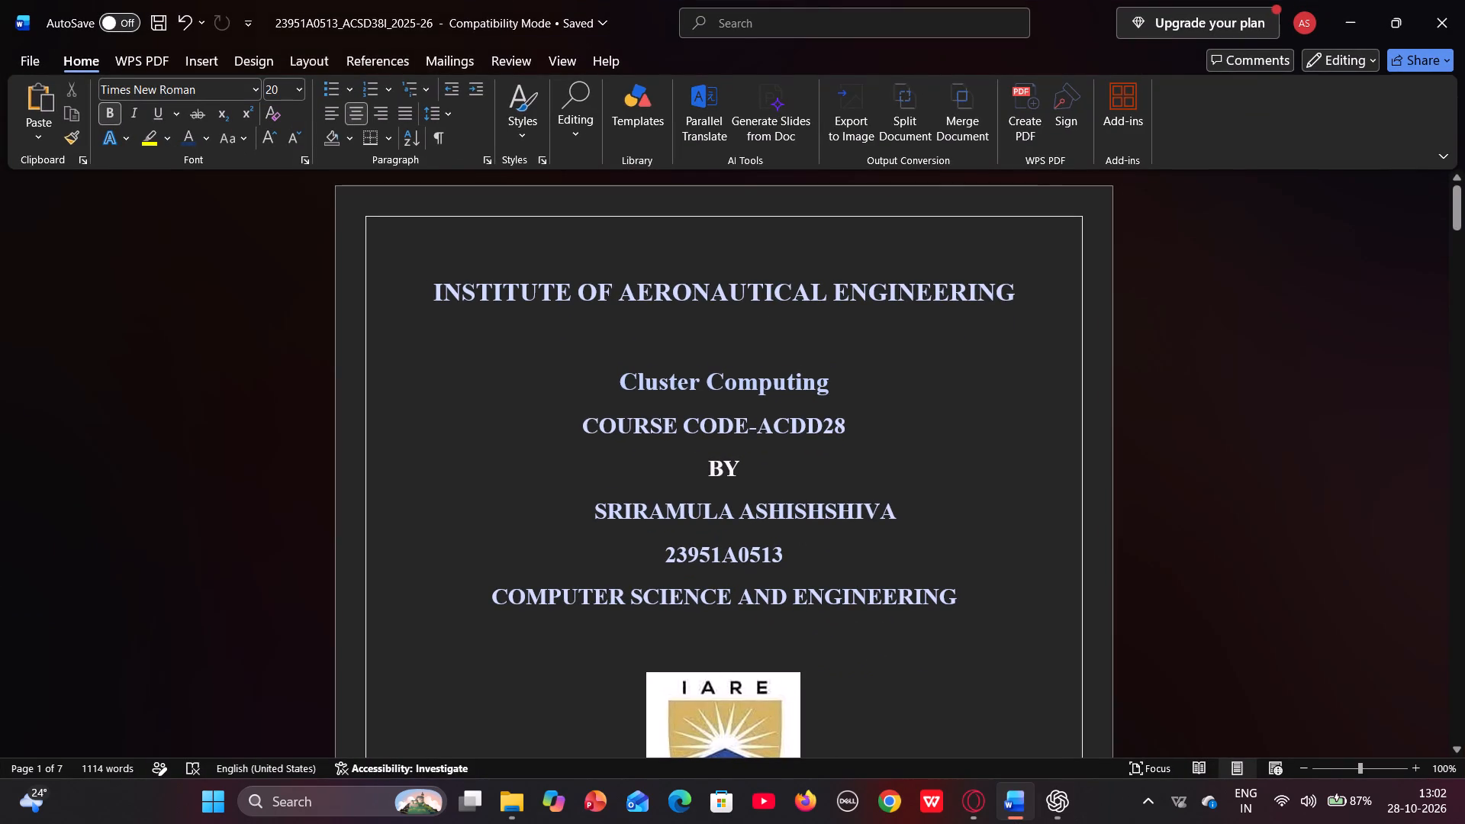
left_click(1425, 0)
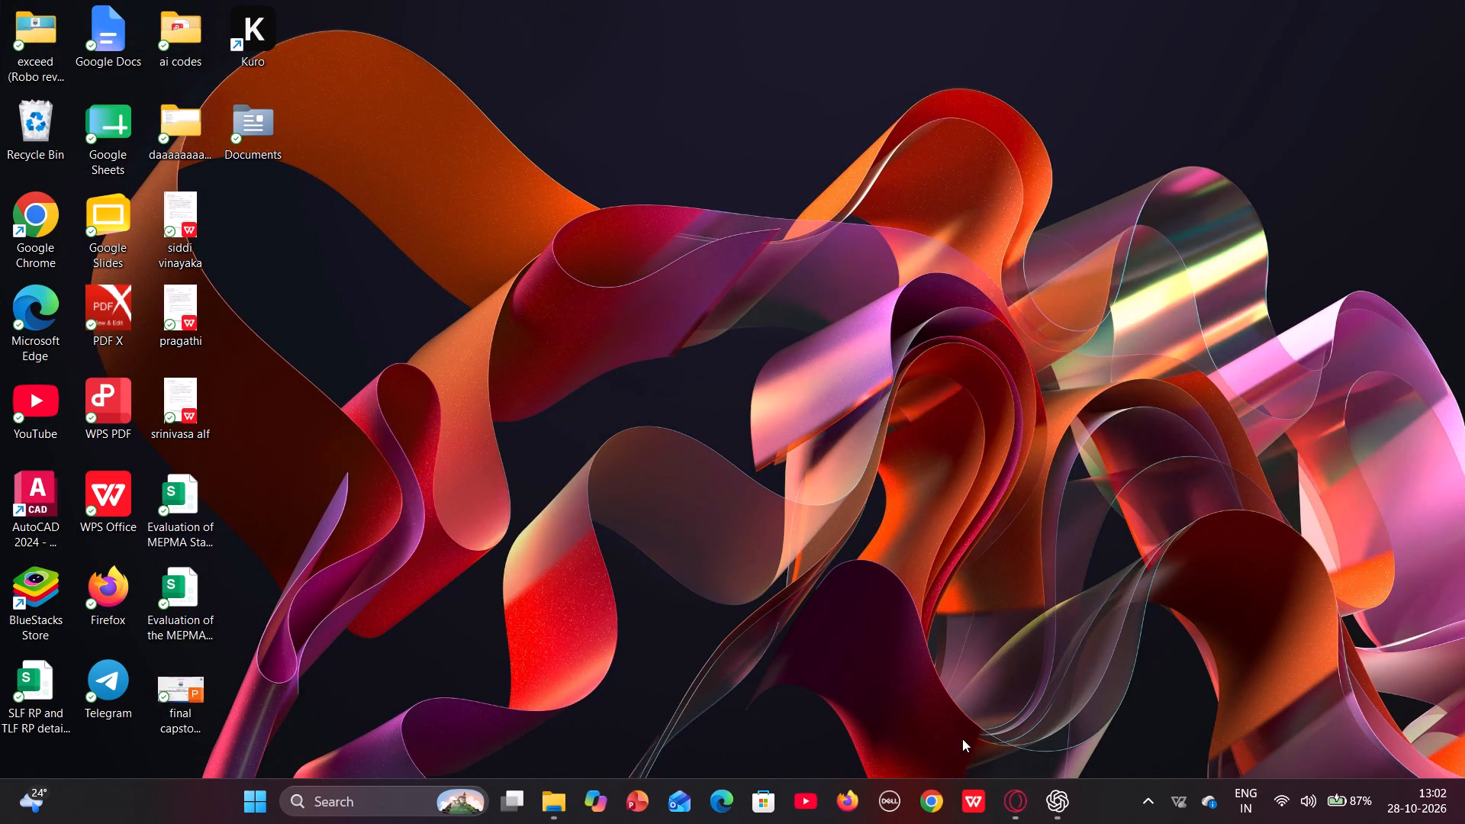
Reopen Chrome with the student profile and sign in to the Samvidha portal with the prefilled credentials.
double_click(925, 792)
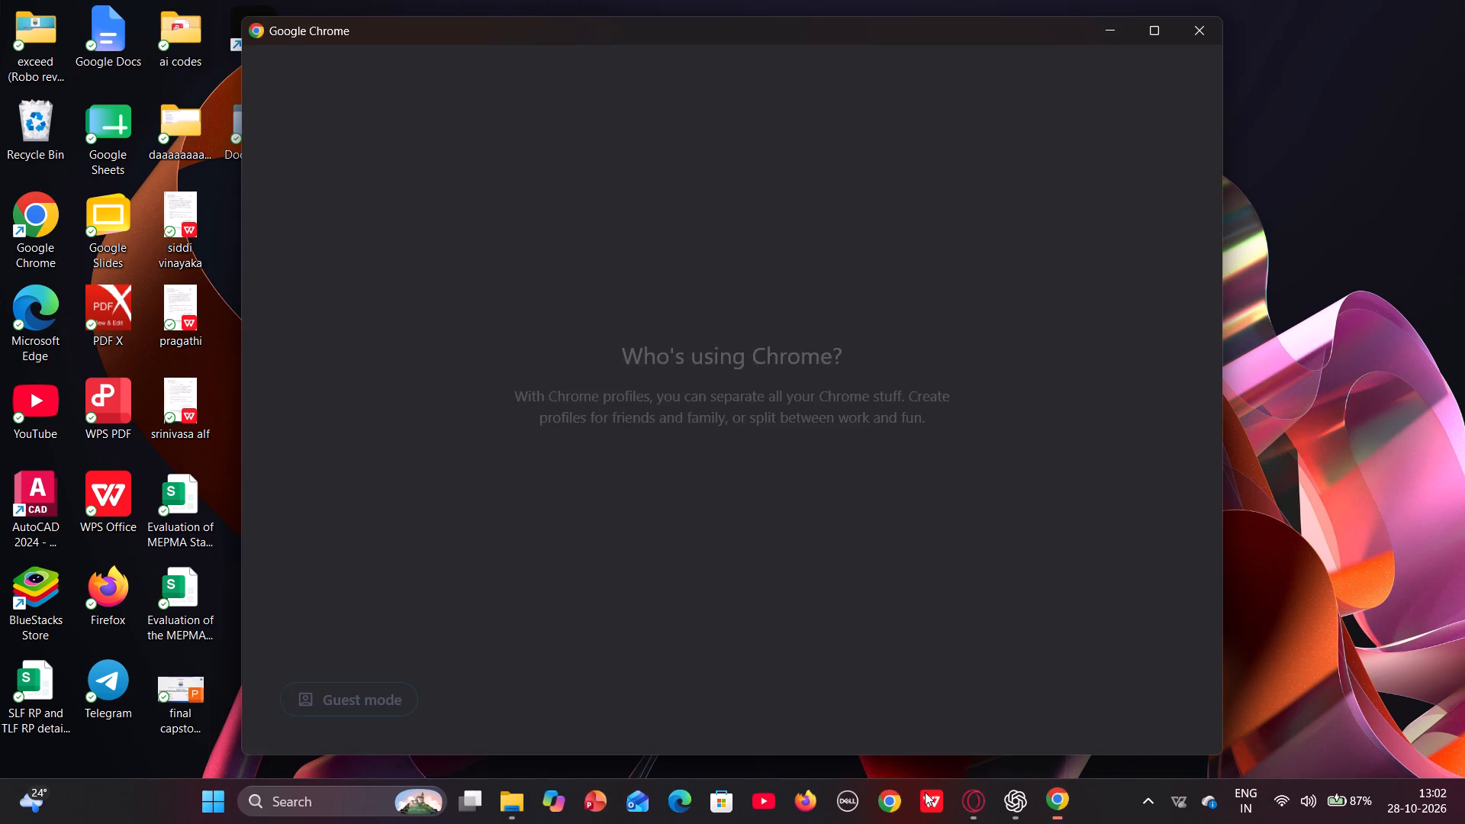
left_click(817, 377)
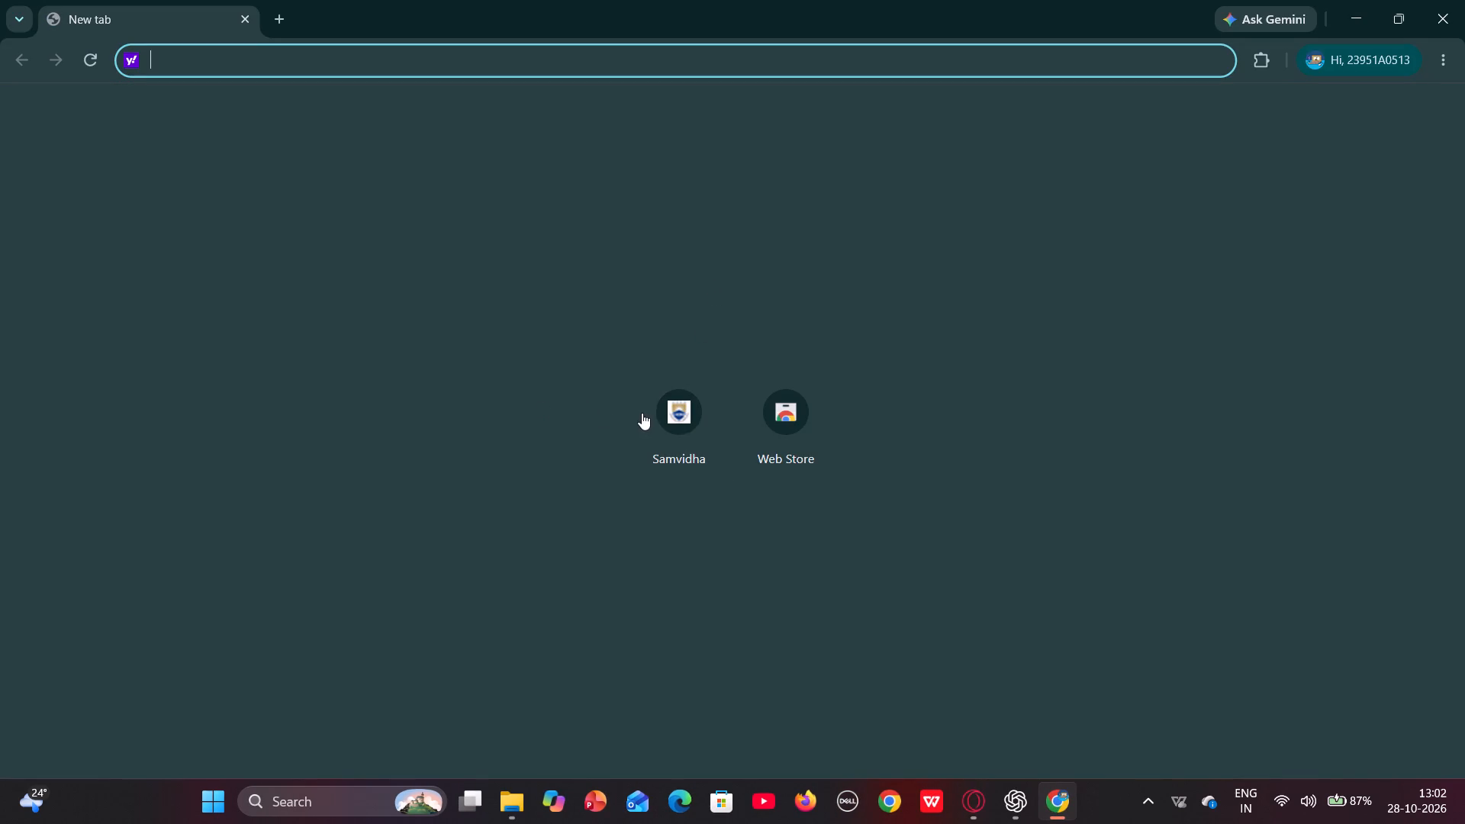
left_click(682, 423)
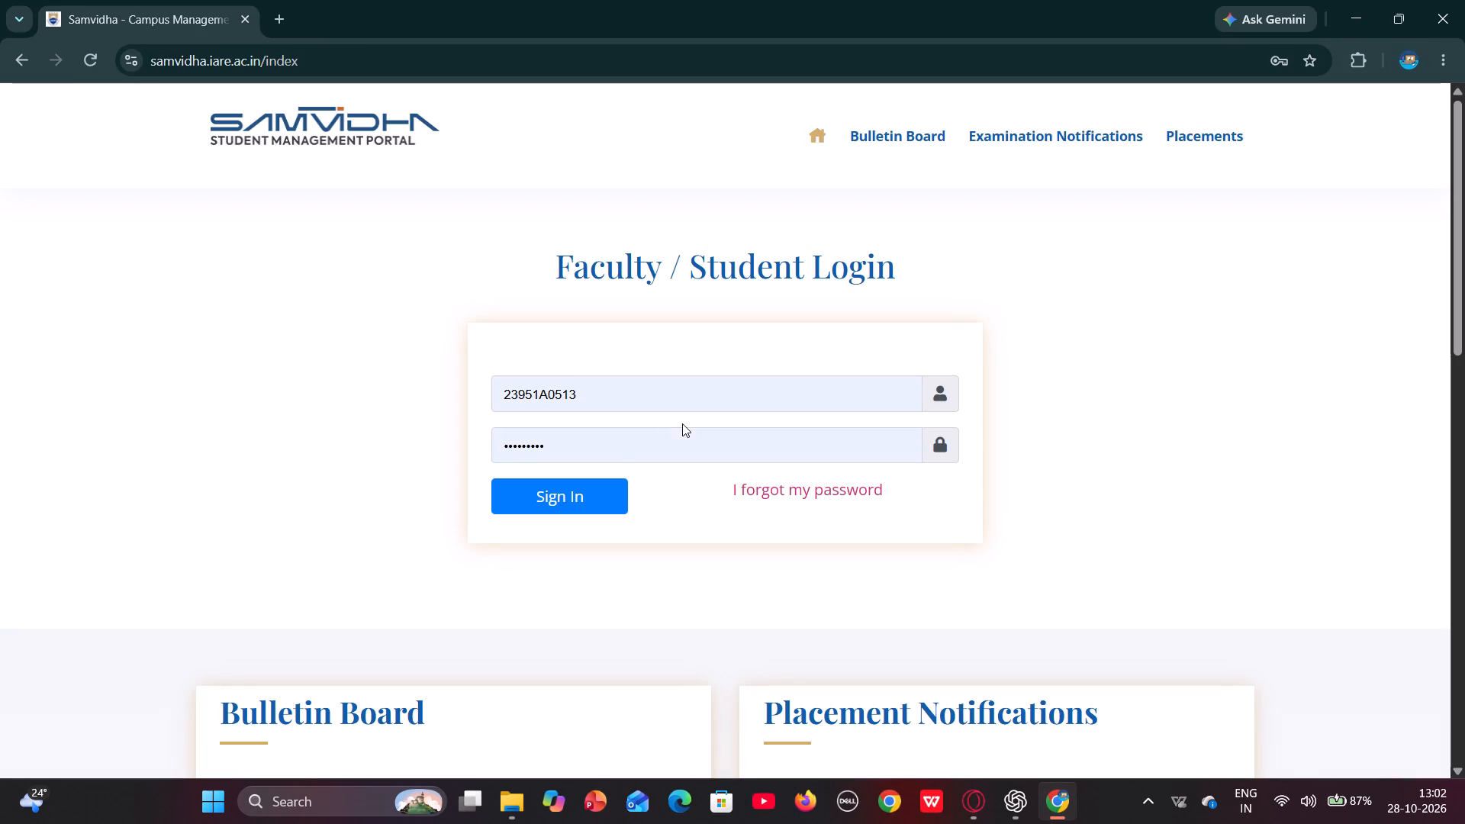
left_click(591, 494)
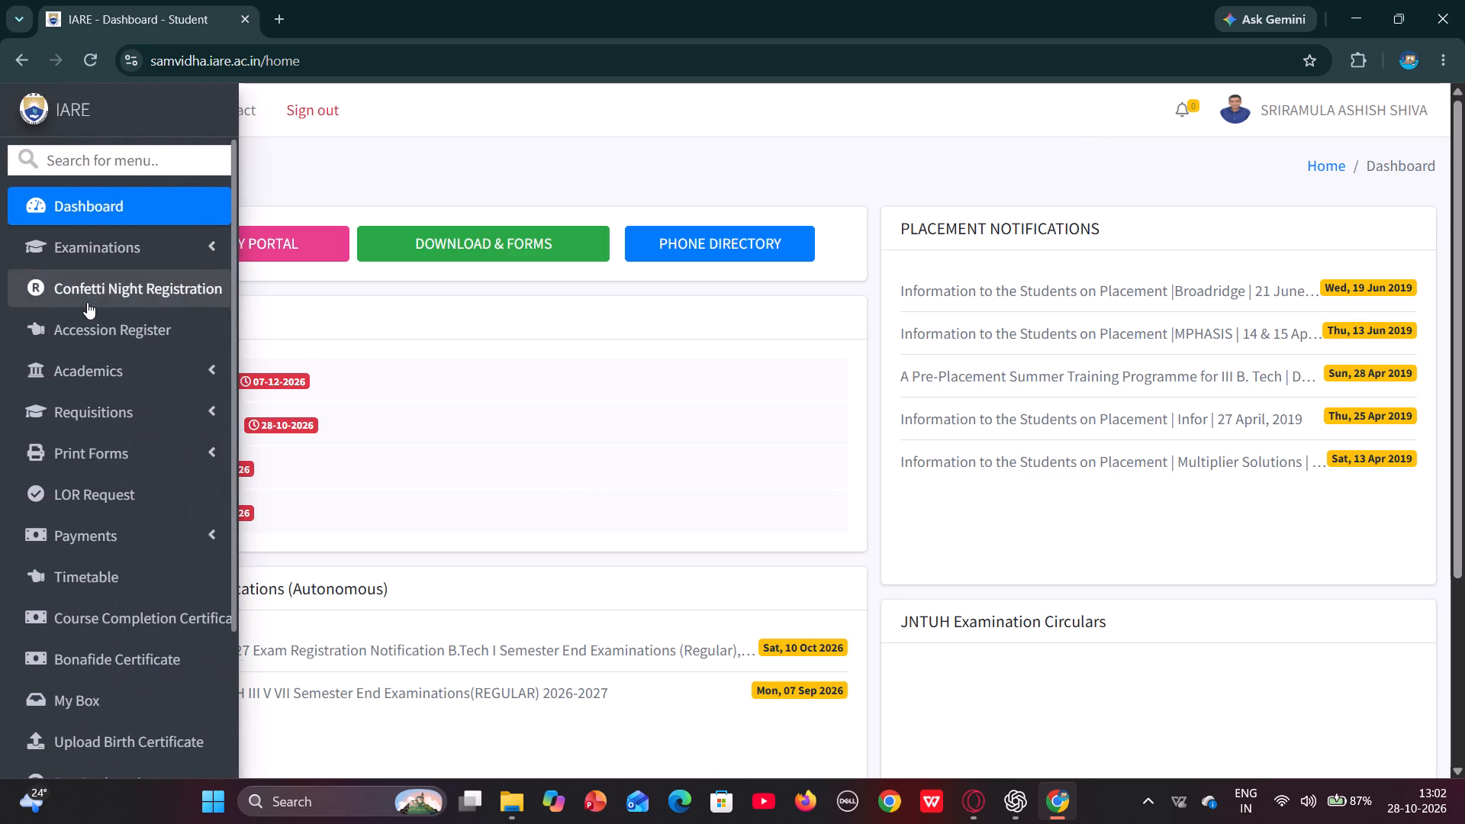
Open the AAT-I uploads page from the student dashboard.
scroll(114, 523, "down", 4)
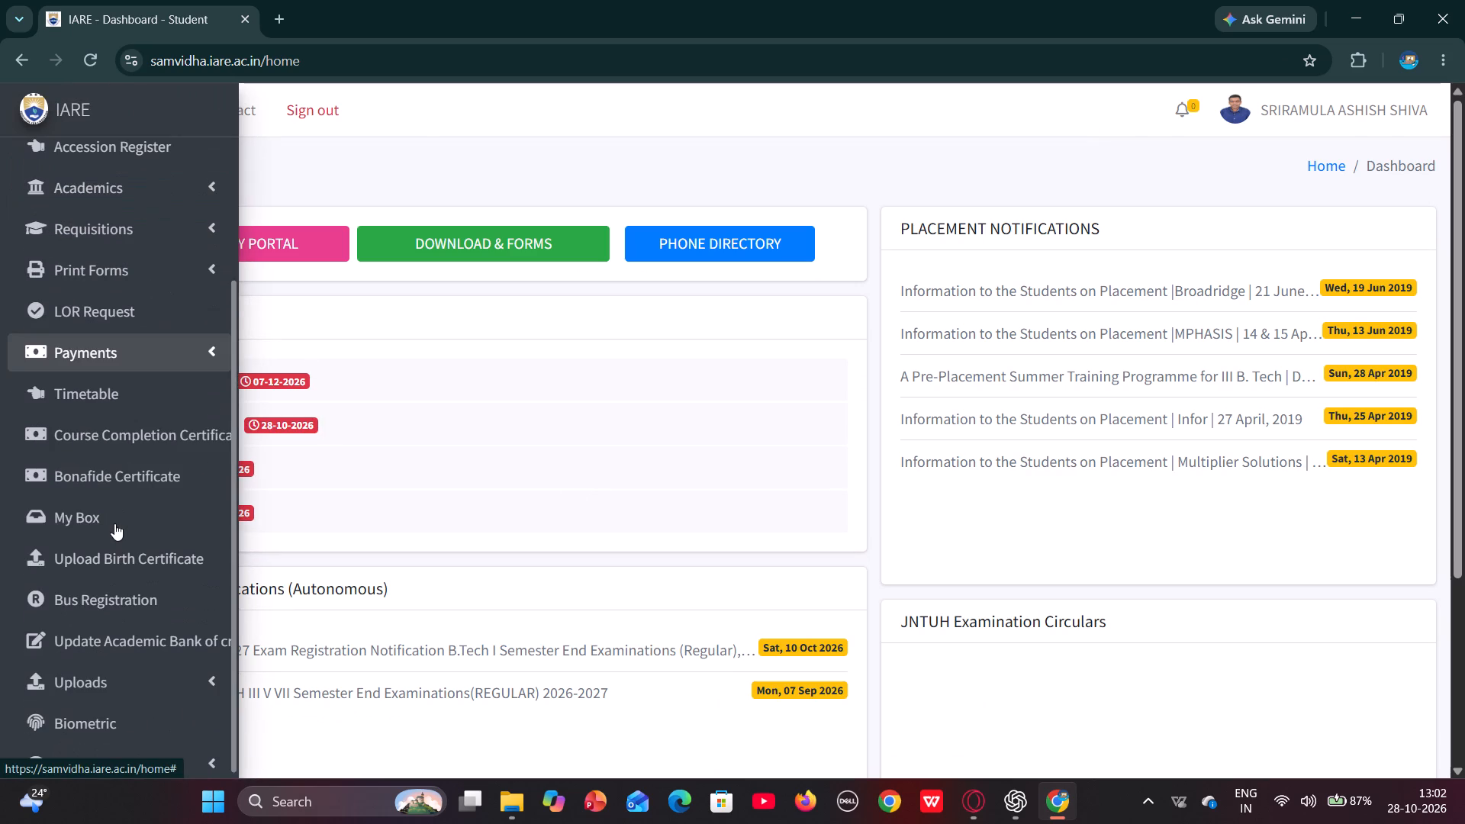
scroll(114, 523, "down", 2)
left_click(62, 680)
scroll(62, 680, "down", 6)
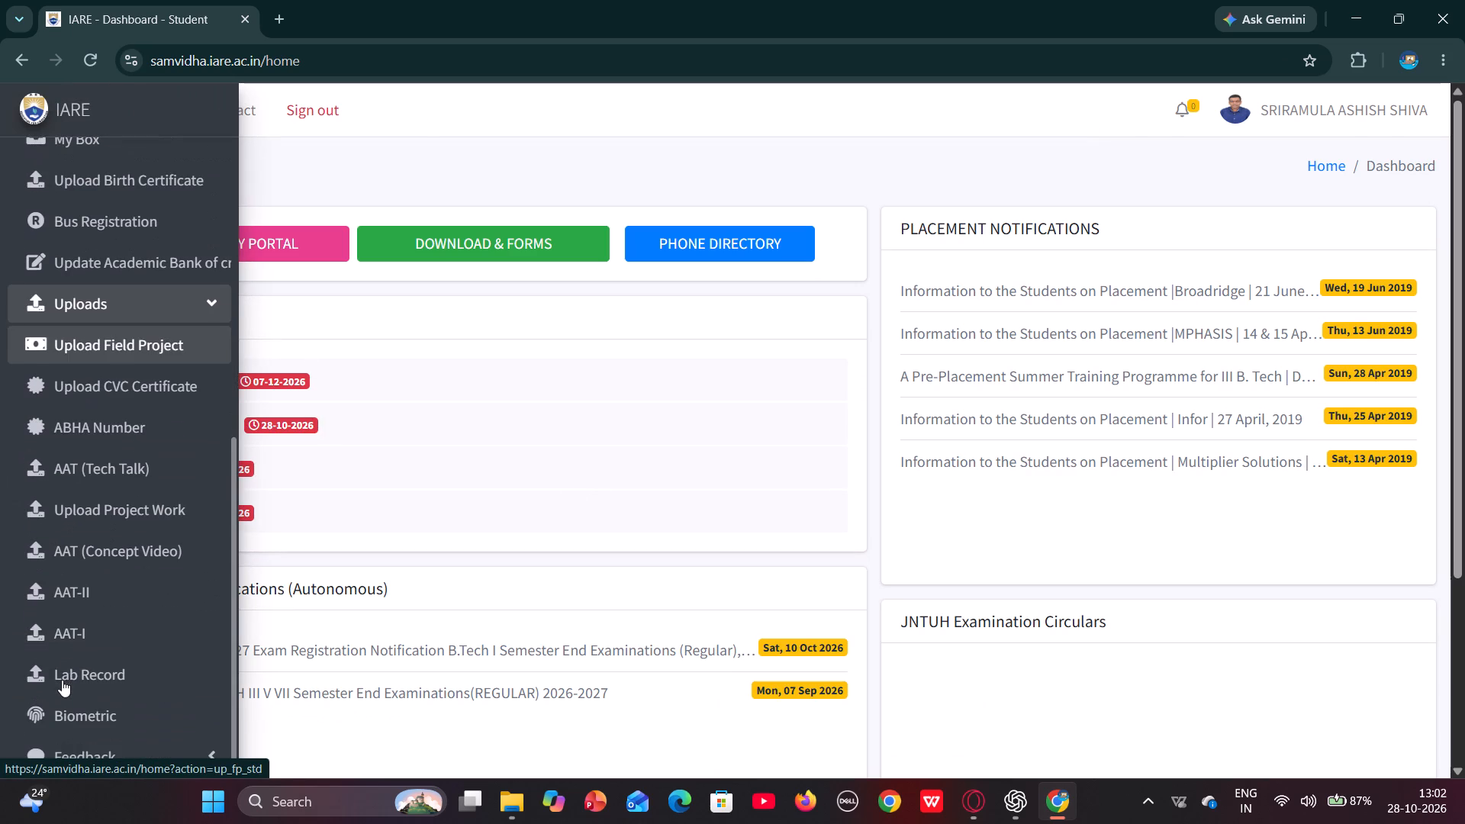
left_click(72, 647)
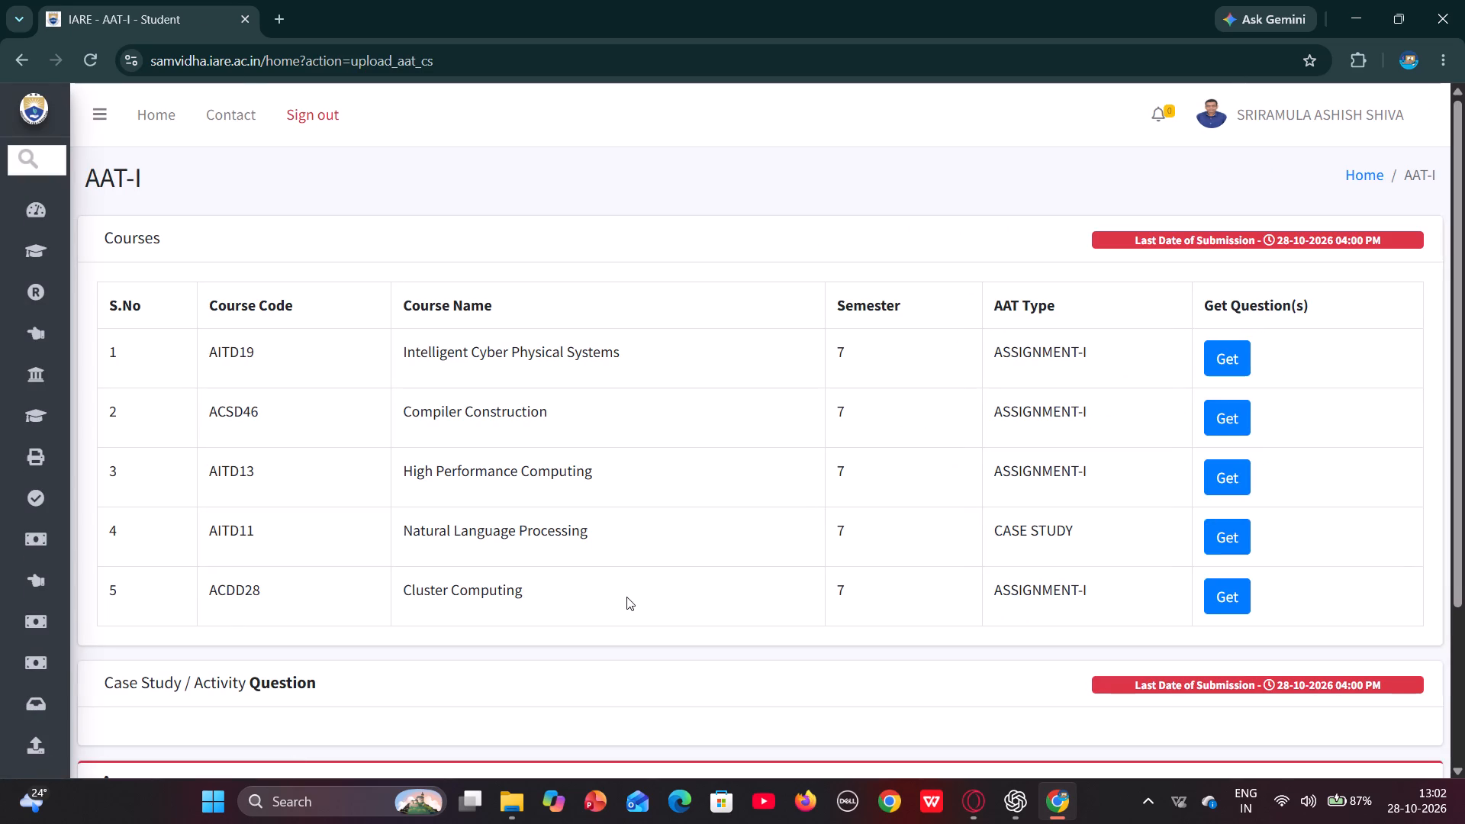
Load the Cluster Computing (ACDD28) and Natural Language Processing (AITD11) entries in turn to check them.
left_click(1238, 588)
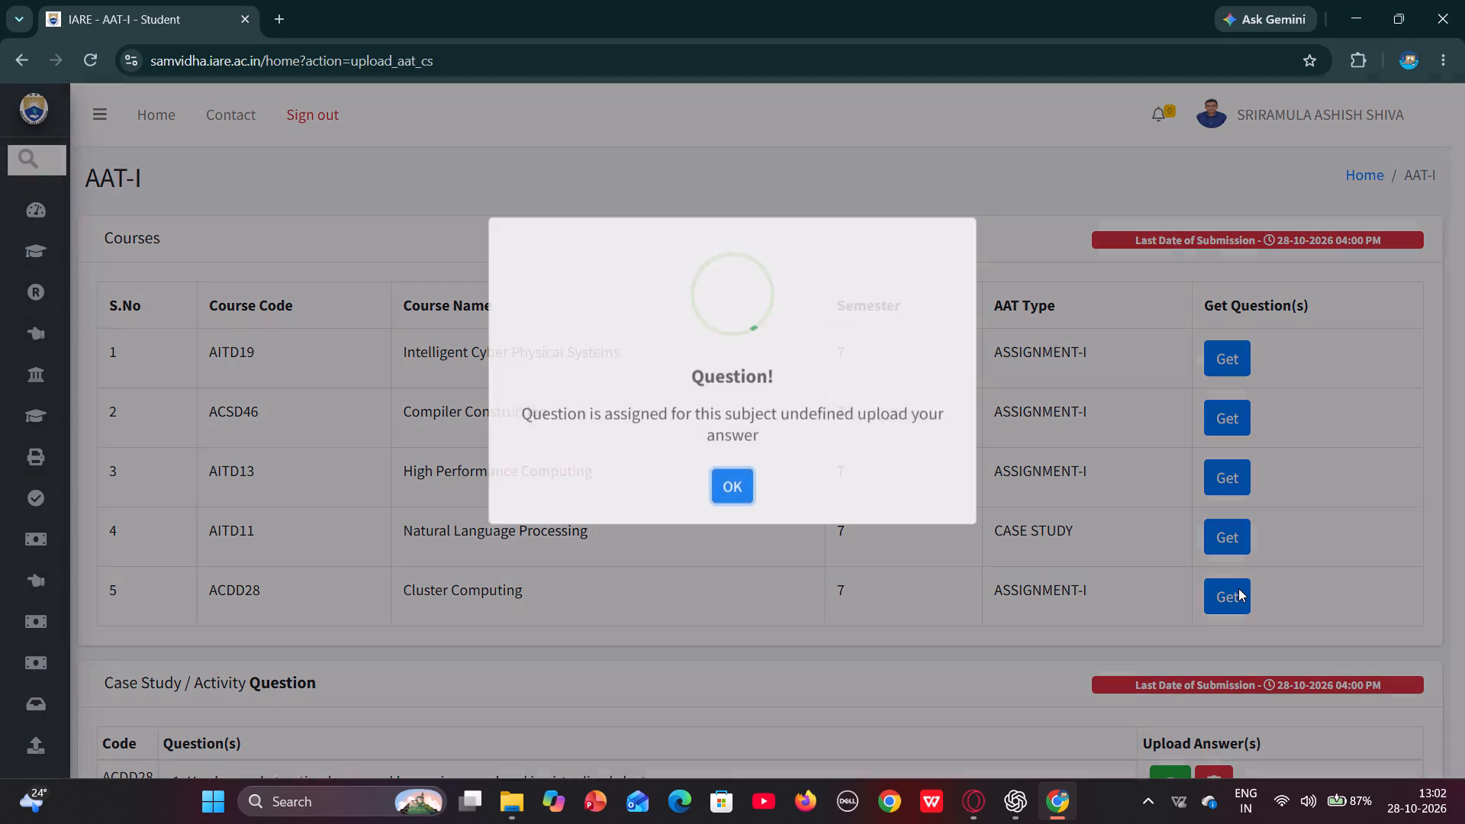
scroll(1238, 588, "down", 2)
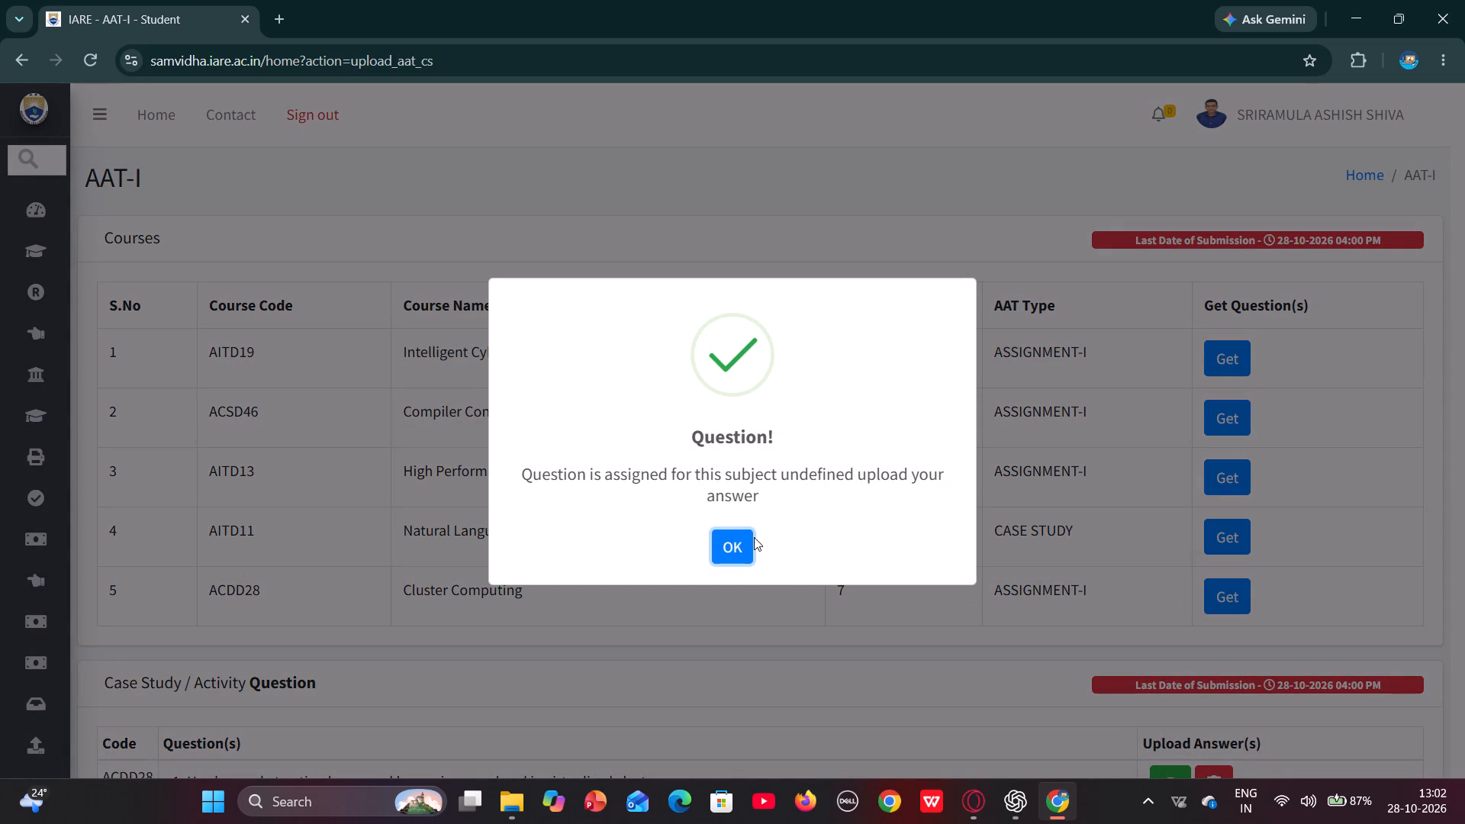
left_click(743, 539)
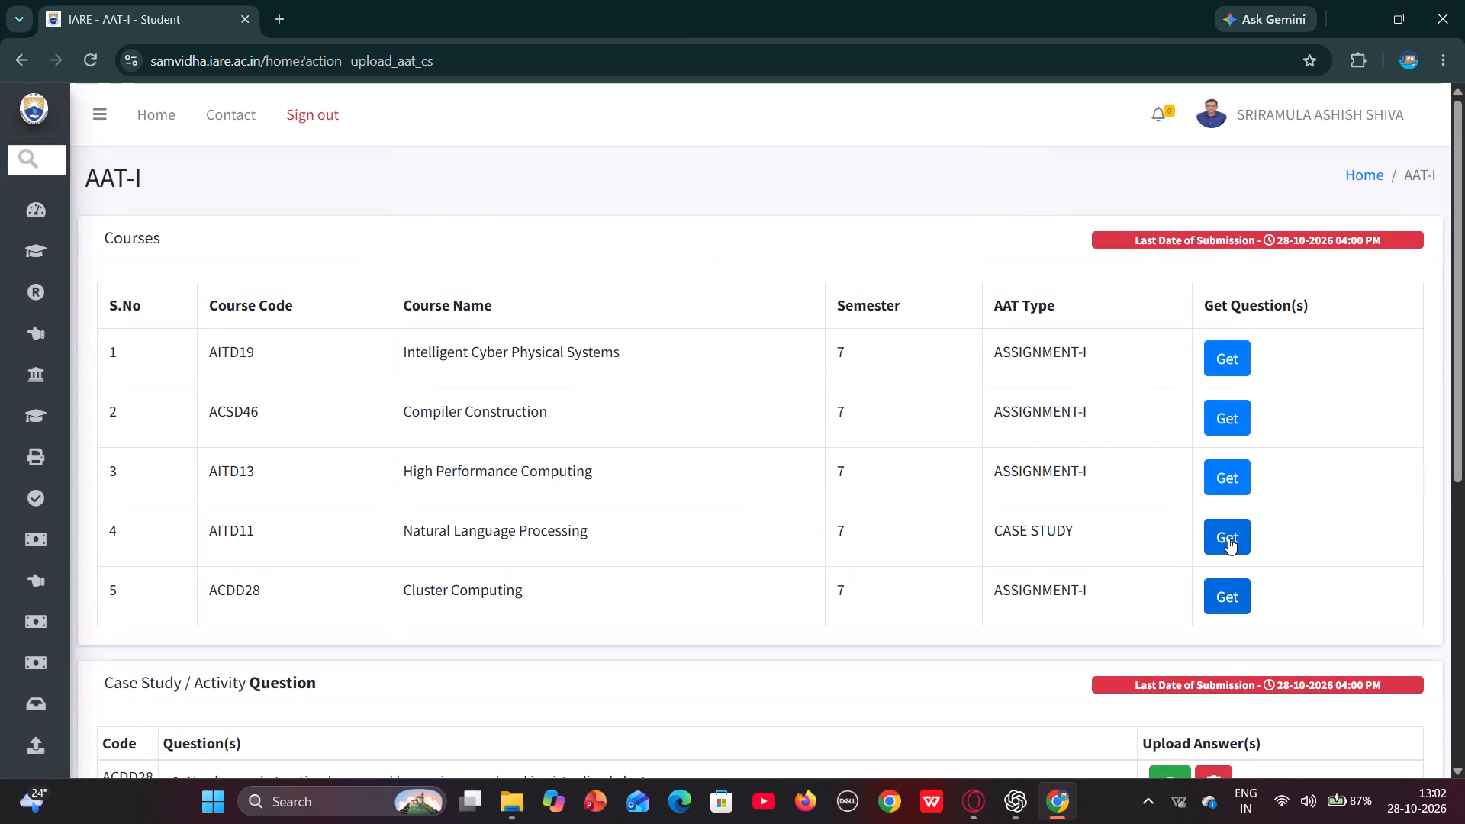
left_click(1228, 538)
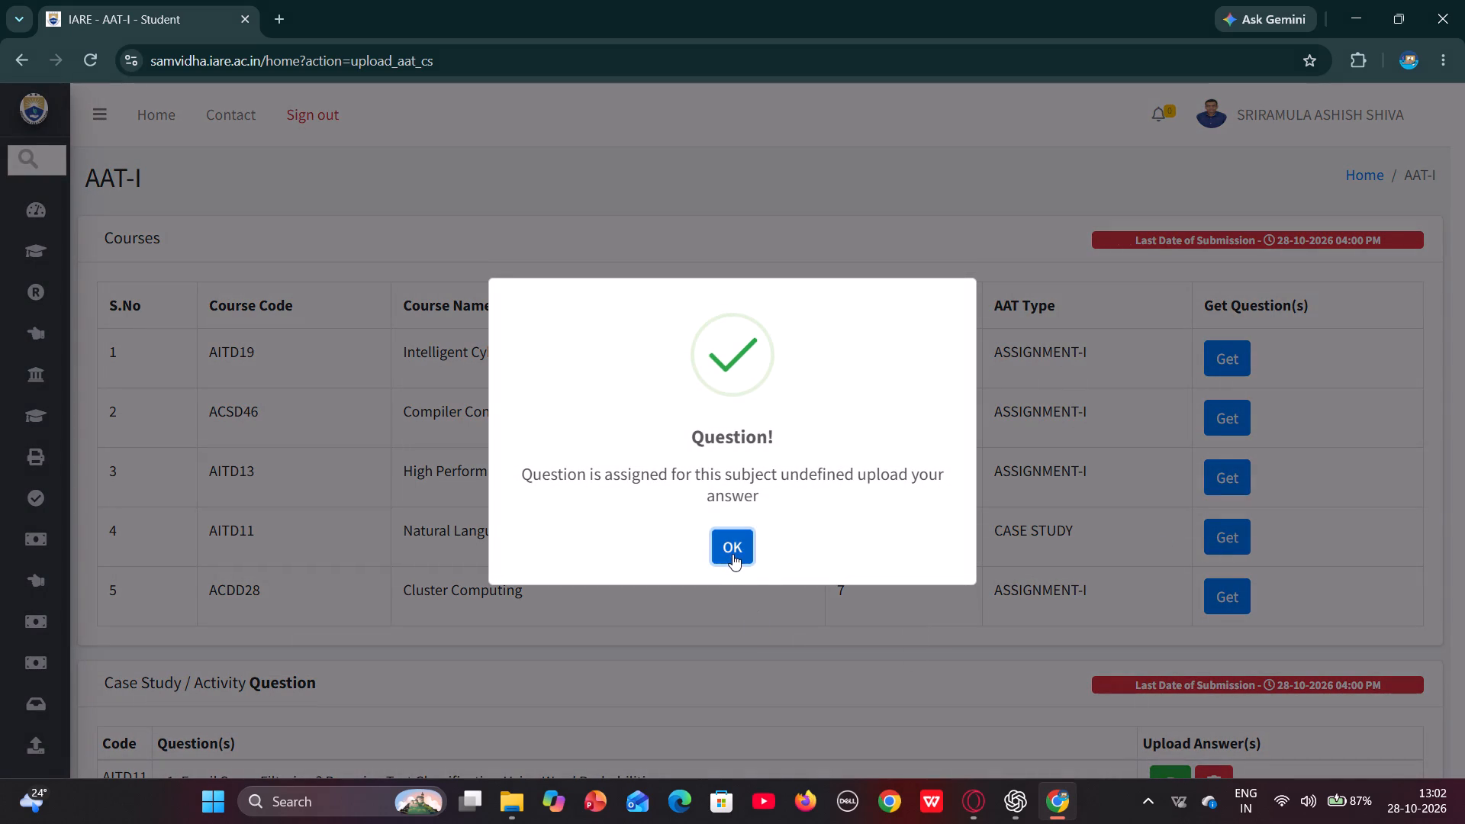
left_click(732, 554)
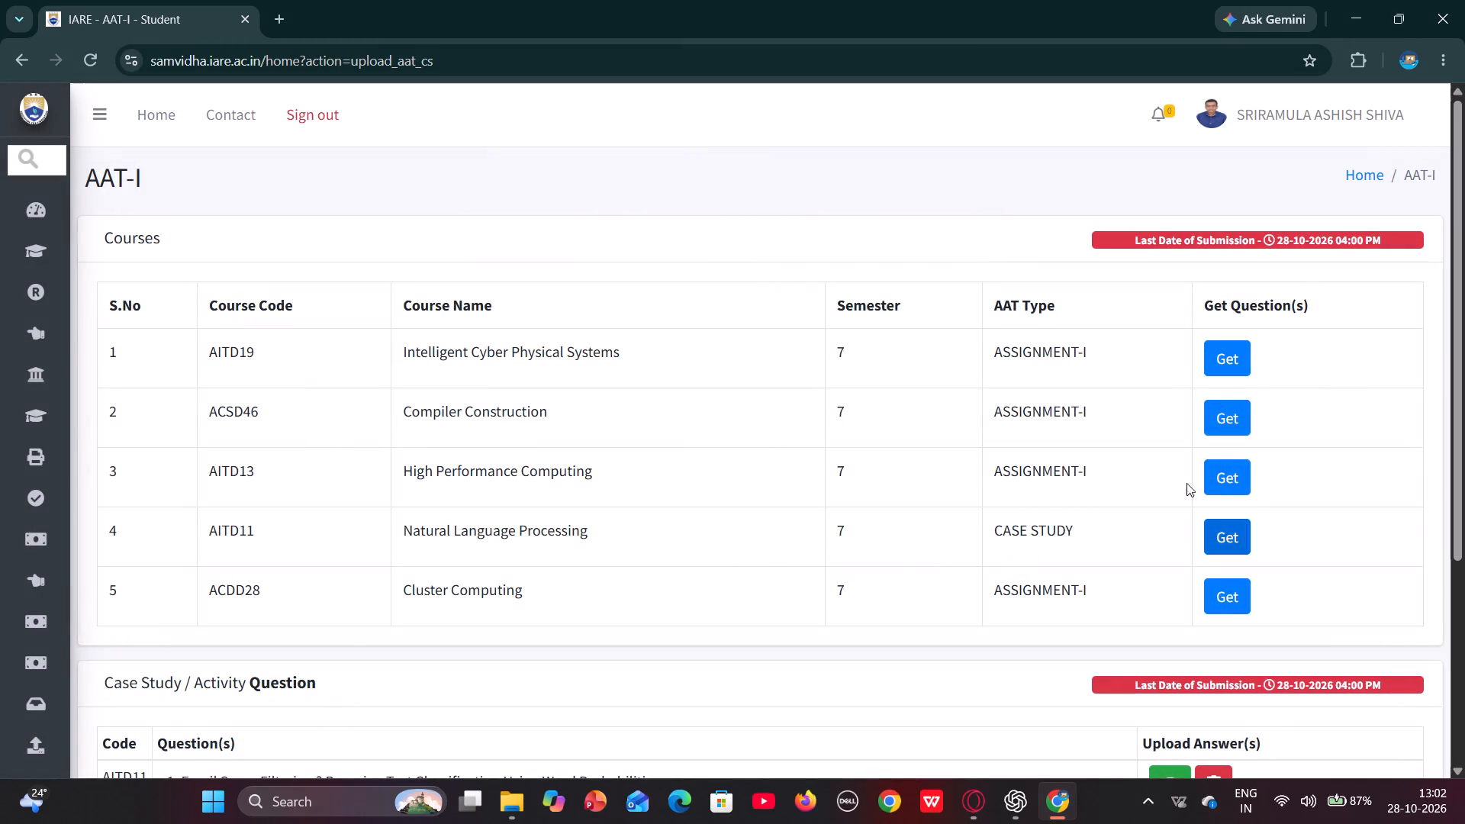
Load the assignment questions for High Performance Computing (AITD13) and bring the question list into view.
left_click(1238, 484)
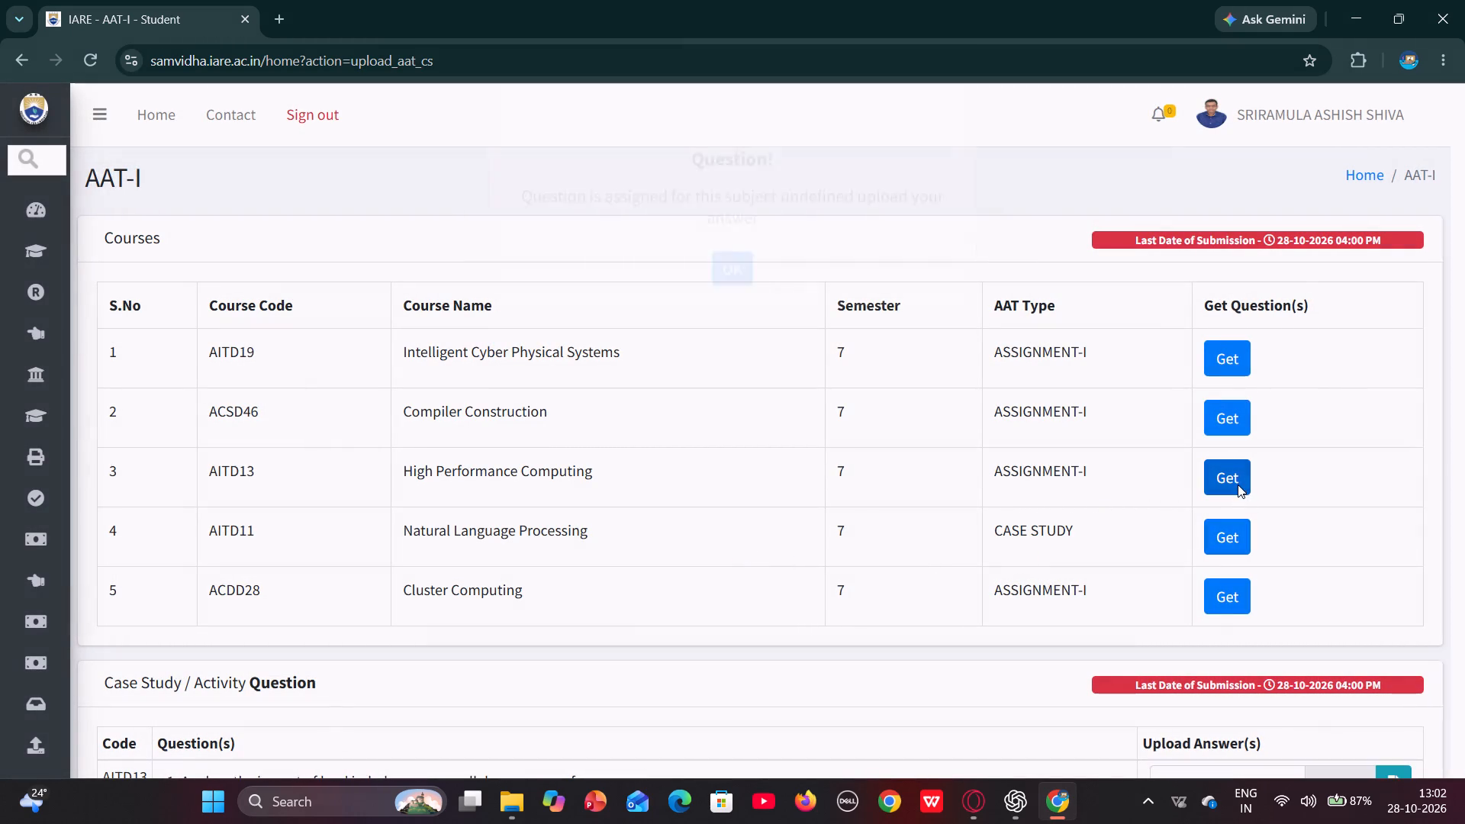
left_click(742, 549)
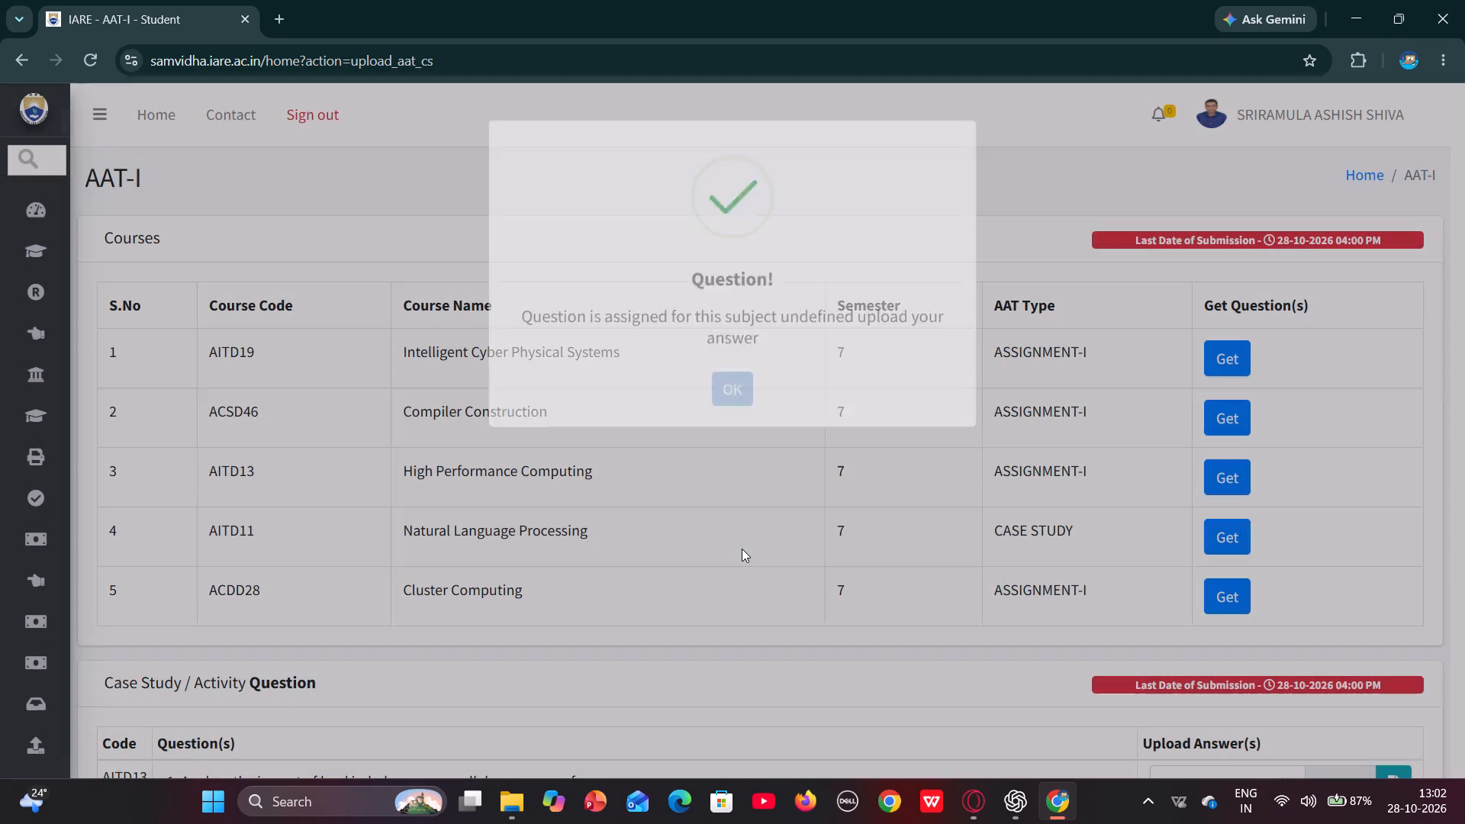
scroll(742, 549, "down", 3)
scroll(742, 549, "up", 1)
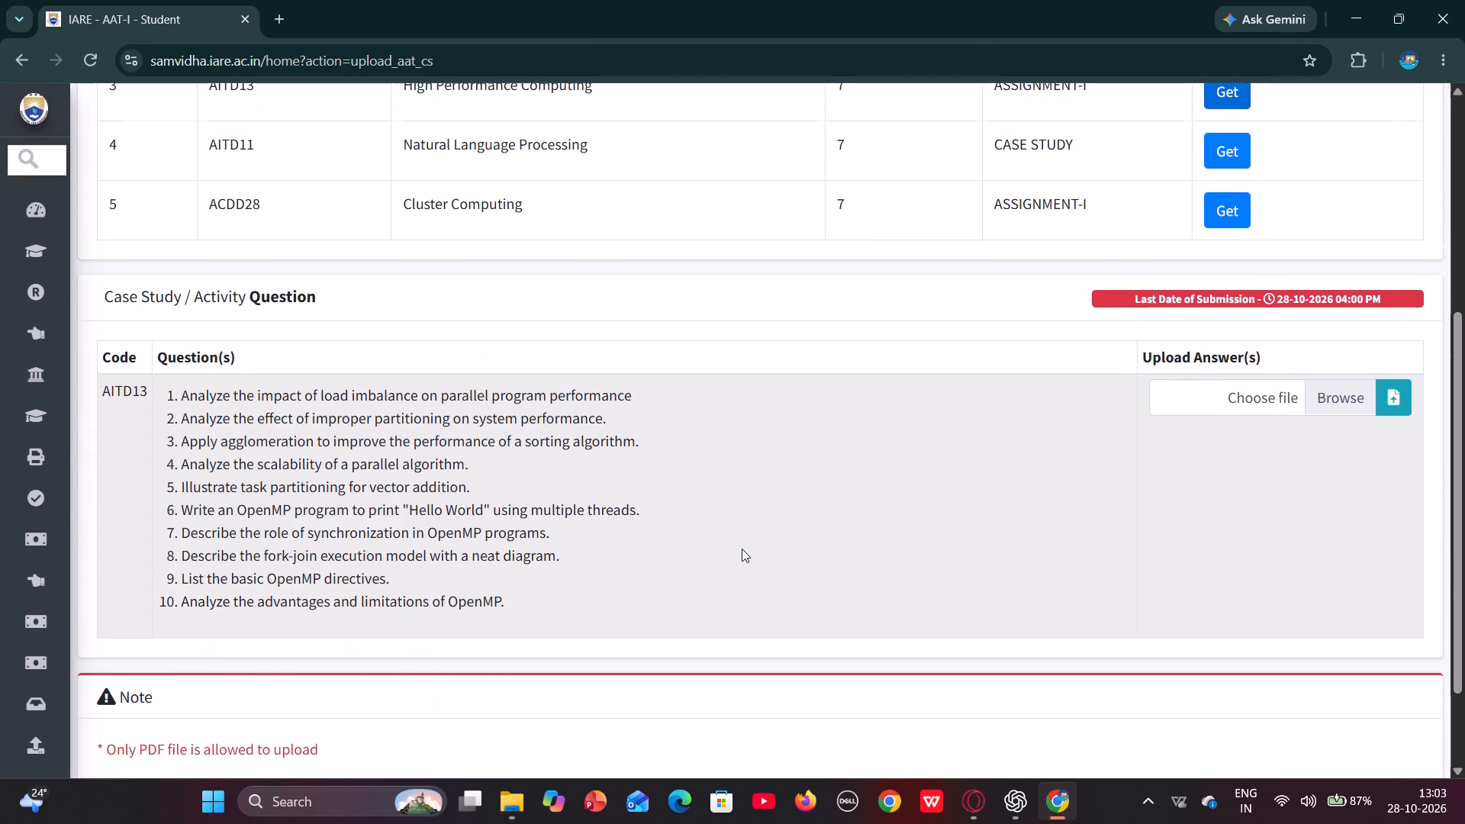
scroll(742, 549, "up", 1)
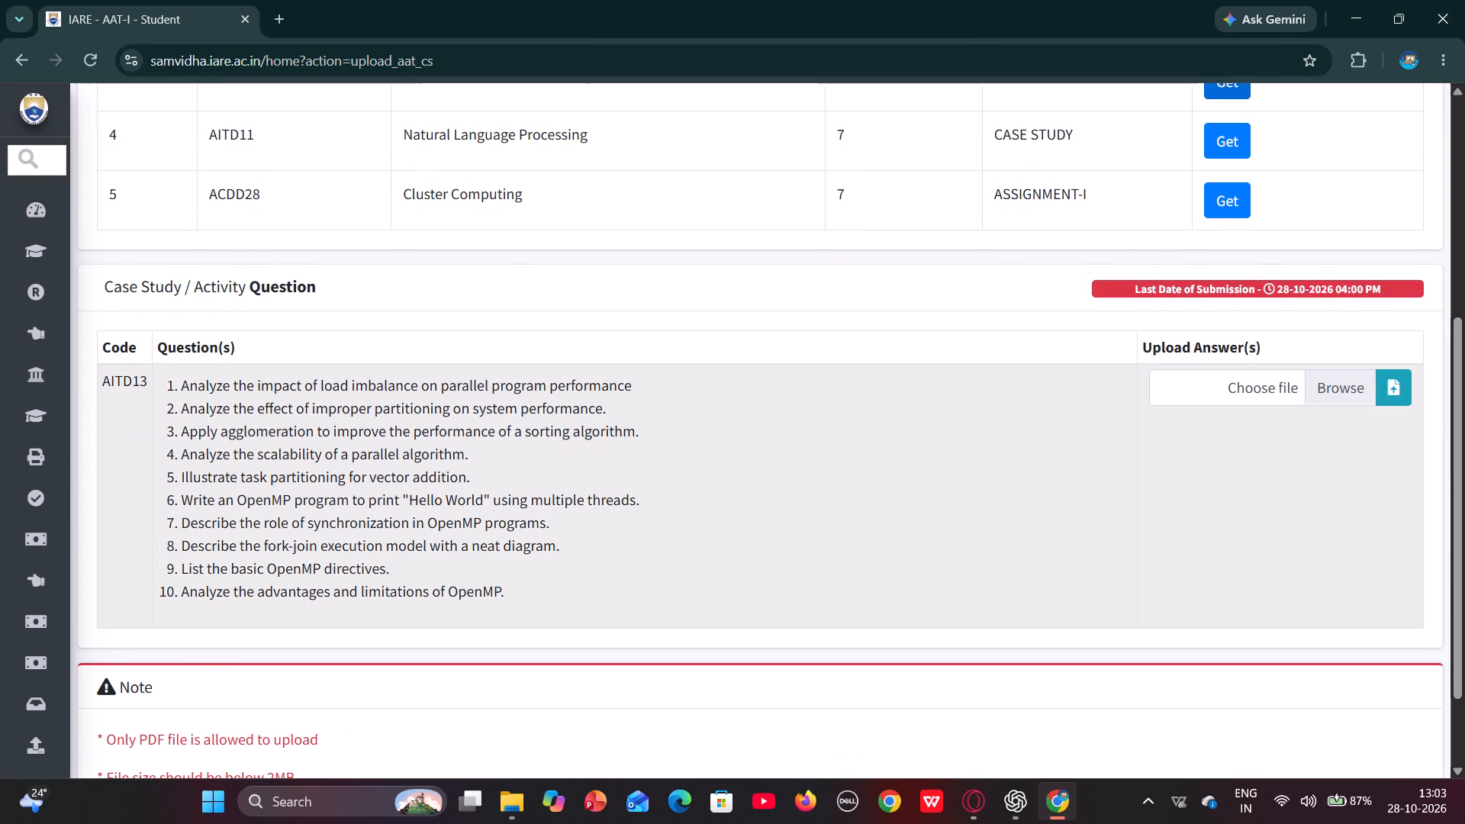
Copy the ten High Performance Computing (AITD13) assignment questions from the question list.
left_click_drag(183, 384, 246, 425)
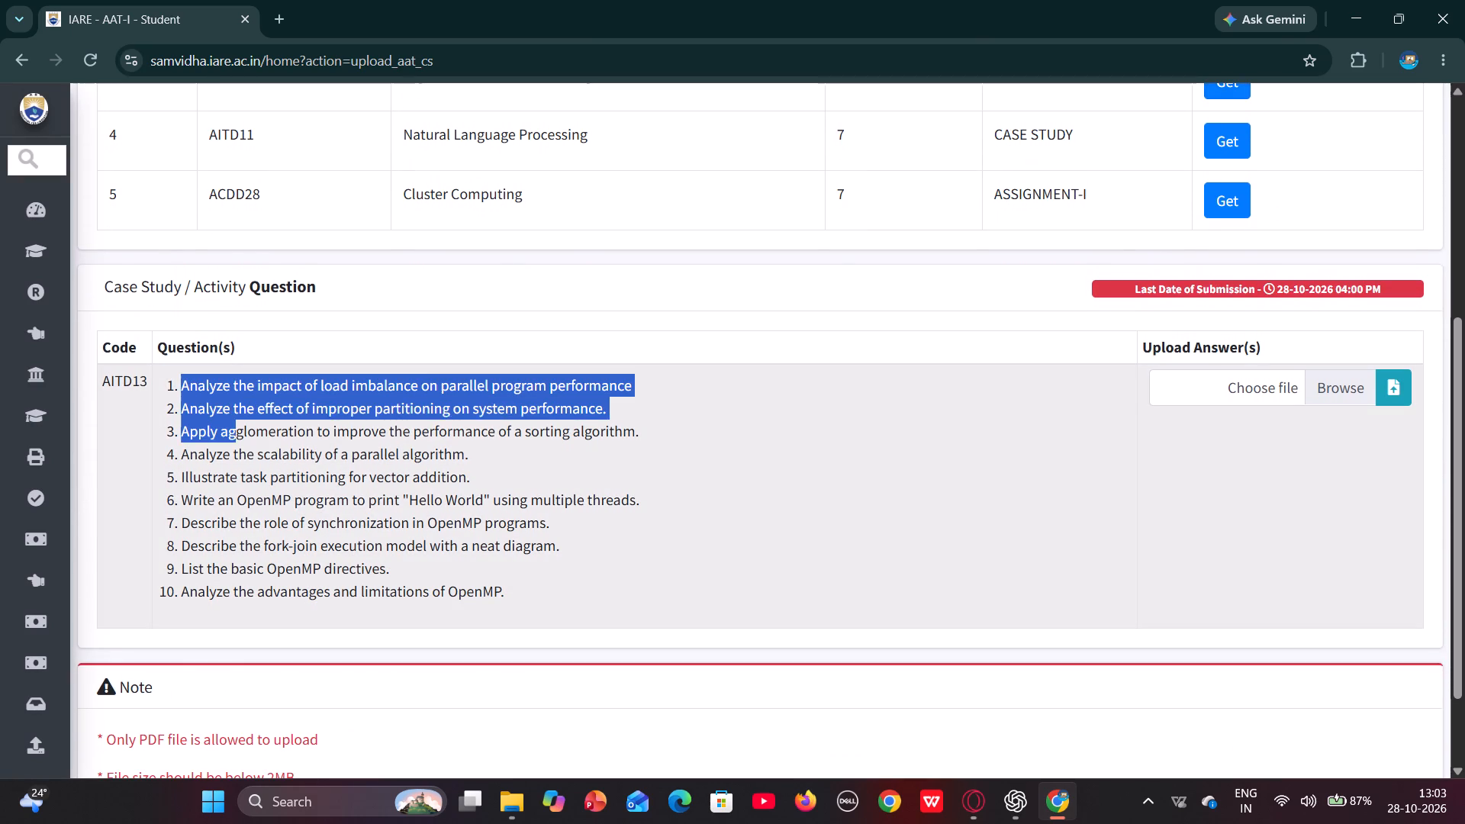
left_click_drag(246, 425, 526, 611)
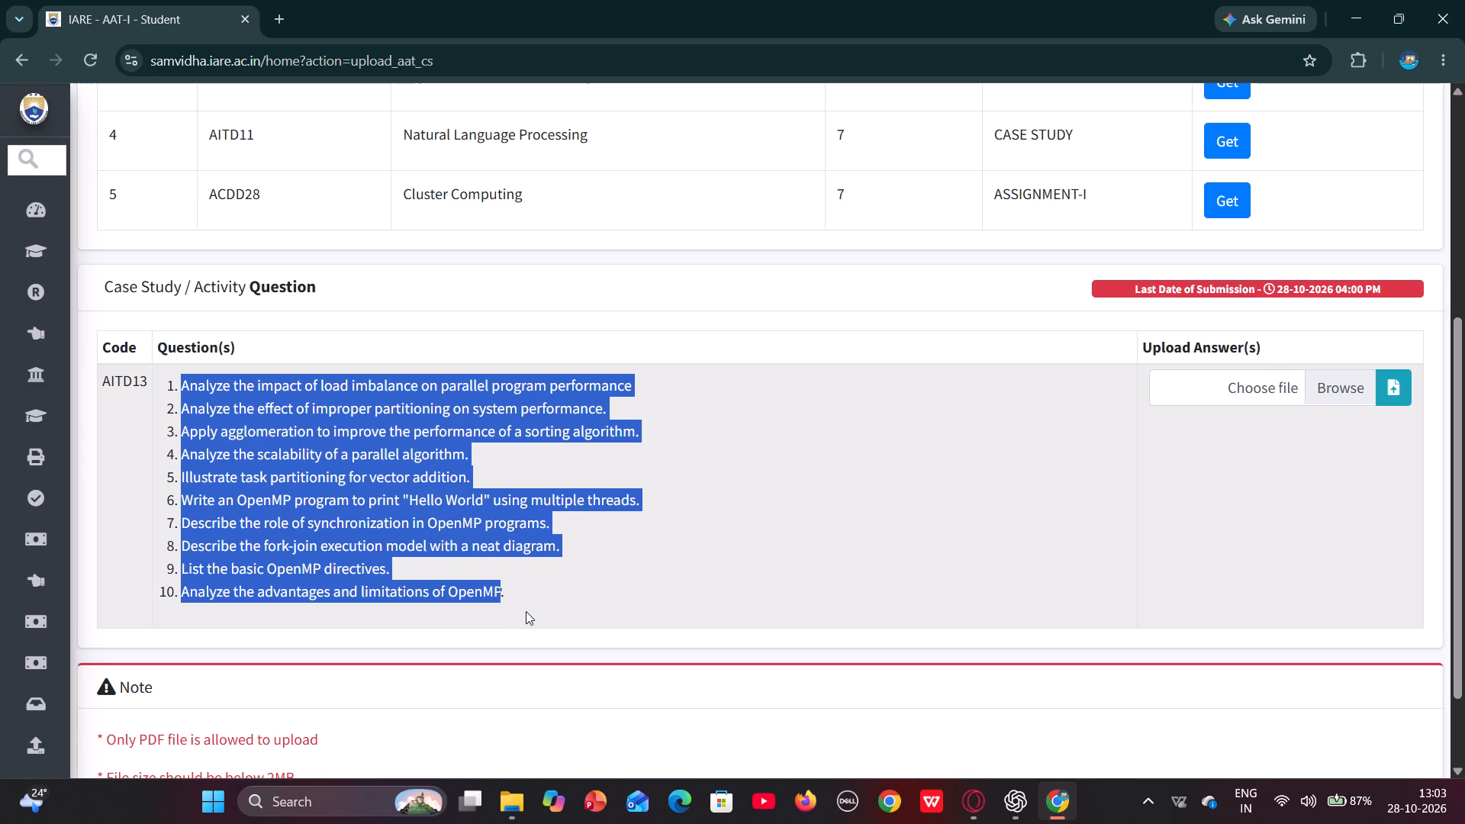
key("ctrl+c")
key("ctrl+c")
key("ctrl+c")
Load the Cluster Computing (ACDD28) assignment entry again to check its questions and upload status.
left_click(1225, 196)
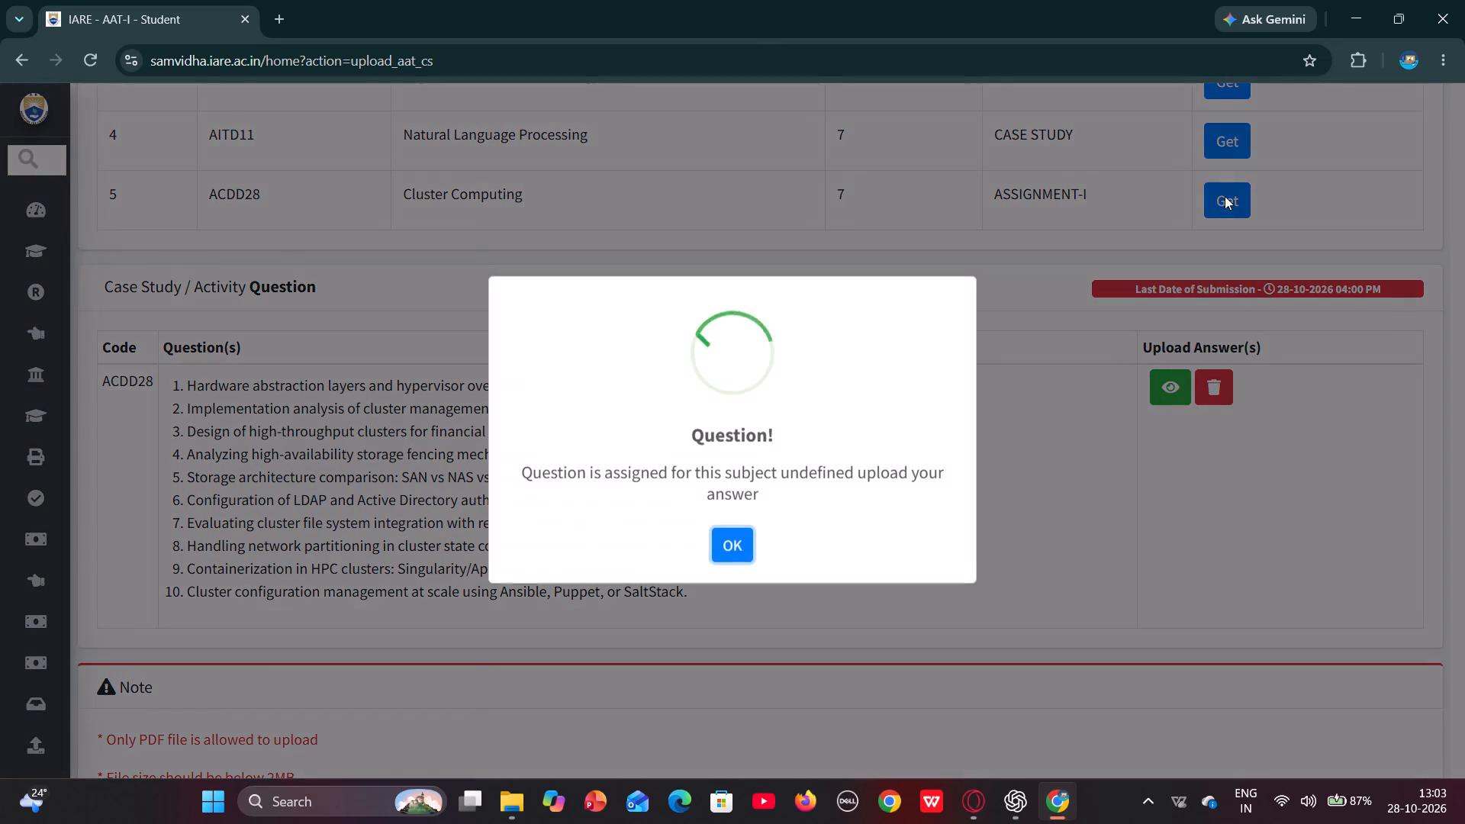
left_click(747, 543)
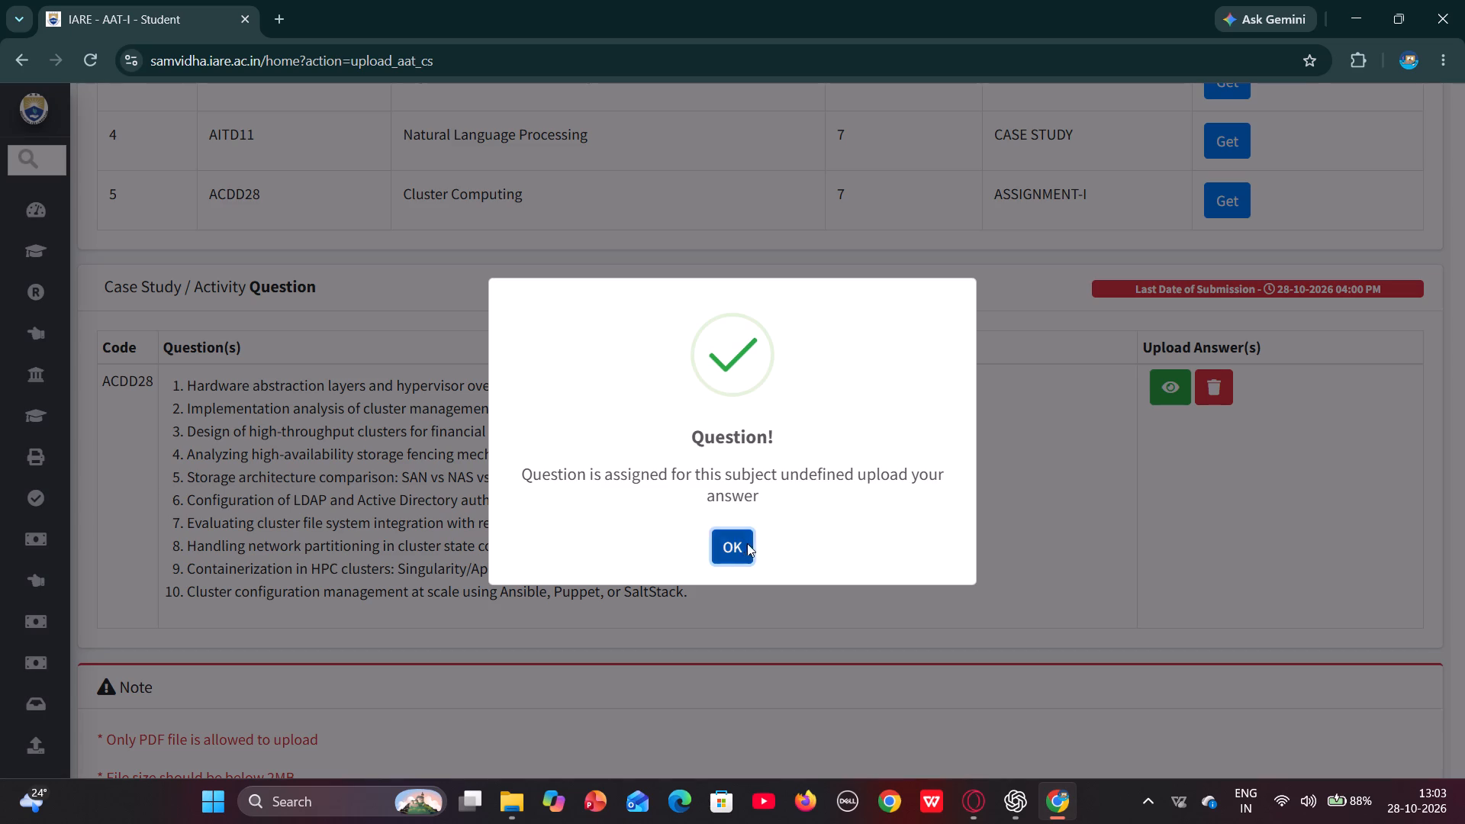
Reload the High Performance Computing (AITD13) assignment entry and bring its full question list into view.
scroll(742, 360, "up", 3)
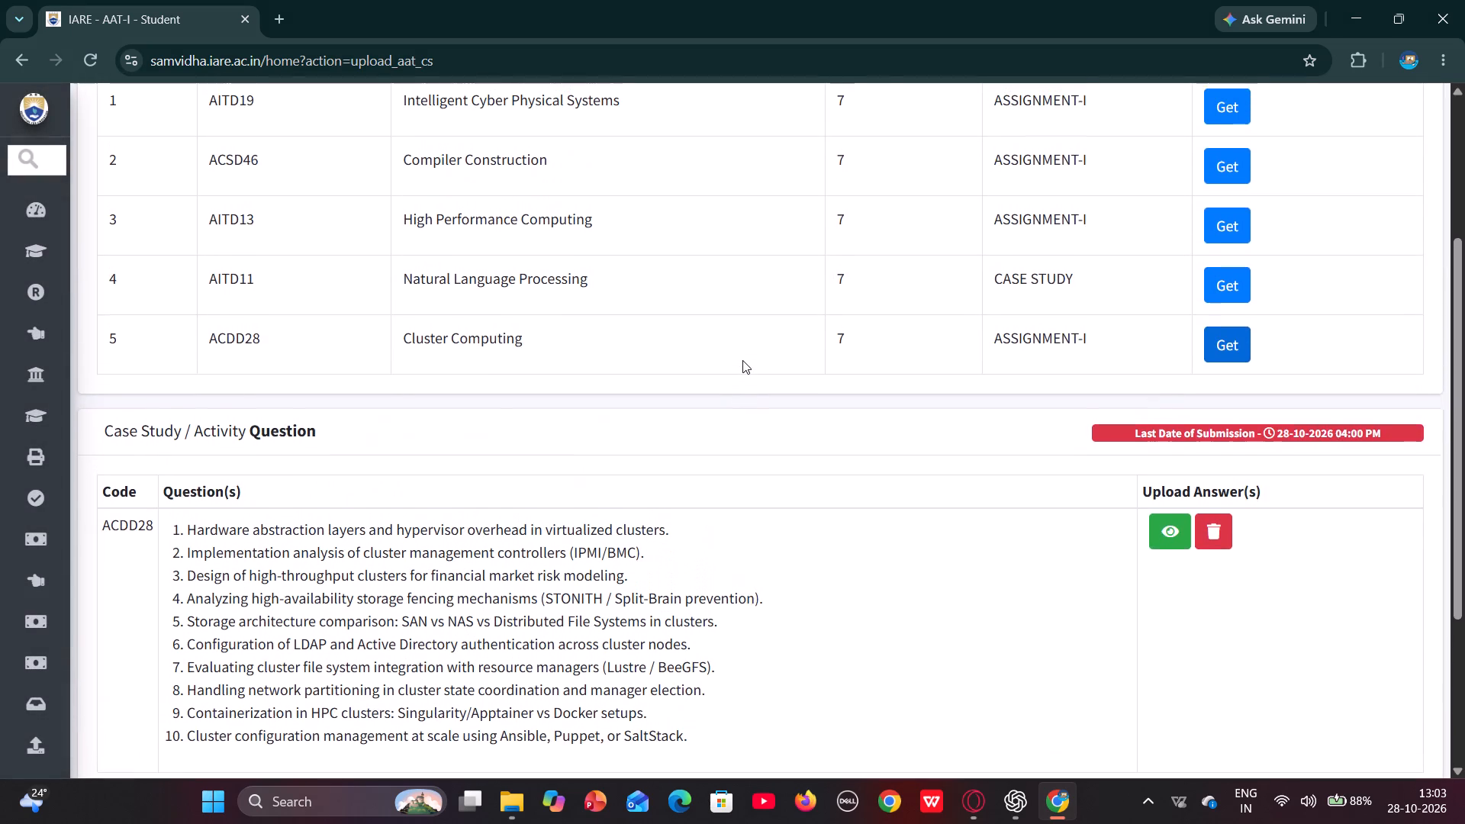
scroll(742, 360, "up", 2)
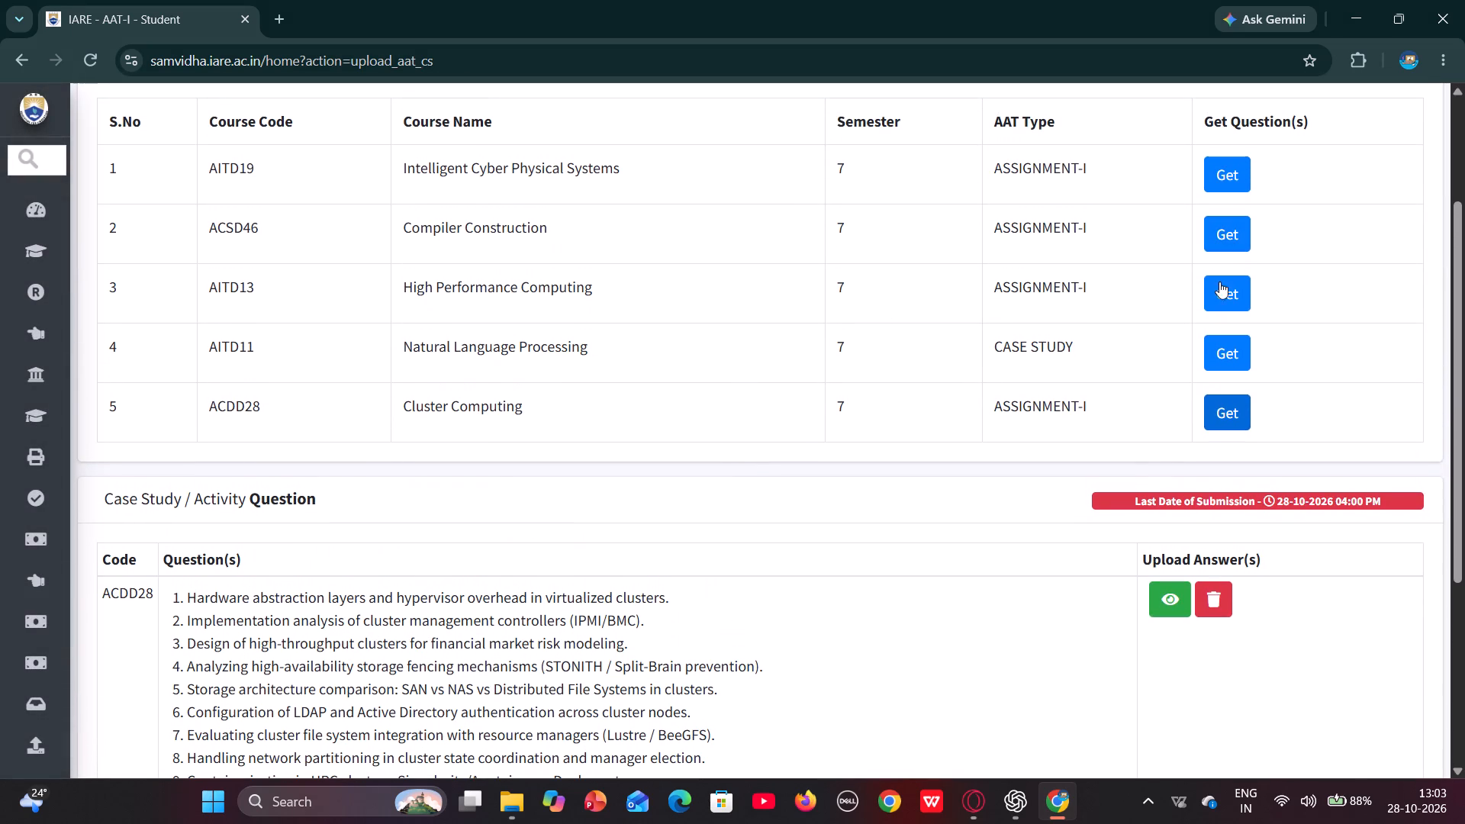
left_click(1224, 291)
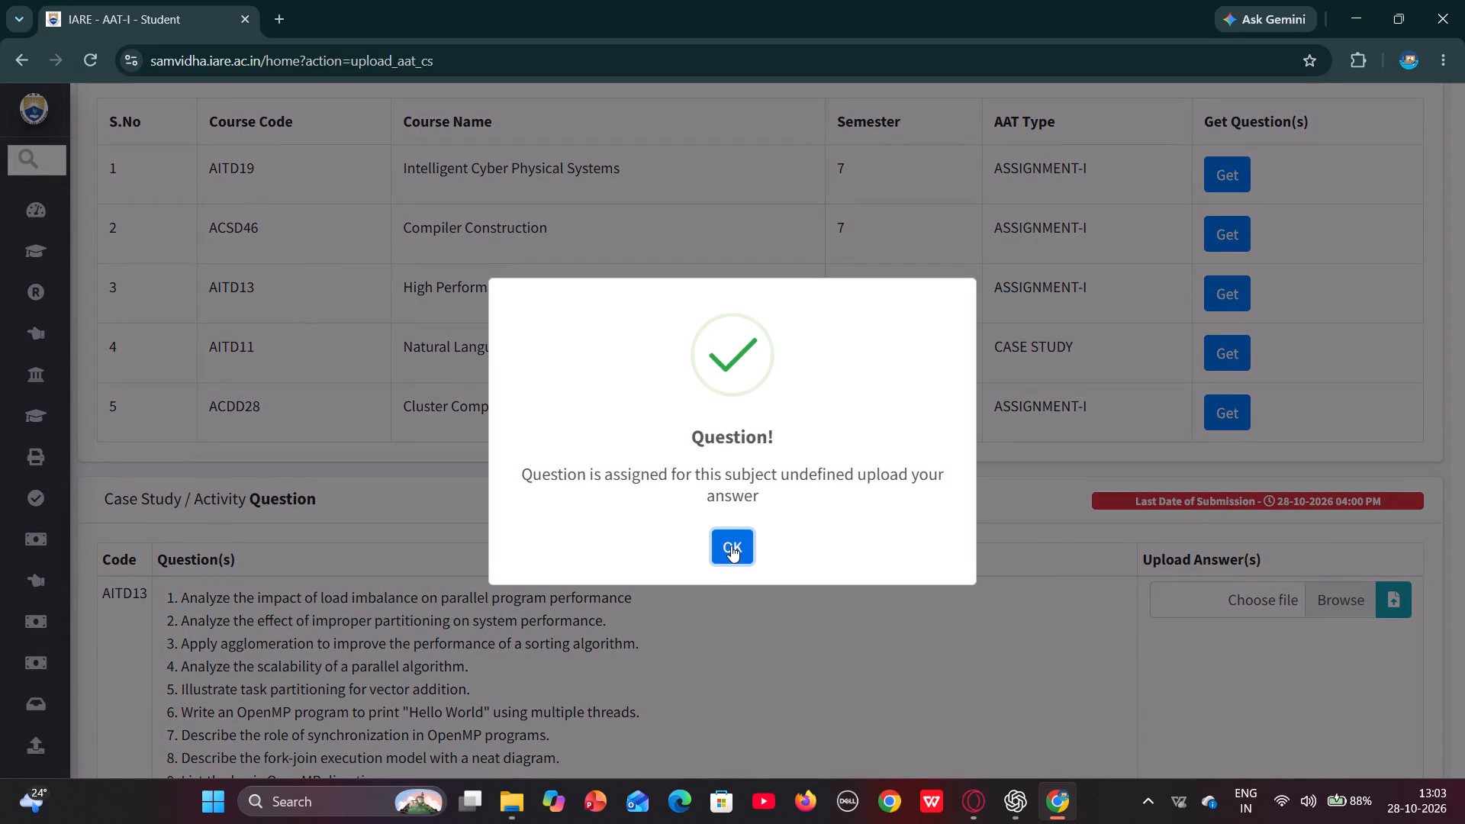
left_click(752, 527)
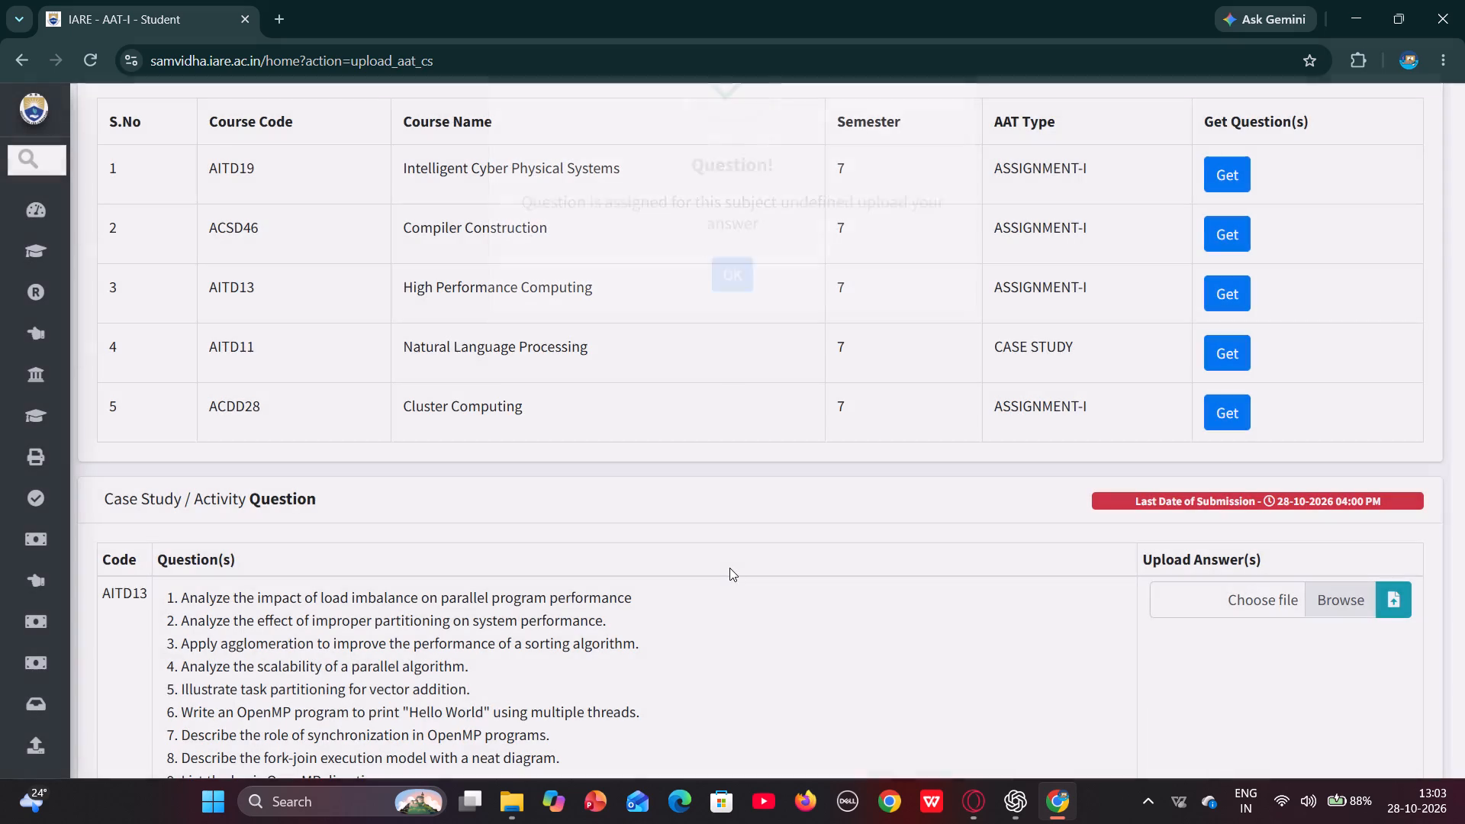
scroll(720, 568, "down", 3)
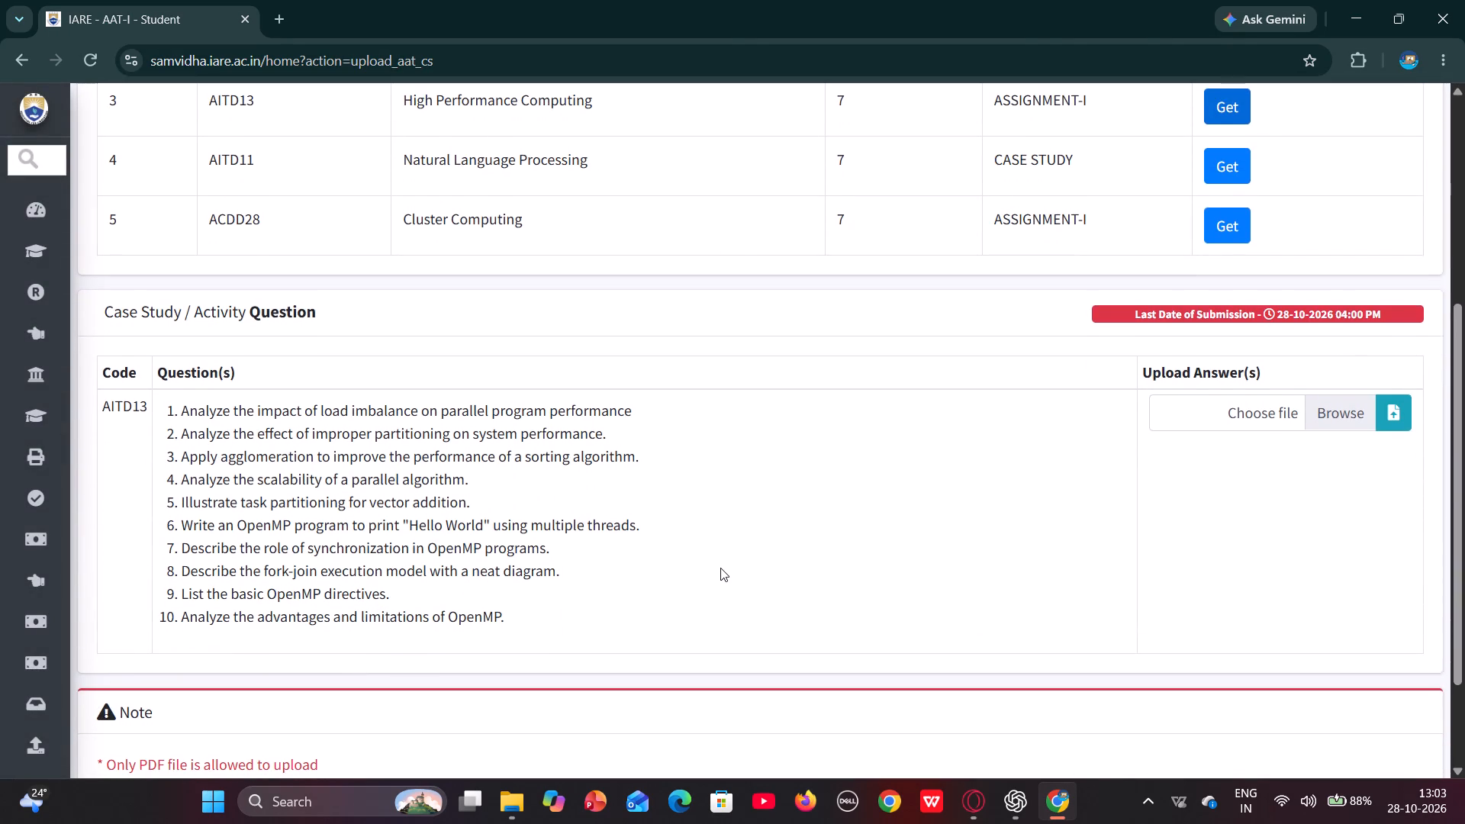